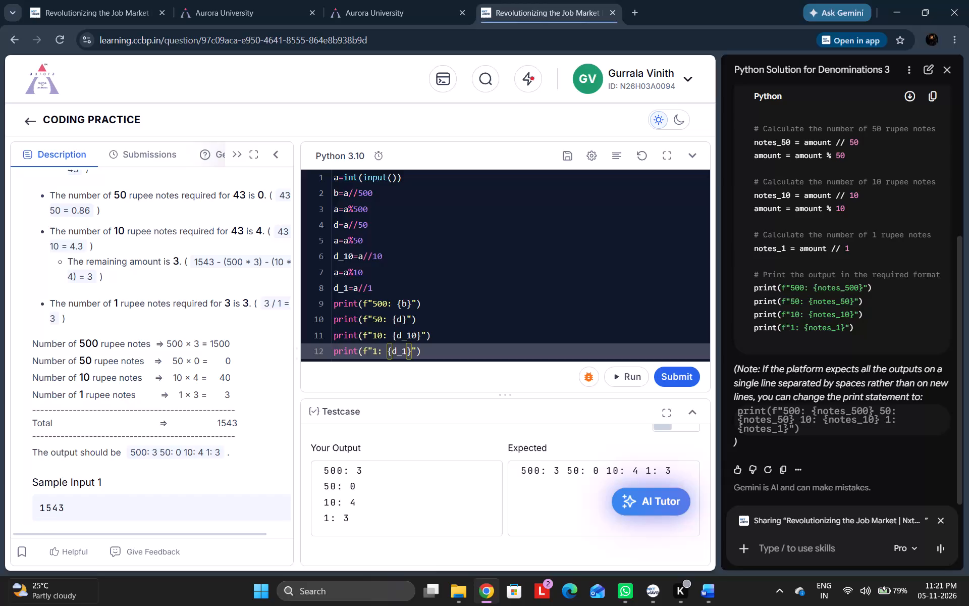
Switch to File Explorer and open the pinned PHYSICS folder.
left_click(459, 589)
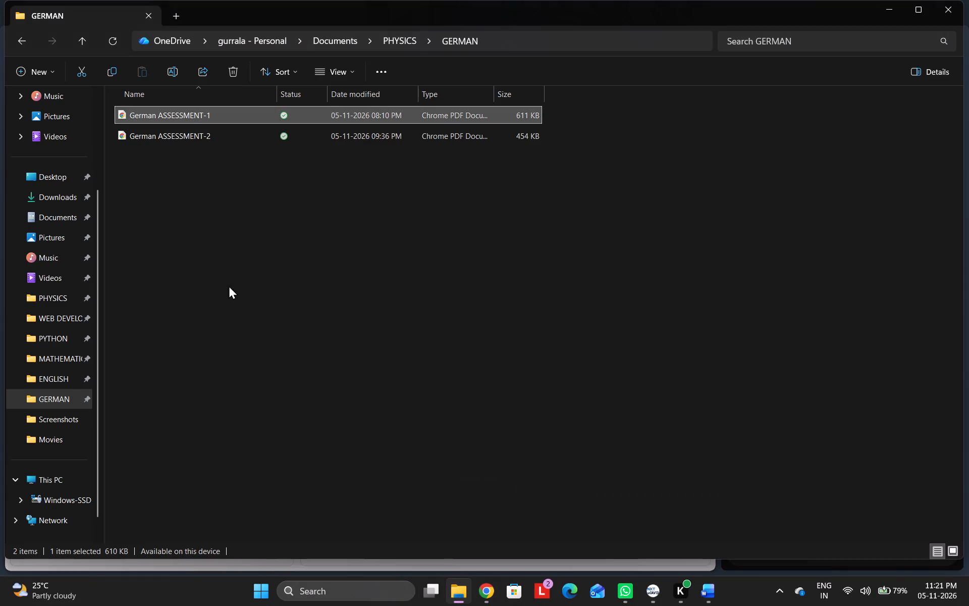
left_click(57, 294)
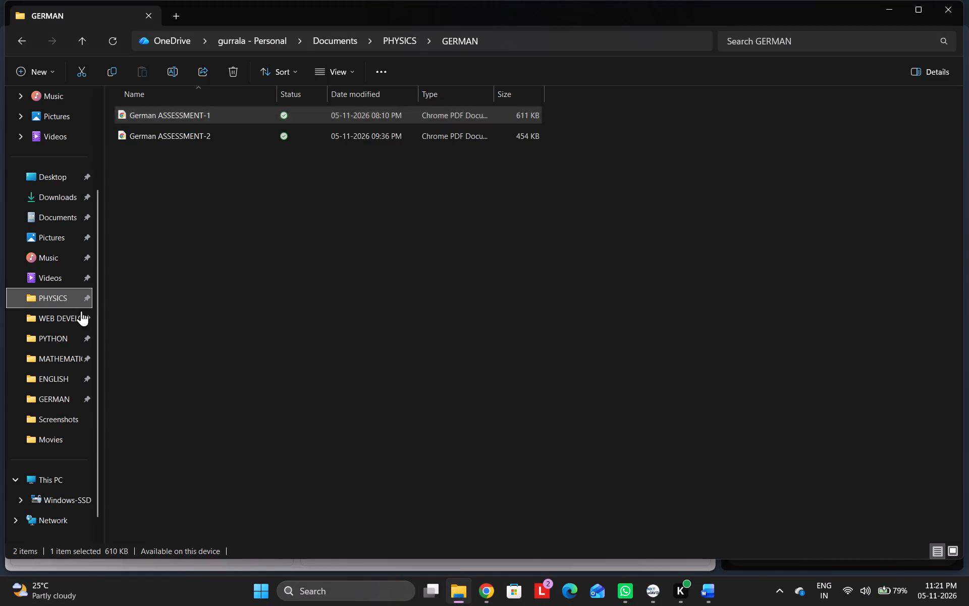
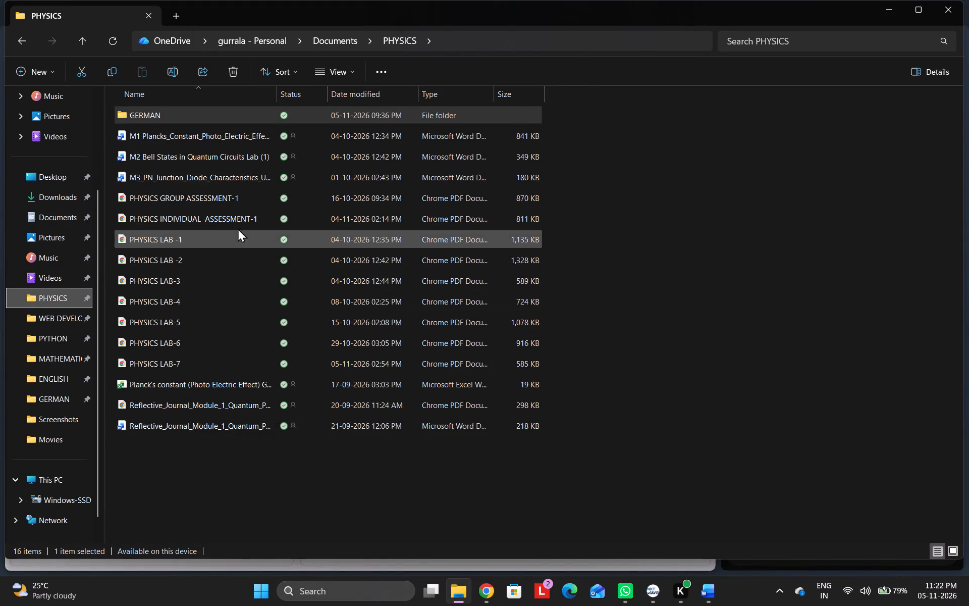
Open the PHYSICS INDIVIDUAL ASSESSMENT-1 PDF from the PHYSICS folder.
double_click(247, 212)
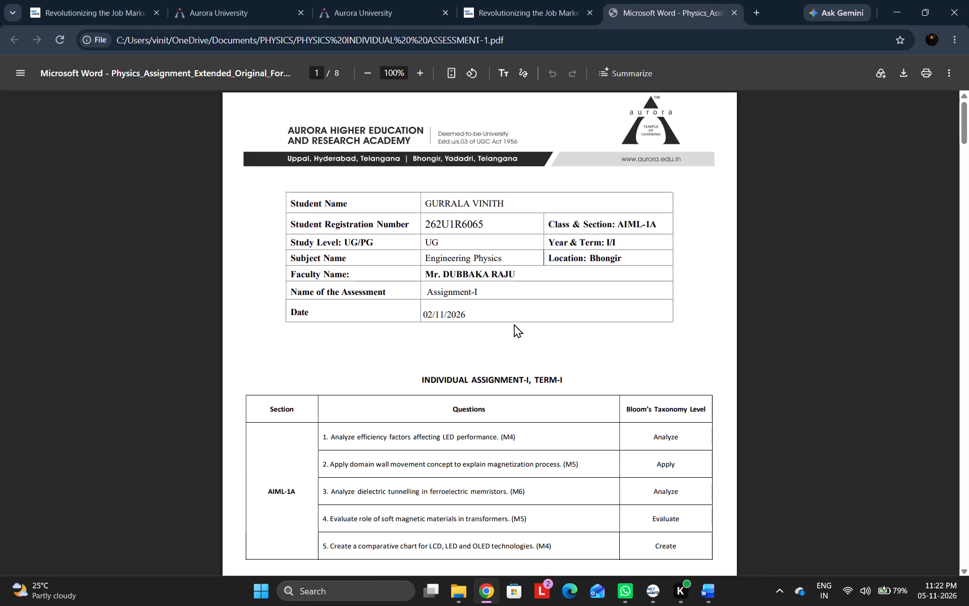
Read through the physics assignment PDF from the cover page and question table to the overall conclusion.
scroll(564, 314, "down", 12)
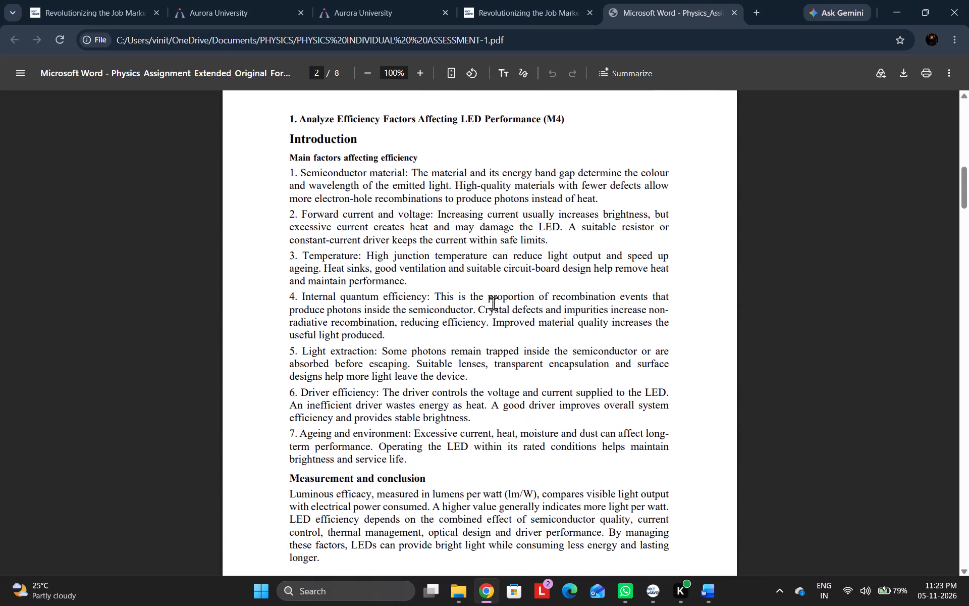
scroll(503, 306, "down", 4)
scroll(504, 312, "up", 4)
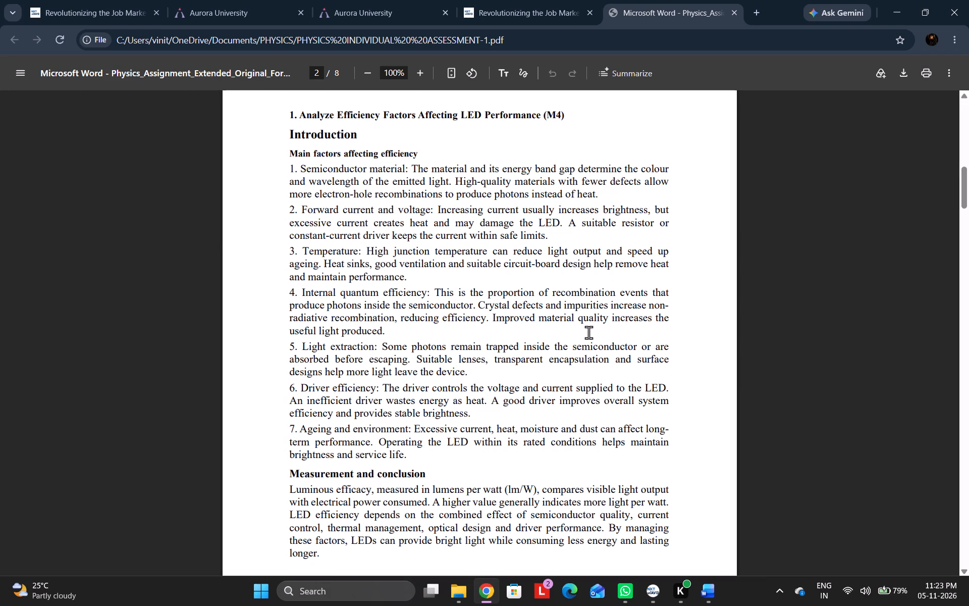
scroll(588, 332, "up", 12)
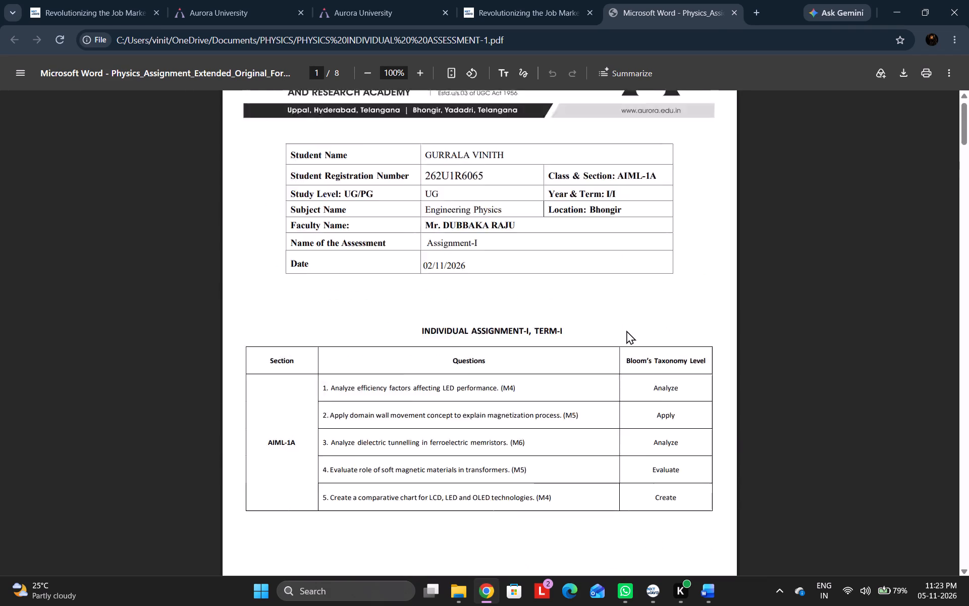
scroll(625, 333, "down", 11)
scroll(564, 347, "down", 9)
scroll(495, 357, "down", 4)
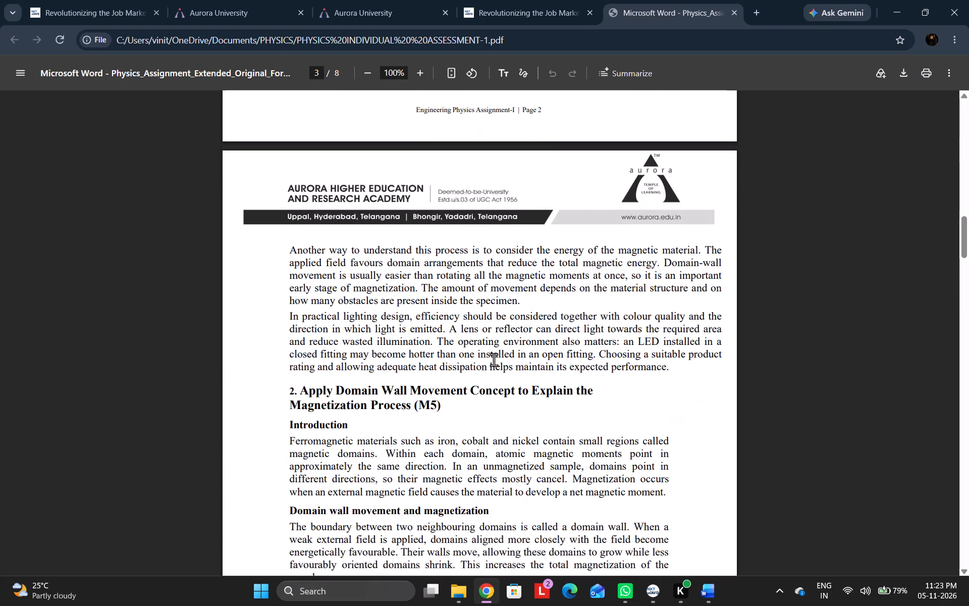
scroll(494, 360, "down", 20)
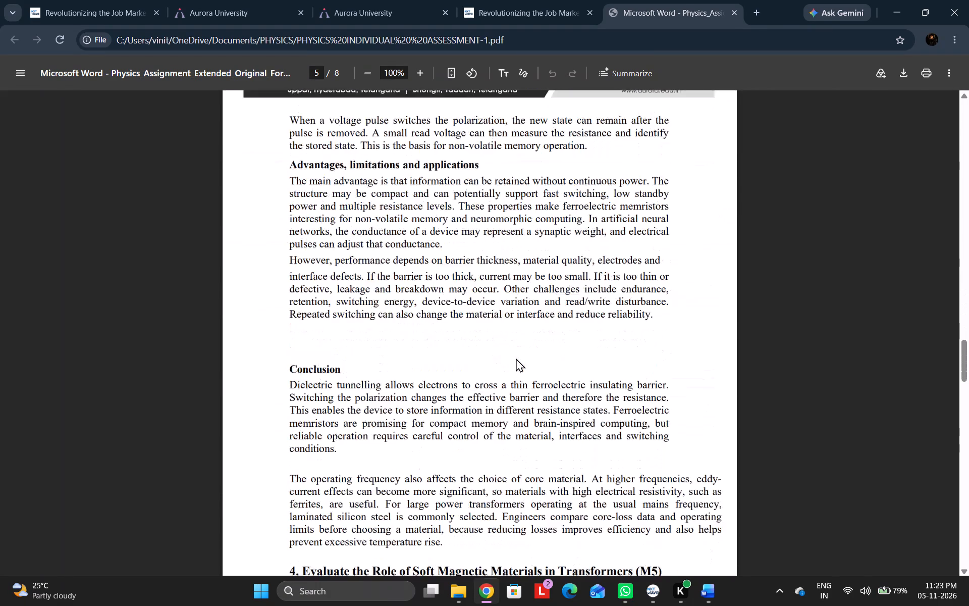
scroll(516, 357, "down", 16)
scroll(504, 376, "down", 5)
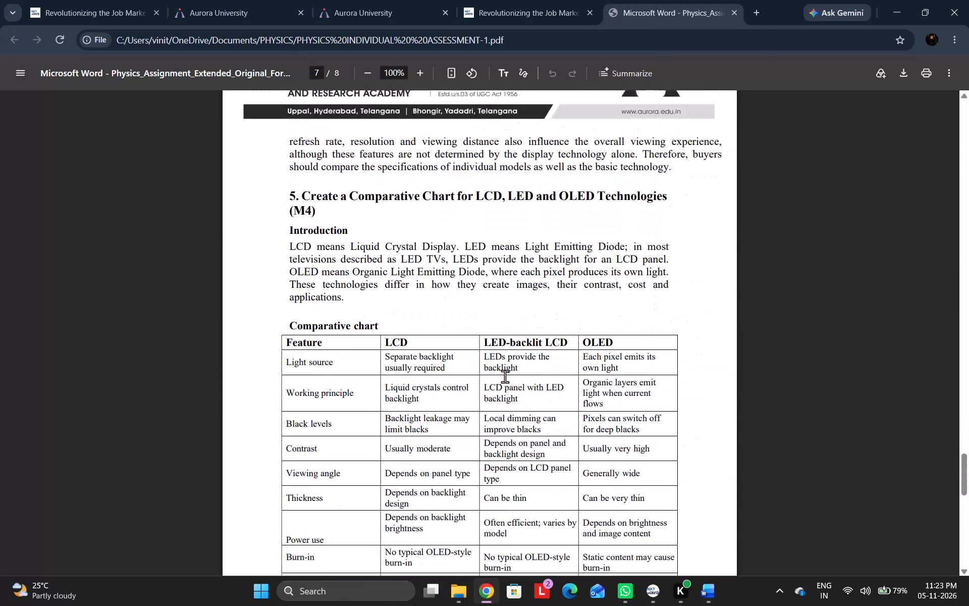
scroll(505, 376, "down", 19)
Re-examine the answers on soft magnetic materials and the LCD, LED and OLED comparison, through to the overall conclusion.
scroll(521, 367, "up", 4)
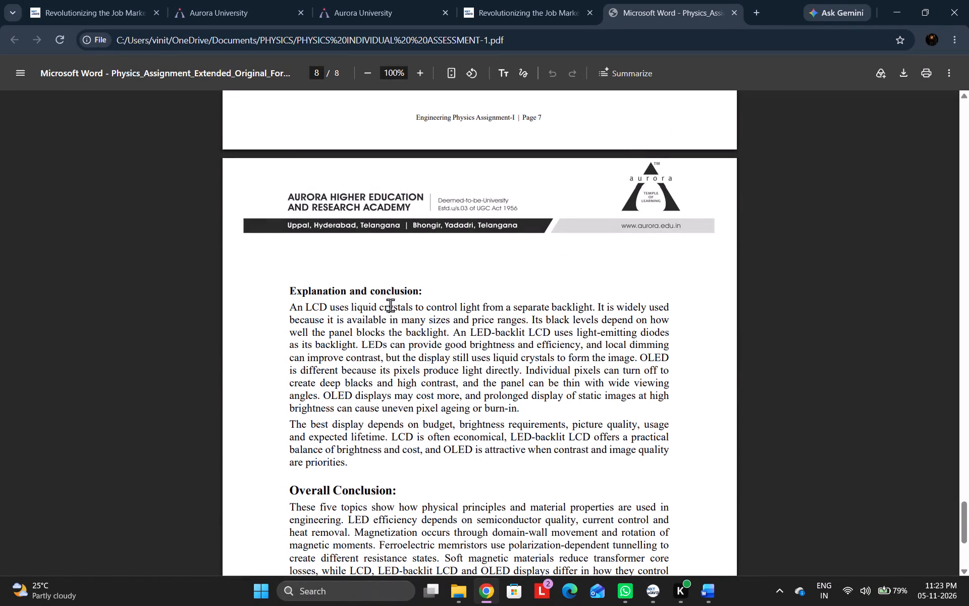
scroll(441, 432, "up", 9)
scroll(471, 460, "up", 6)
scroll(487, 463, "down", 1)
scroll(509, 471, "up", 10)
scroll(502, 475, "down", 3)
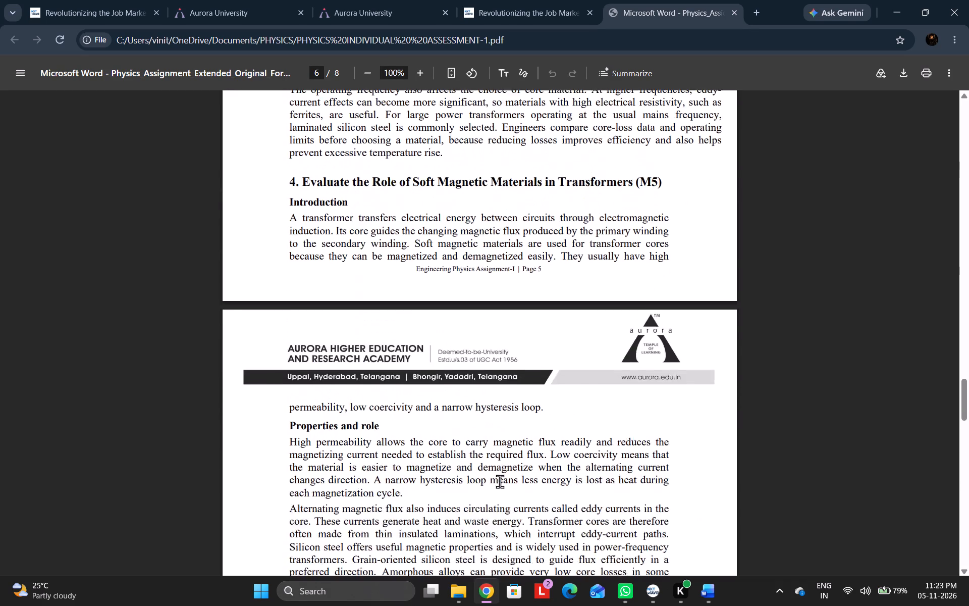
scroll(500, 481, "down", 9)
scroll(458, 479, "down", 17)
scroll(464, 472, "down", 9)
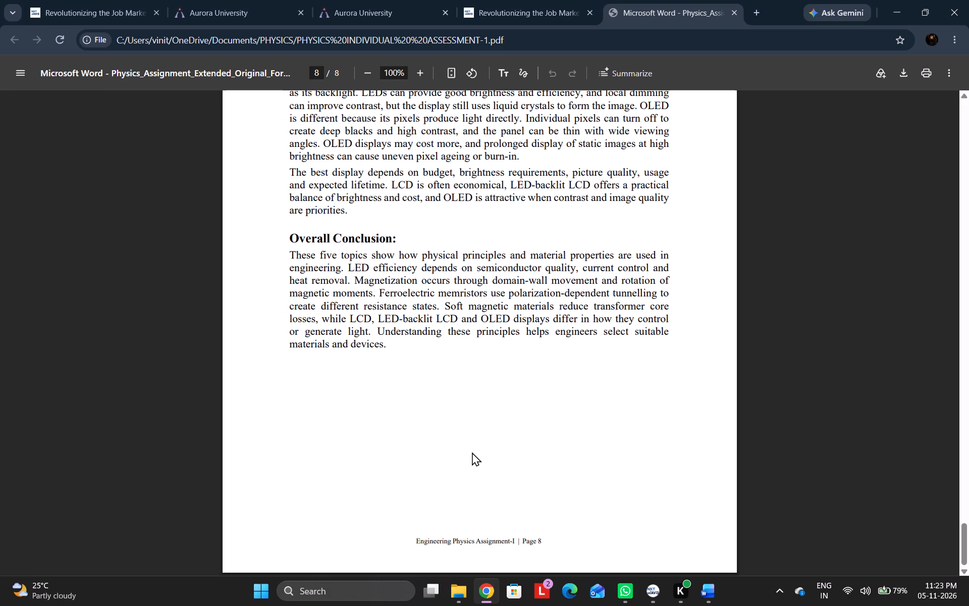
Review the PDF backwards from the conclusion to the cover page, and look over the first two answers again.
scroll(502, 362, "up", 9)
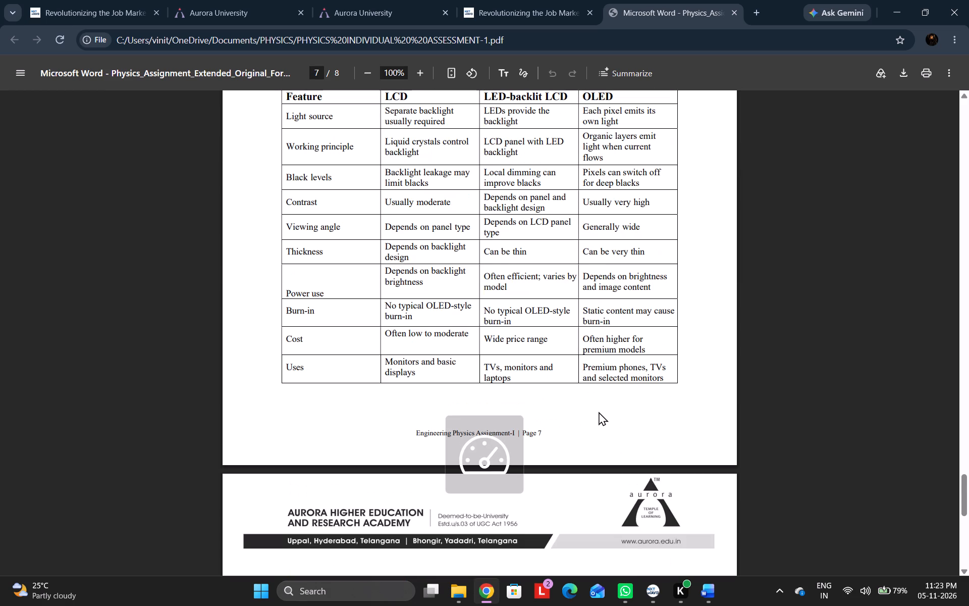
scroll(680, 423, "up", 20)
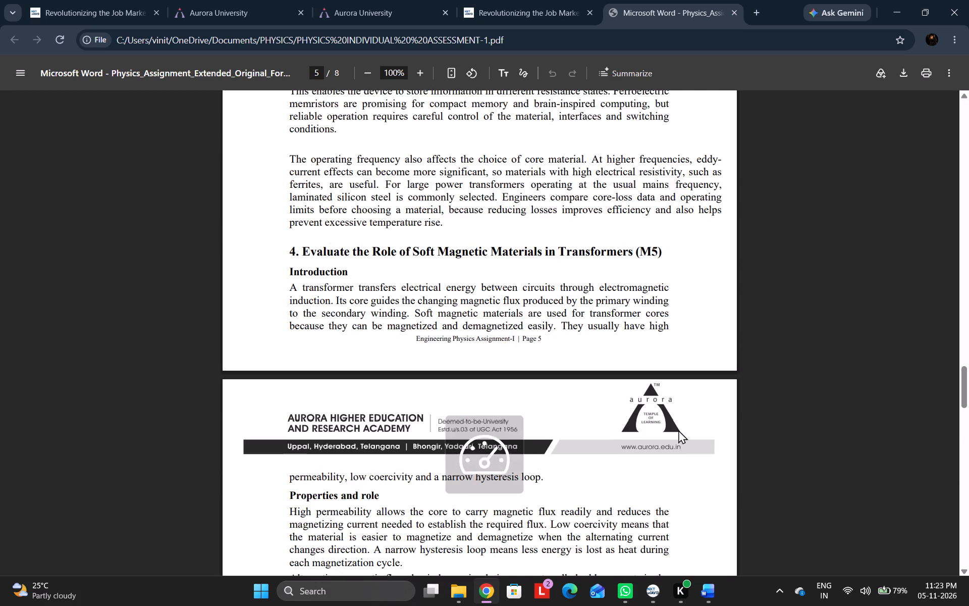
scroll(677, 424, "up", 18)
scroll(661, 438, "up", 13)
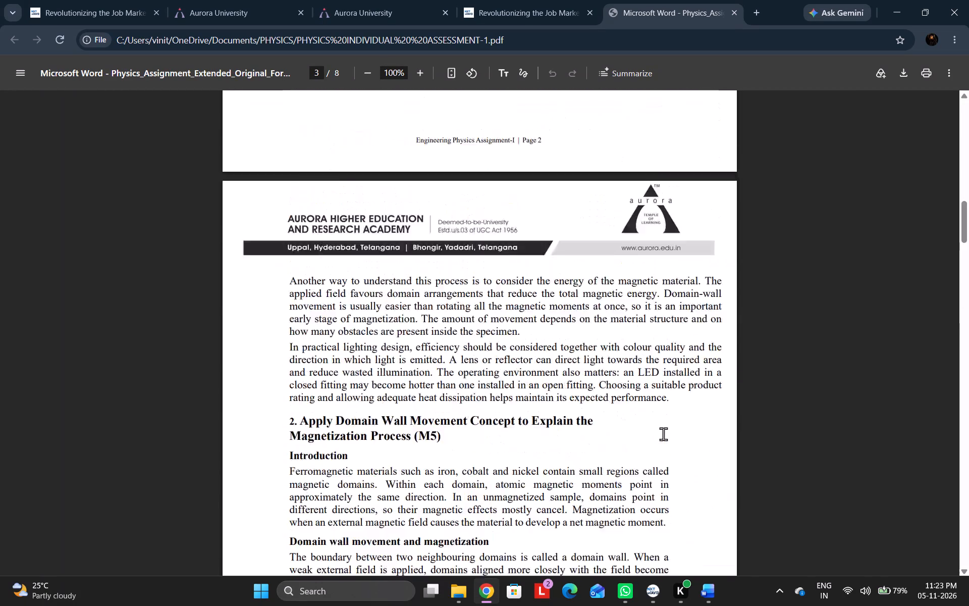
scroll(662, 437, "up", 6)
scroll(625, 418, "up", 17)
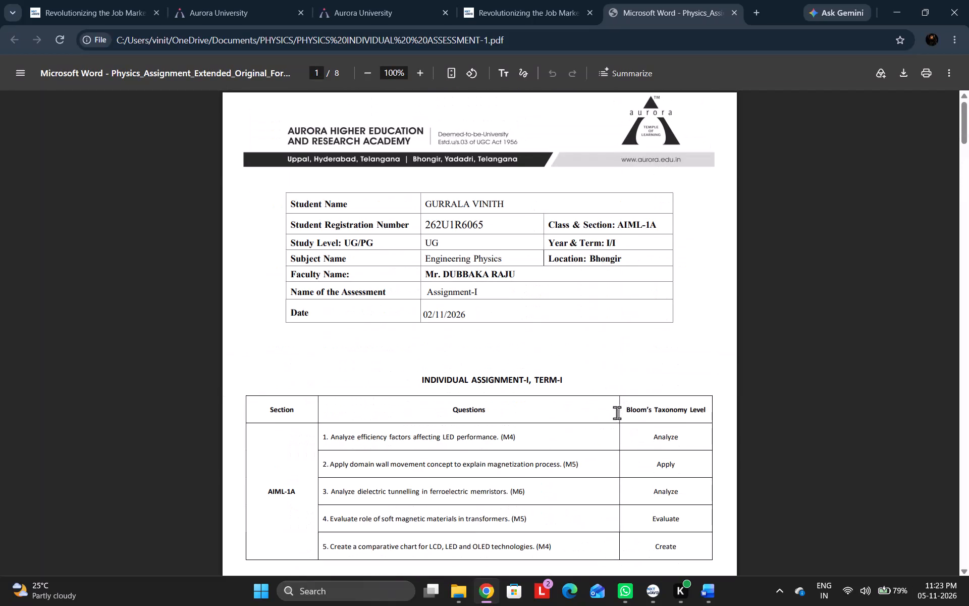
scroll(441, 325, "down", 7)
scroll(462, 362, "down", 5)
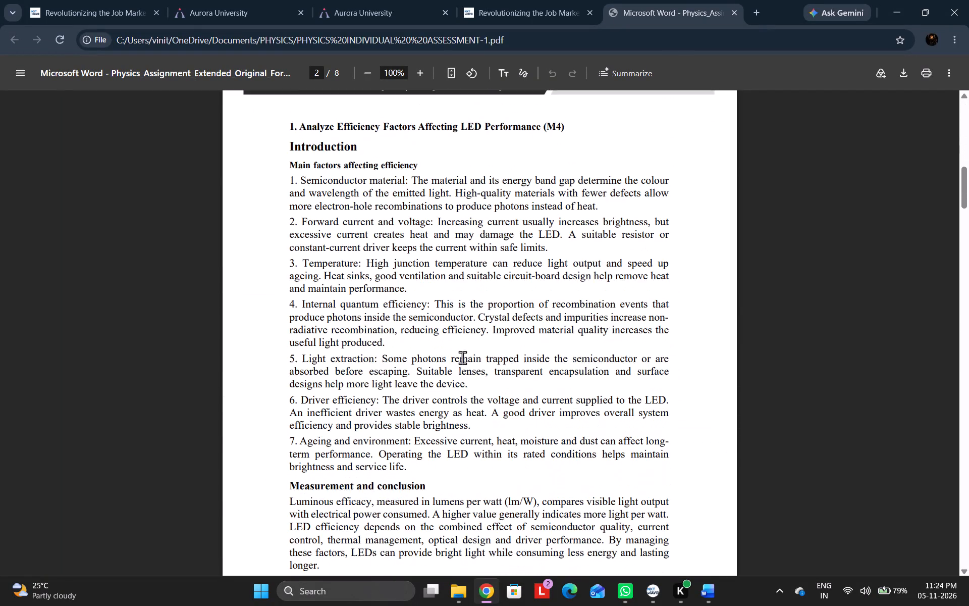
scroll(462, 358, "down", 9)
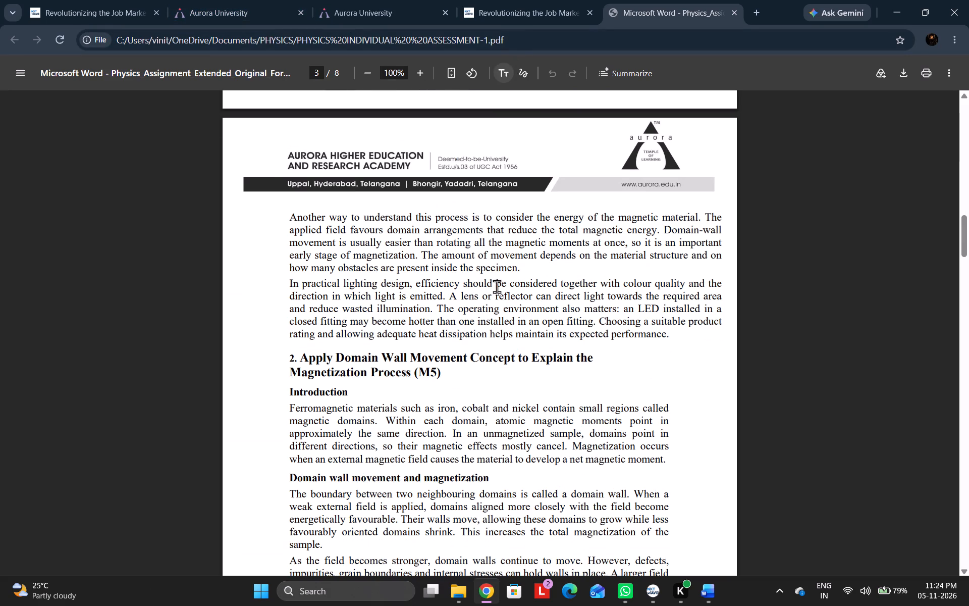
Switch to File Explorer and open the recent Word document Physics_Assignment_Extended_Original_Formatting from Home.
left_click(464, 598)
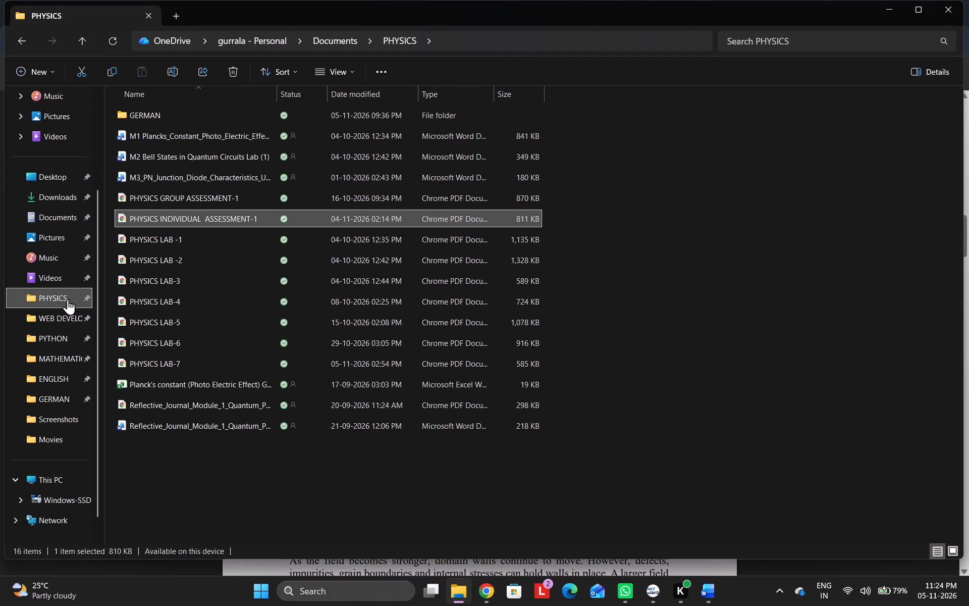
scroll(62, 124, "up", 5)
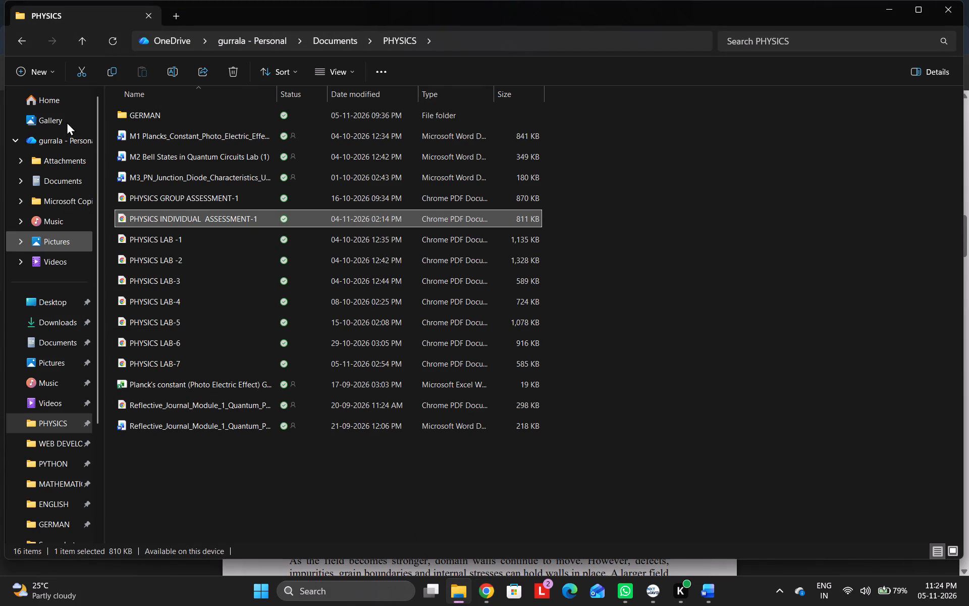
left_click(66, 104)
scroll(295, 301, "down", 2)
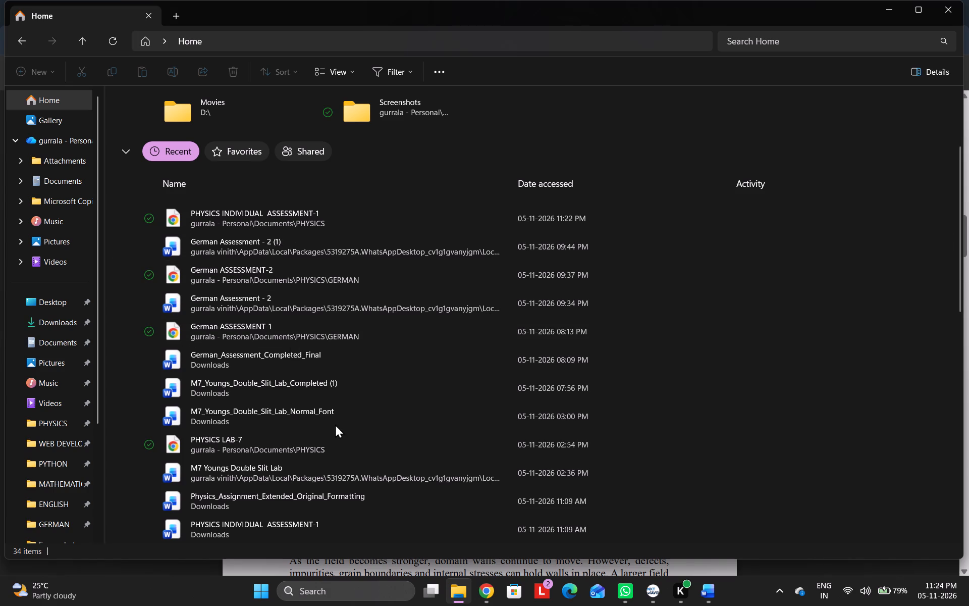
scroll(312, 462, "down", 1)
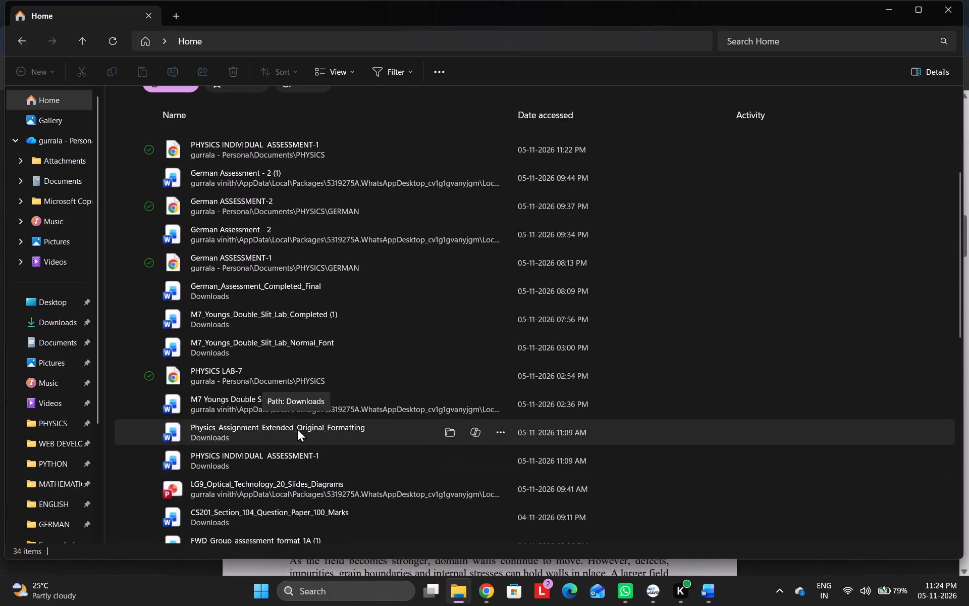
double_click(297, 428)
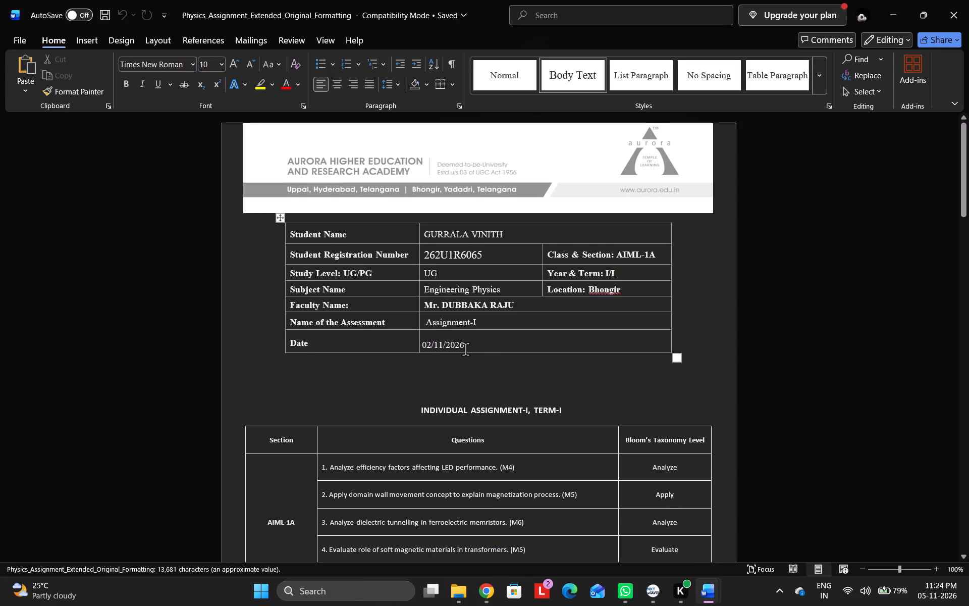
Examine the Word document's cover details, question table and first answer on LED efficiency factors.
scroll(480, 348, "down", 17)
scroll(498, 386, "down", 6)
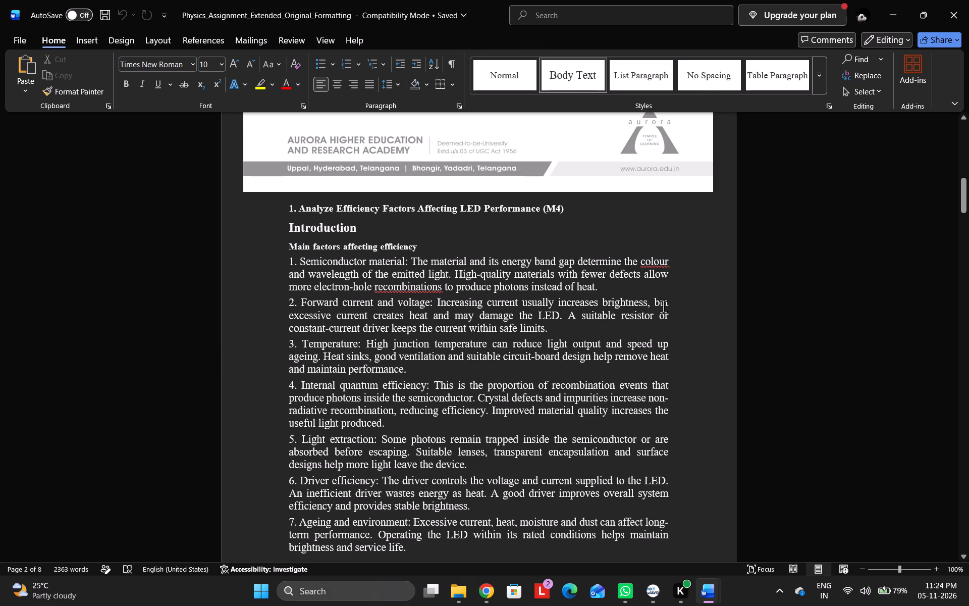
scroll(503, 333, "up", 15)
scroll(453, 334, "up", 7)
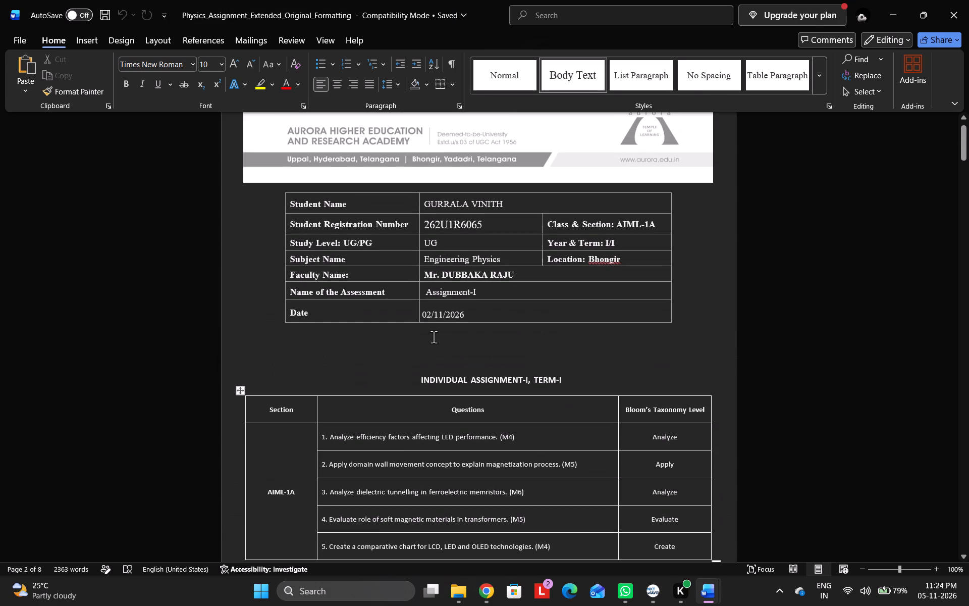
scroll(438, 349, "down", 3)
scroll(425, 394, "up", 5)
scroll(424, 394, "down", 6)
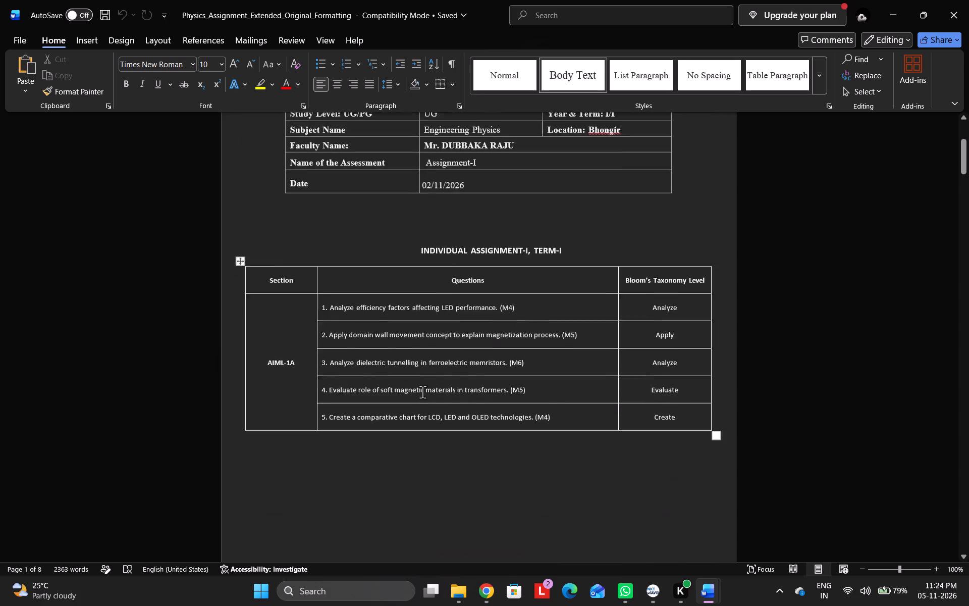
scroll(422, 392, "down", 13)
scroll(314, 350, "down", 4)
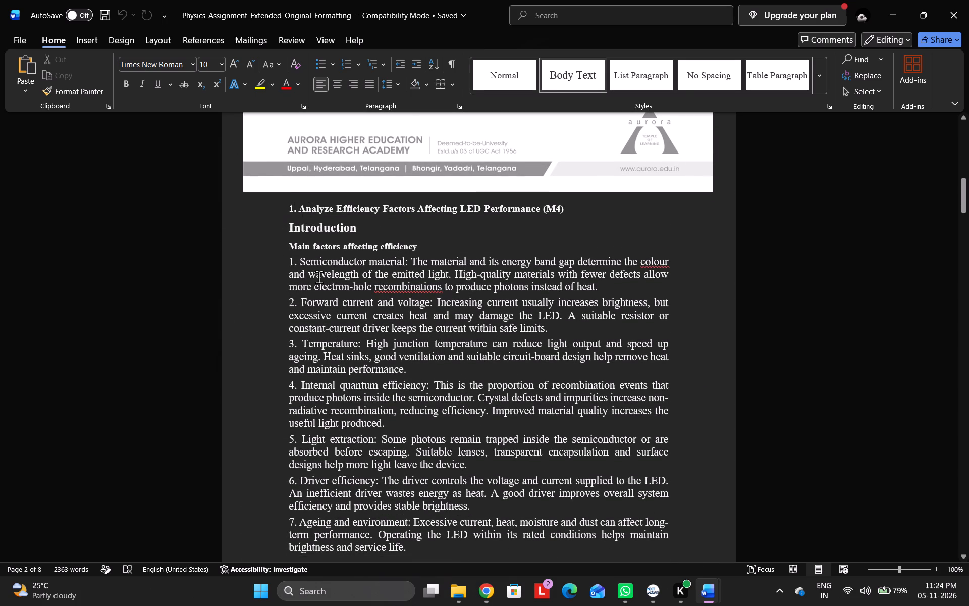
scroll(319, 277, "down", 2)
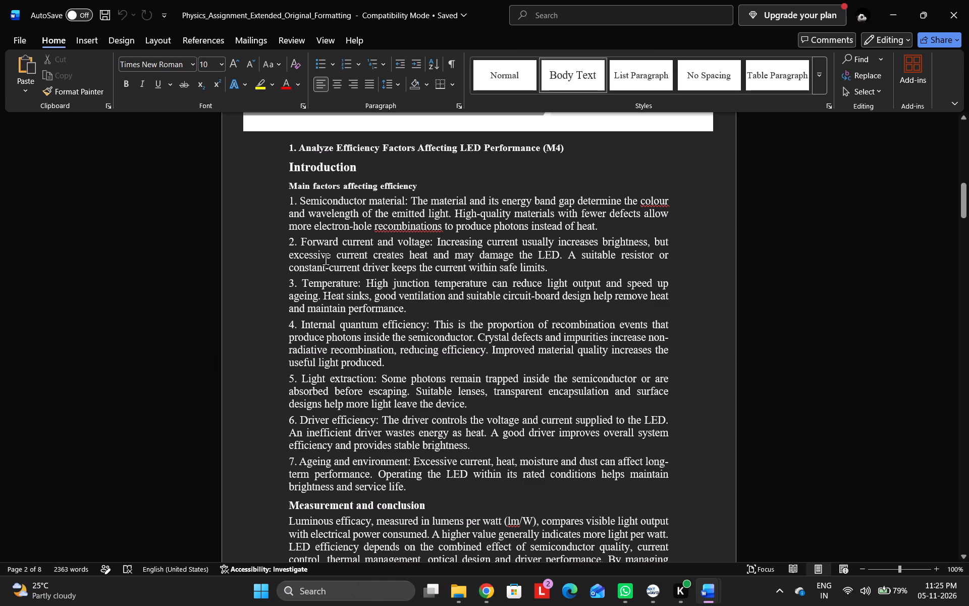
scroll(378, 277, "up", 2)
Insert a blank line without list numbering between the question 1 heading and the Introduction heading on page 2.
left_click(363, 229)
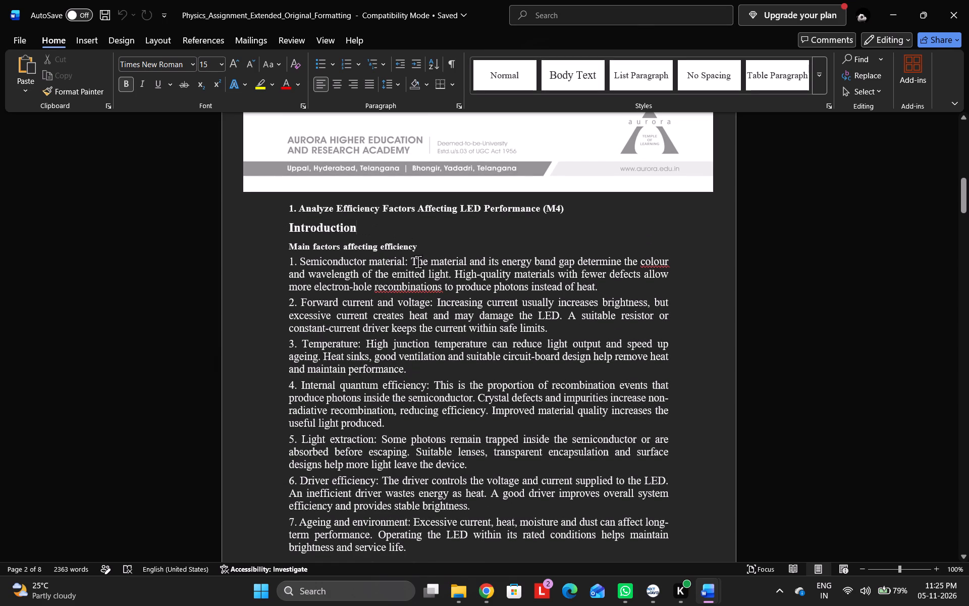
left_click(570, 211)
key("Return")
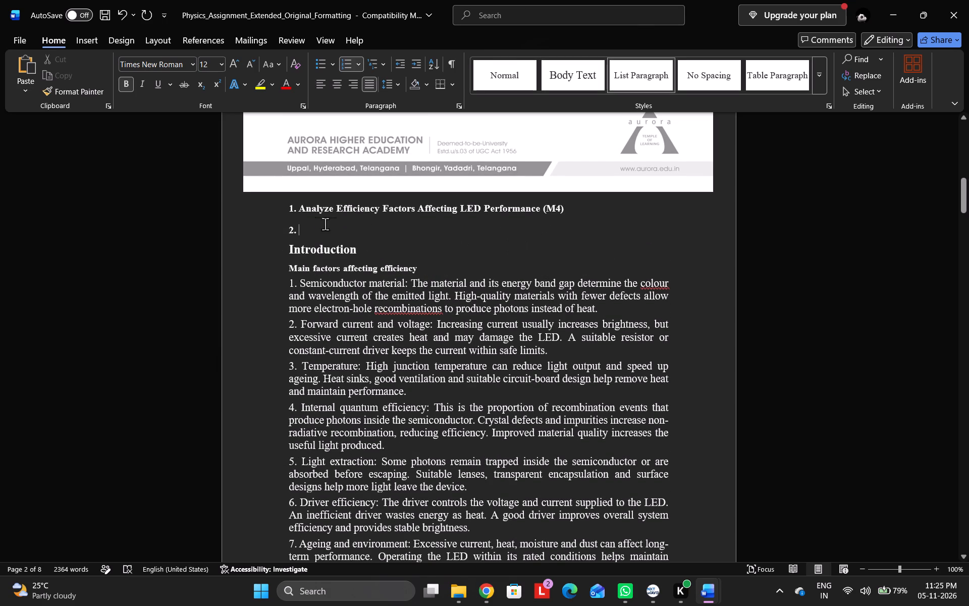
key("BackSpace")
key("BackSpace")
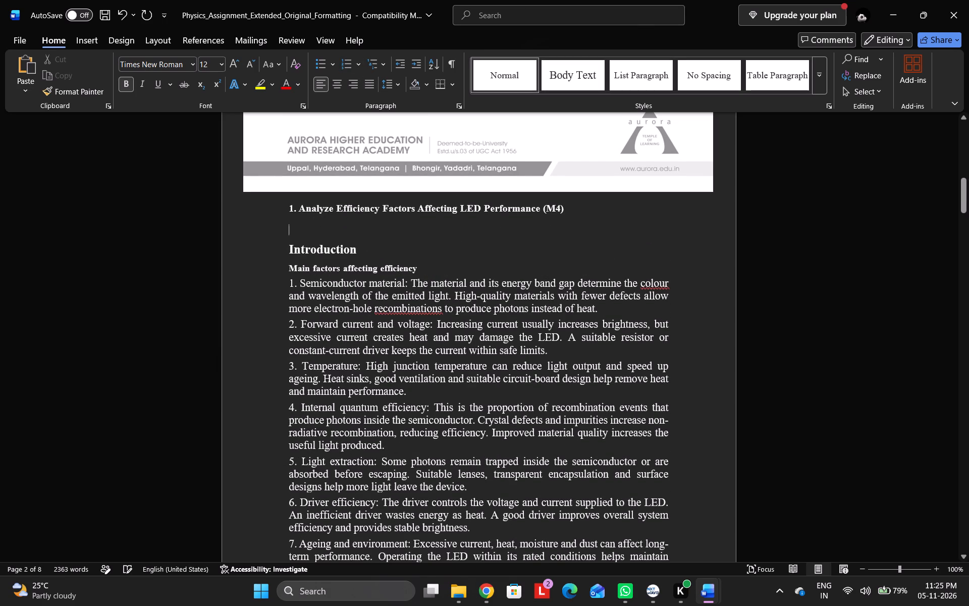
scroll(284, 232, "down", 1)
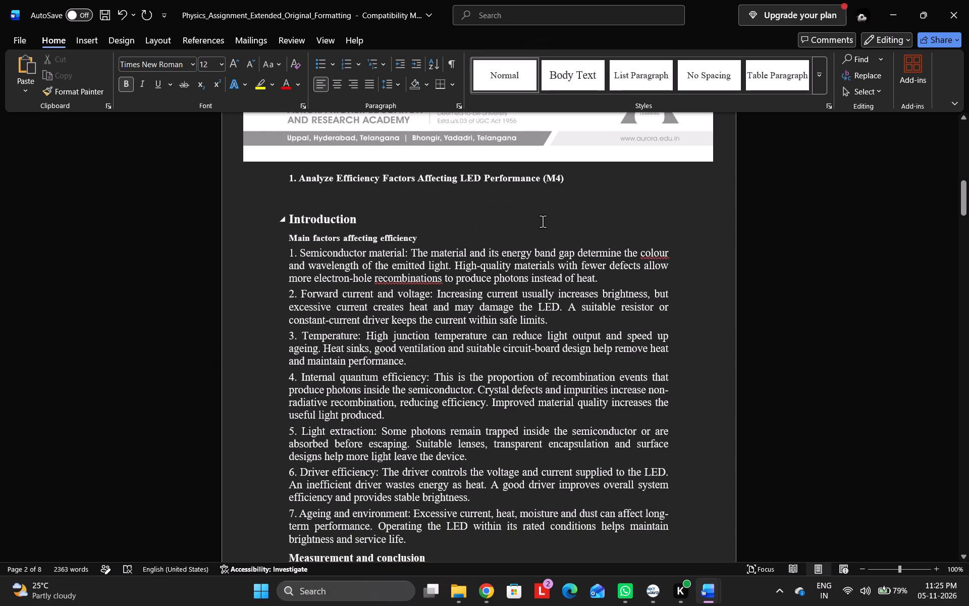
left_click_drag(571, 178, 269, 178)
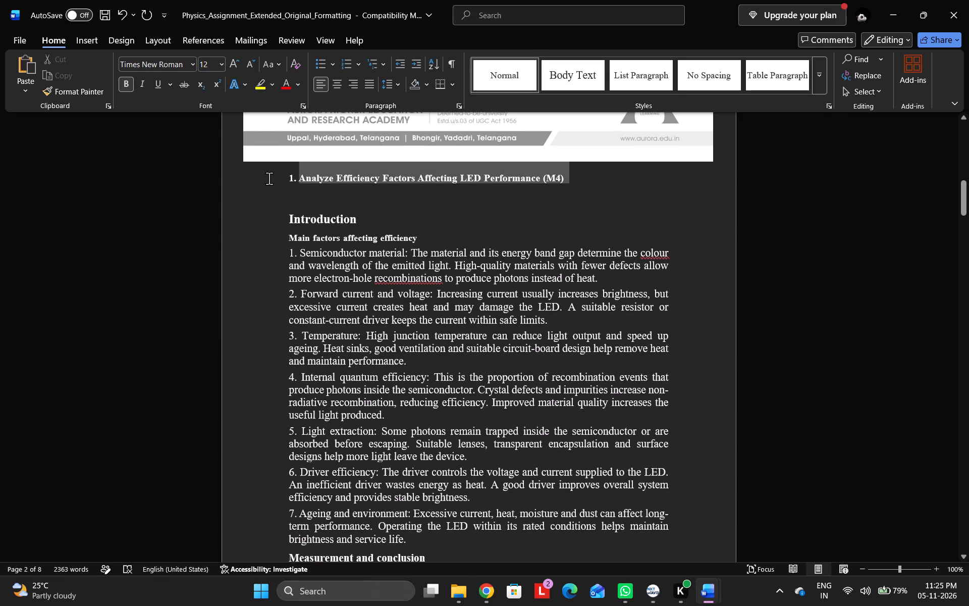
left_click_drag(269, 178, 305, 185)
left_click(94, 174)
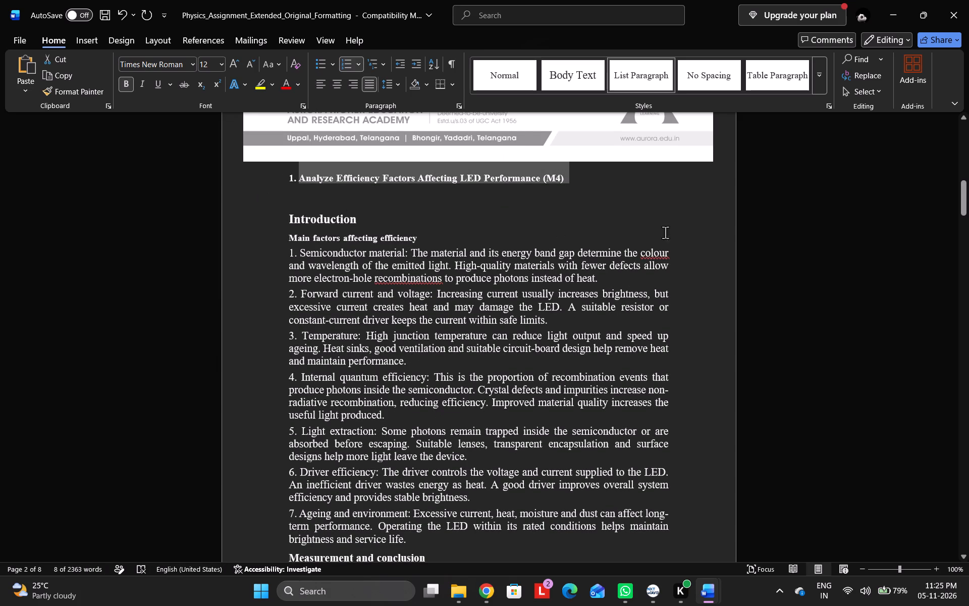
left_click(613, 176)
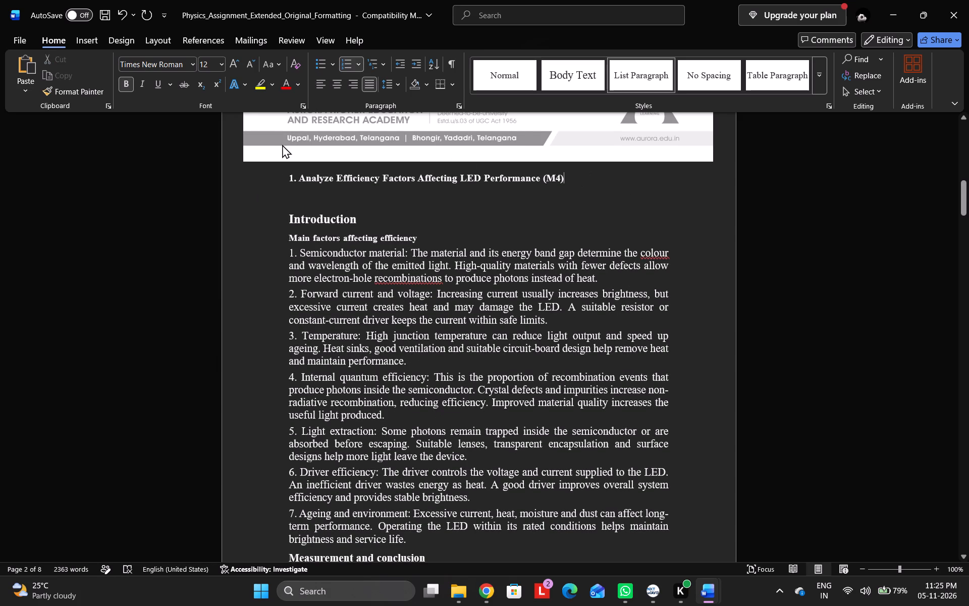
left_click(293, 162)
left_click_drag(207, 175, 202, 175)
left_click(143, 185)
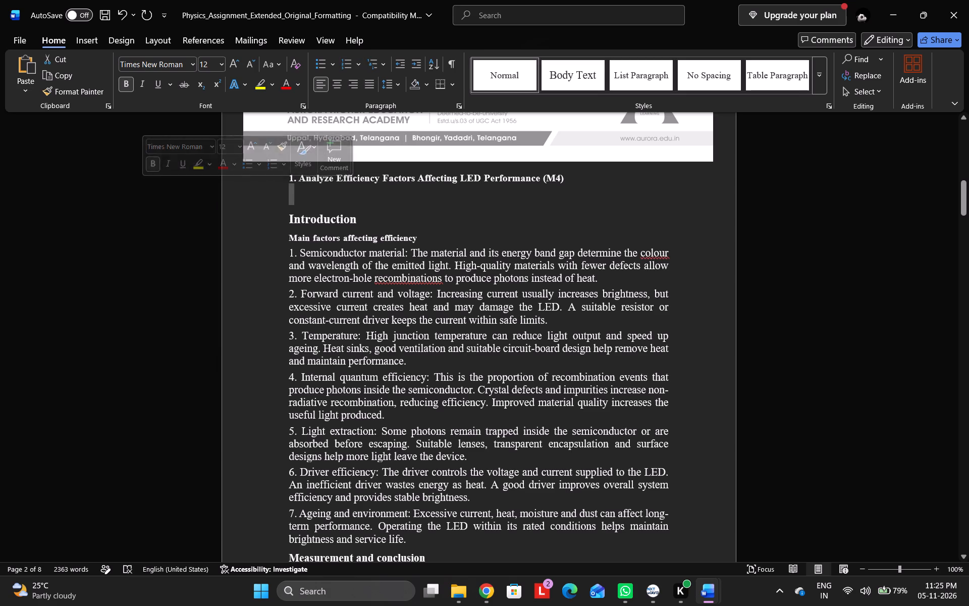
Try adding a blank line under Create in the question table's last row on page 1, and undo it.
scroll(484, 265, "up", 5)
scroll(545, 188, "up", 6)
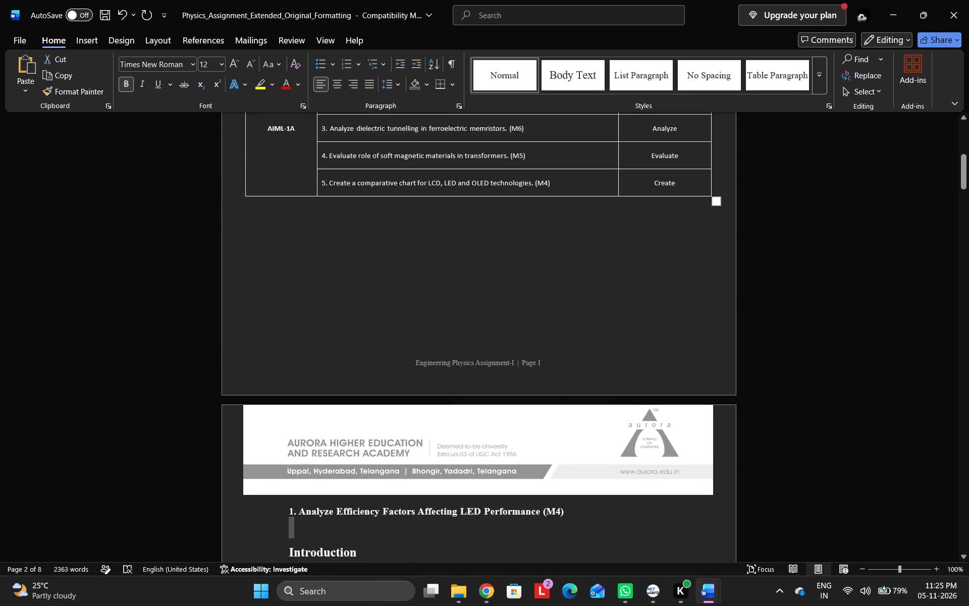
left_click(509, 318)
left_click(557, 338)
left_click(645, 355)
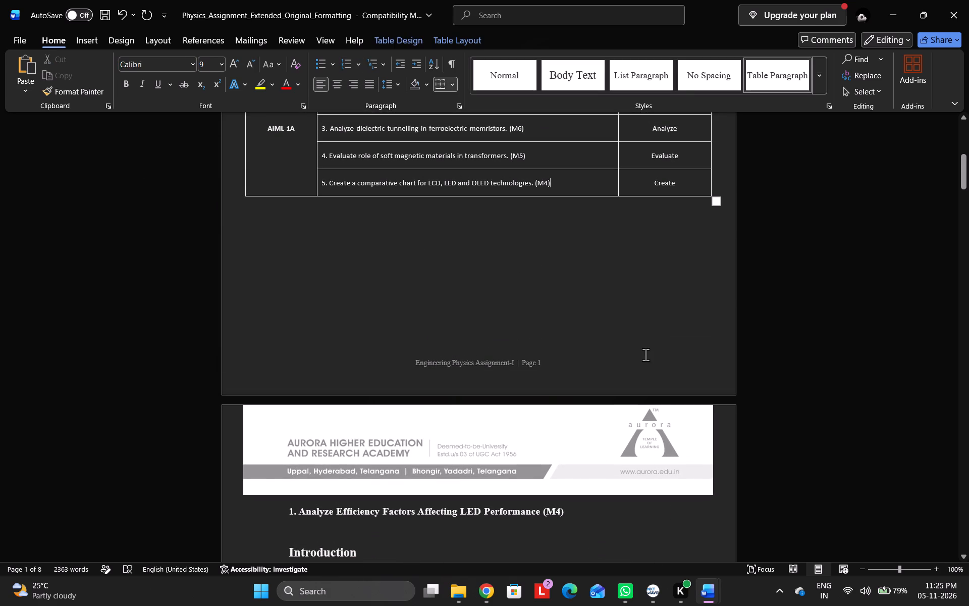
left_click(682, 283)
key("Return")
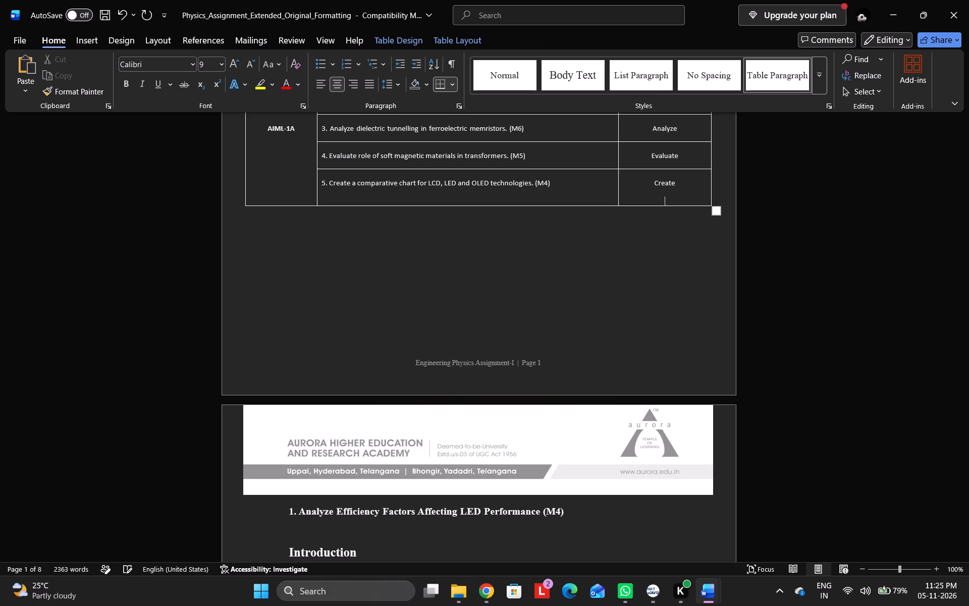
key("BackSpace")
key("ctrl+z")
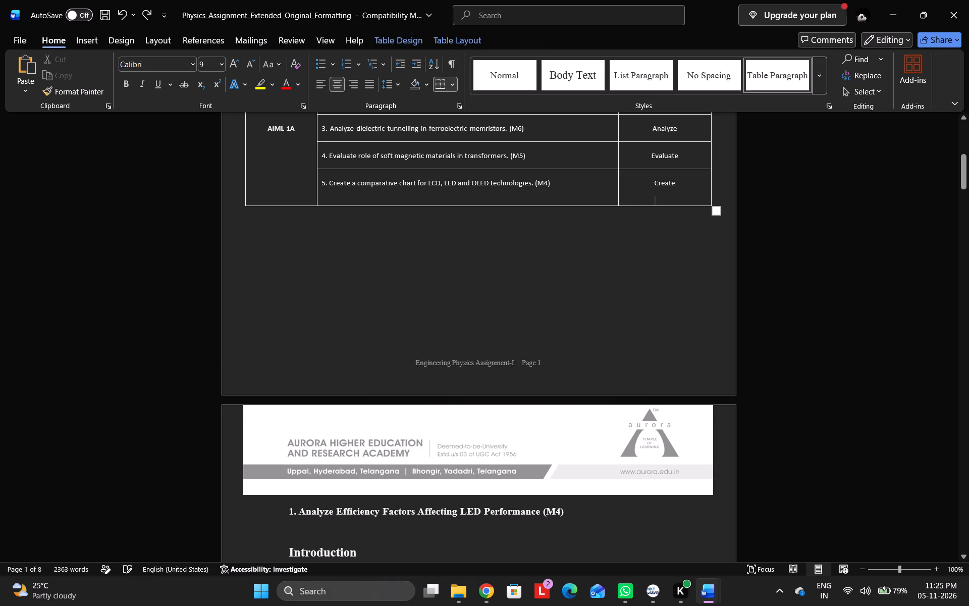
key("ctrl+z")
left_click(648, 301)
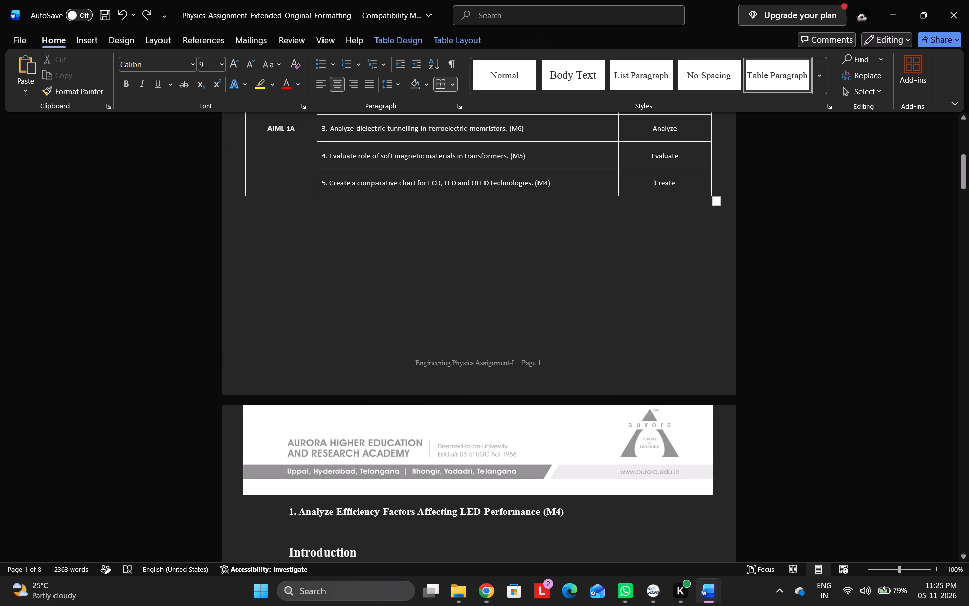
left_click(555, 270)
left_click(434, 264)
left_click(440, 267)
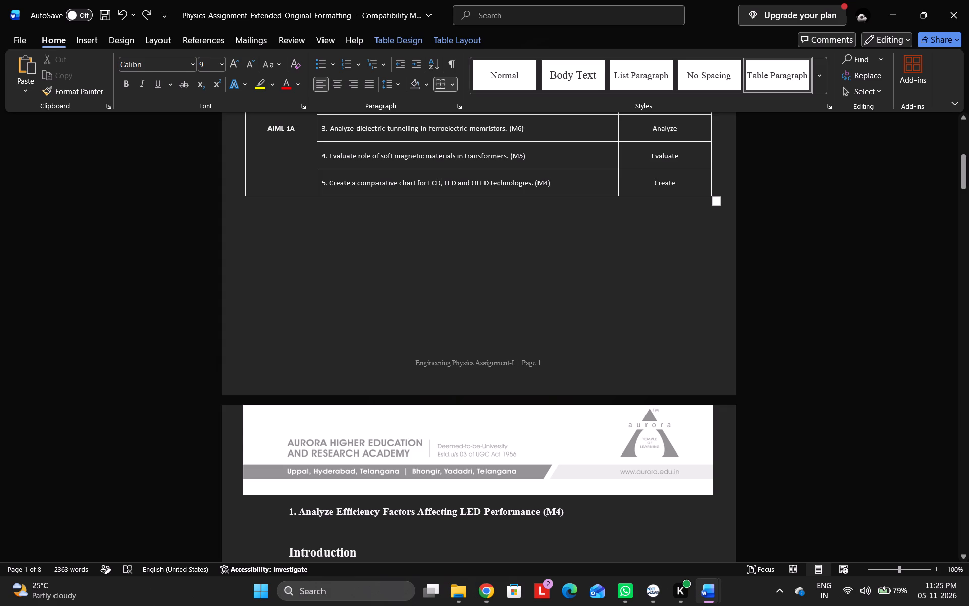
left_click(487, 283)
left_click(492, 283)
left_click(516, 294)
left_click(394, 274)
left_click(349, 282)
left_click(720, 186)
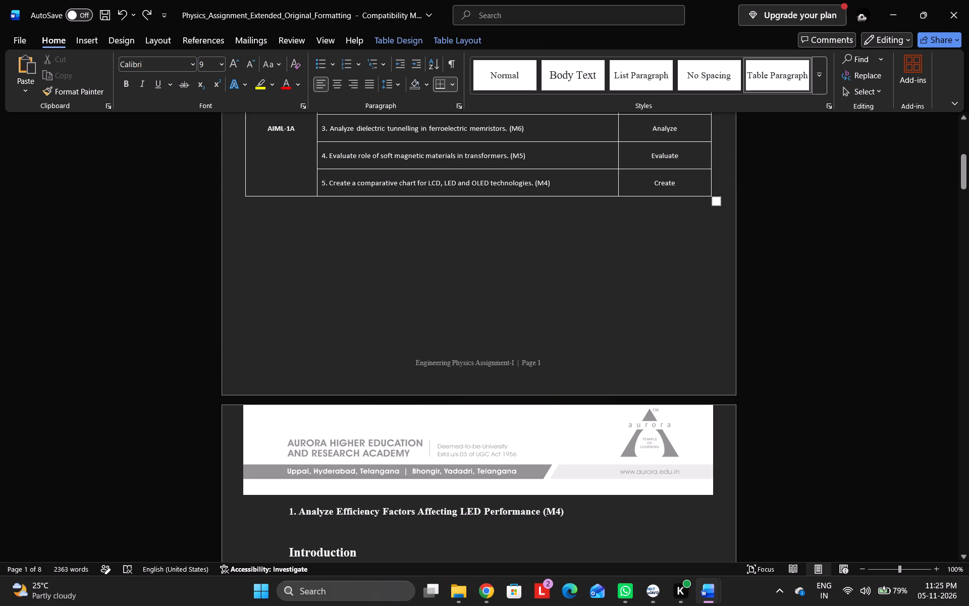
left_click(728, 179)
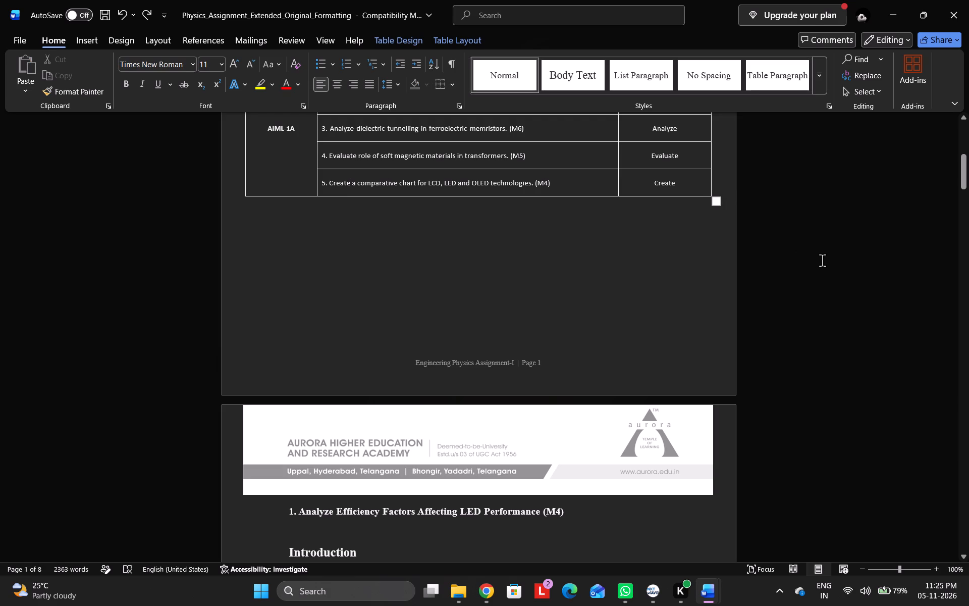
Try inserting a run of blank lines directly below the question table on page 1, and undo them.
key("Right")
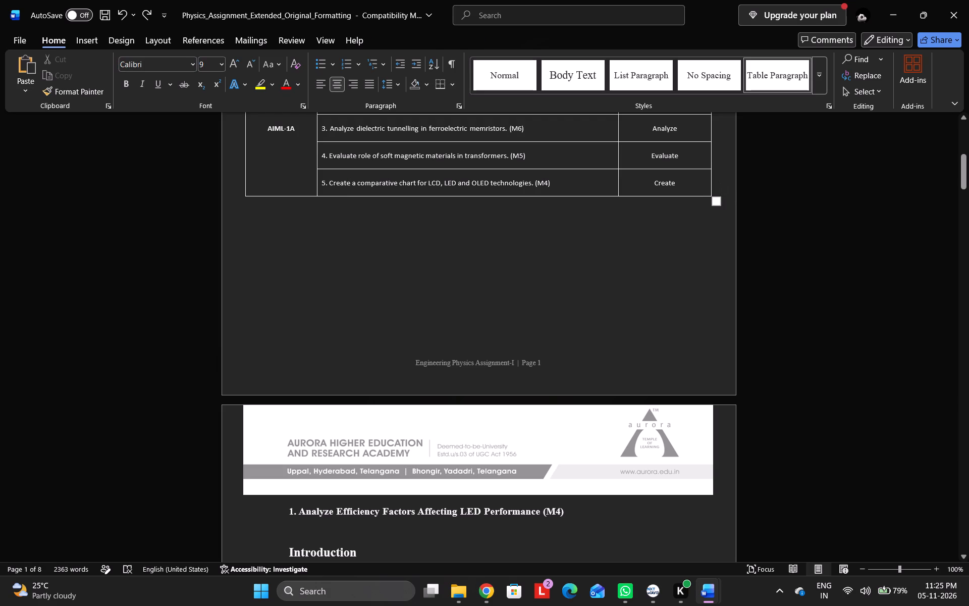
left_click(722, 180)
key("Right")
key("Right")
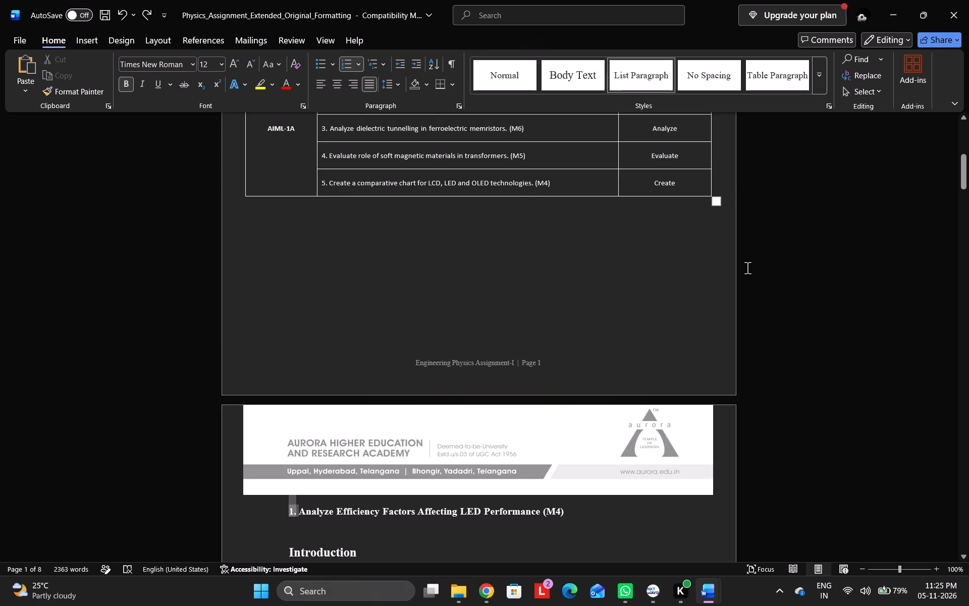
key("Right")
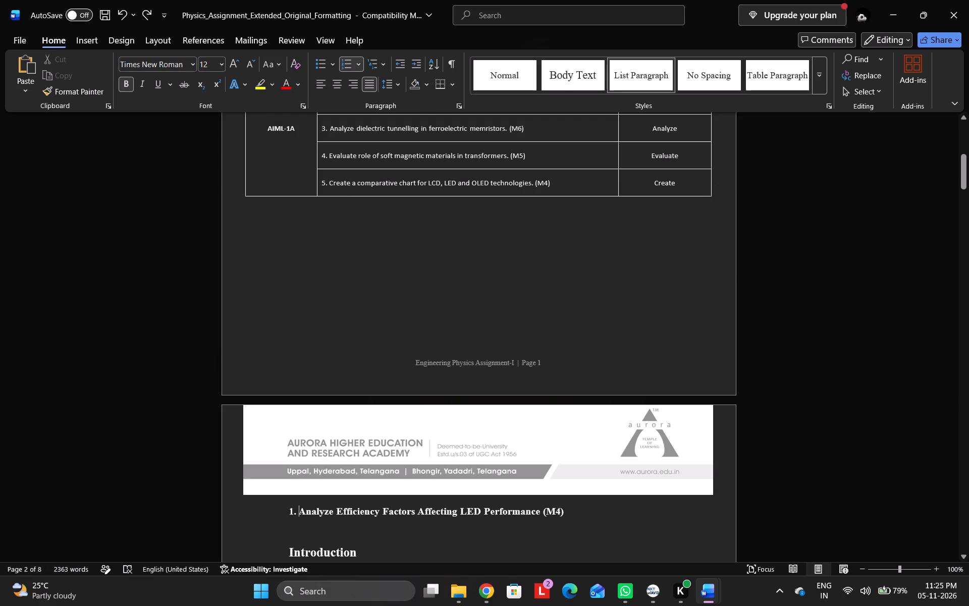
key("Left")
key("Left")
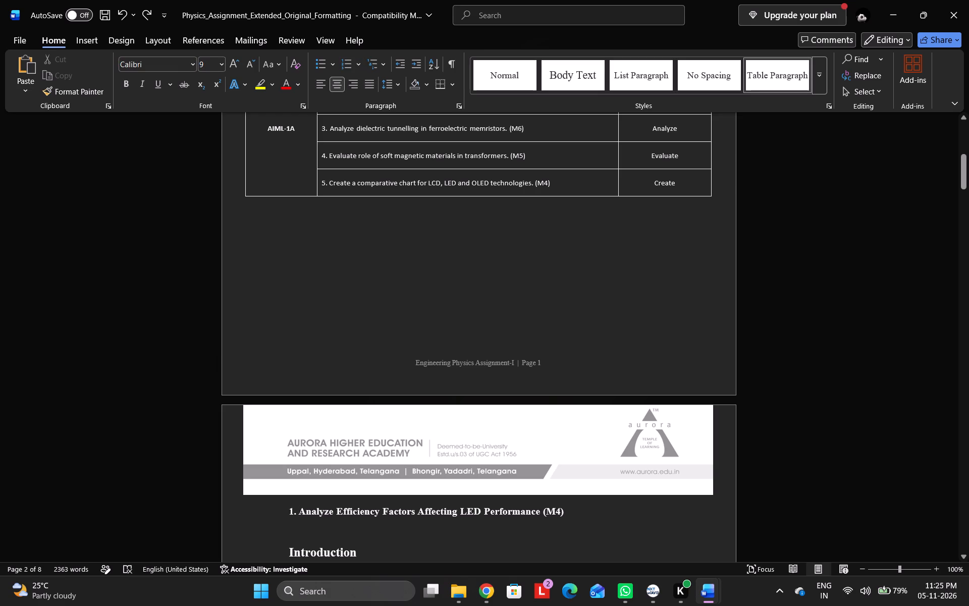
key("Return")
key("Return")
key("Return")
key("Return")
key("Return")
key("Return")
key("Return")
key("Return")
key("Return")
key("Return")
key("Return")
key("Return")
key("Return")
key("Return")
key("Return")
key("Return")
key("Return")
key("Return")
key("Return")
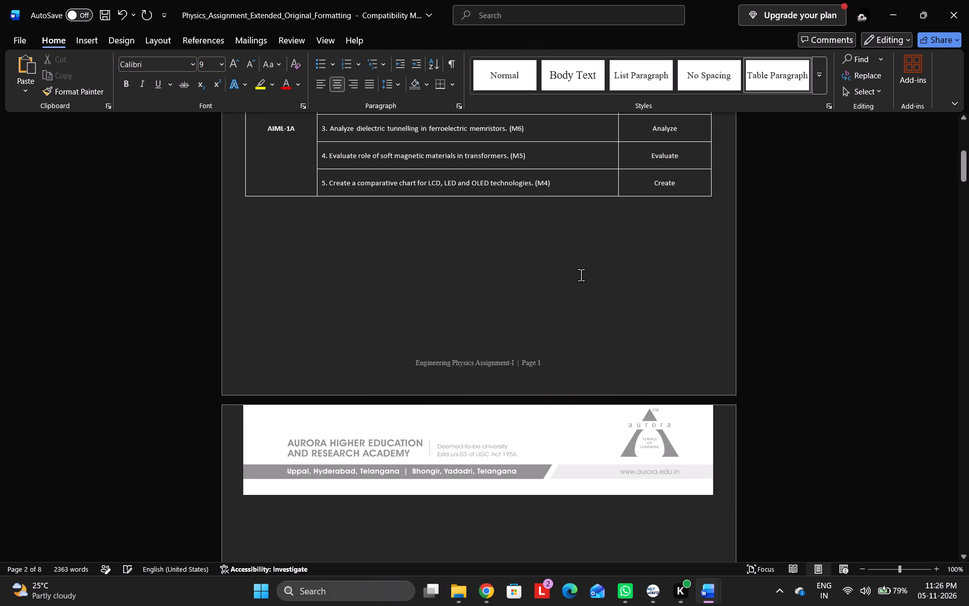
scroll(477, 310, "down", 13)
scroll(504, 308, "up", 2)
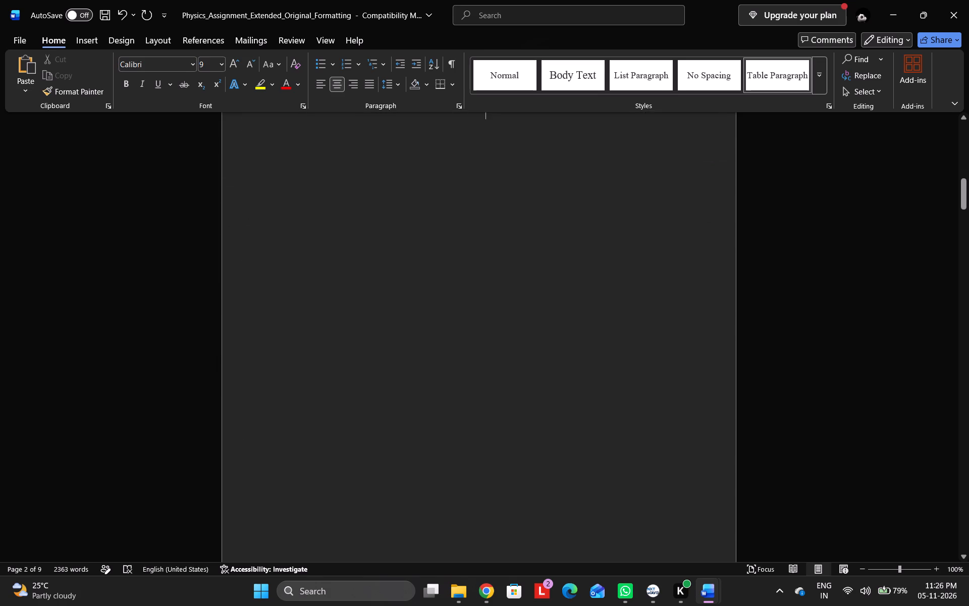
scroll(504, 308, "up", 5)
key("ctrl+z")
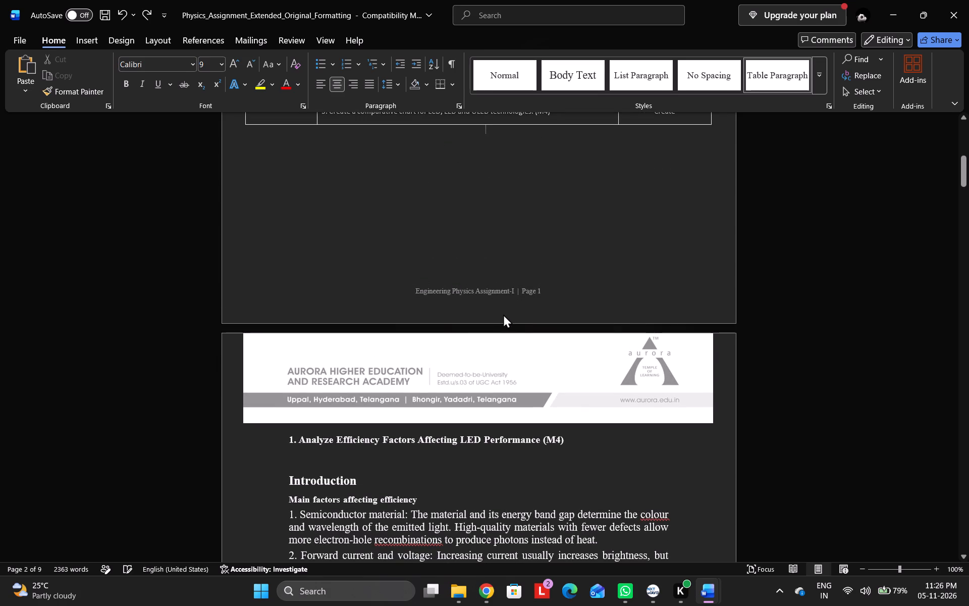
Fill the rest of page 1 below the question table with blank lines, undoing the last one that spills onto page 2.
left_click(470, 264)
key("Return")
key("Return")
key("Return")
key("Return")
key("Return")
key("Return")
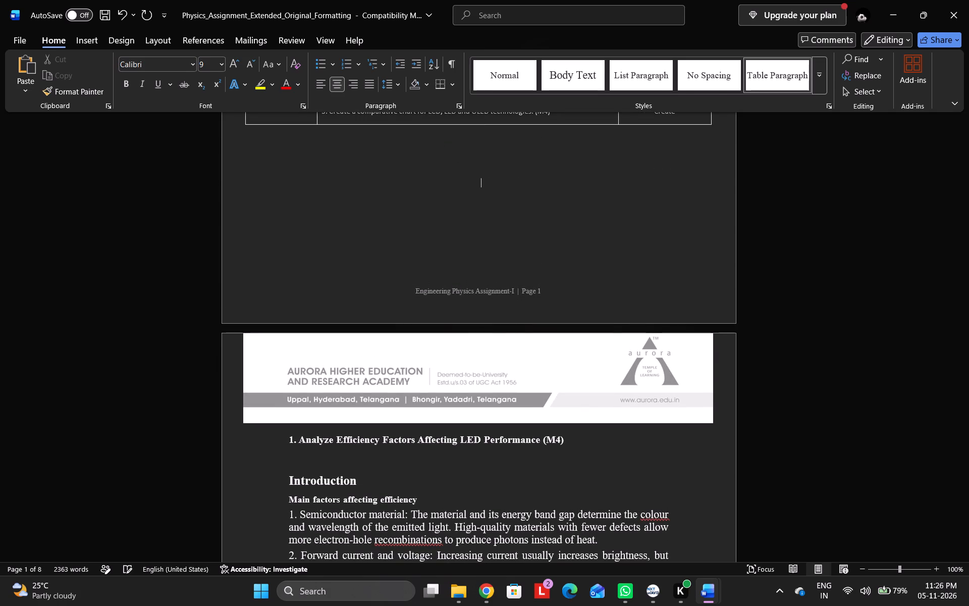
key("Return")
key("Return")
key("Return")
key("Return")
key("Return")
key("Return")
key("Return")
key("Return")
key("Return")
key("Return")
key("Return")
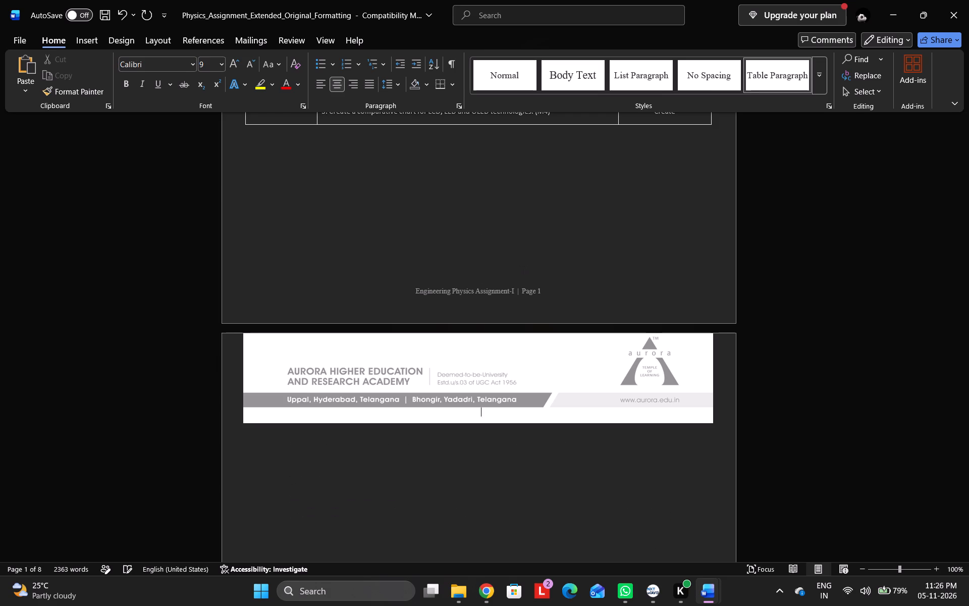
scroll(530, 290, "down", 6)
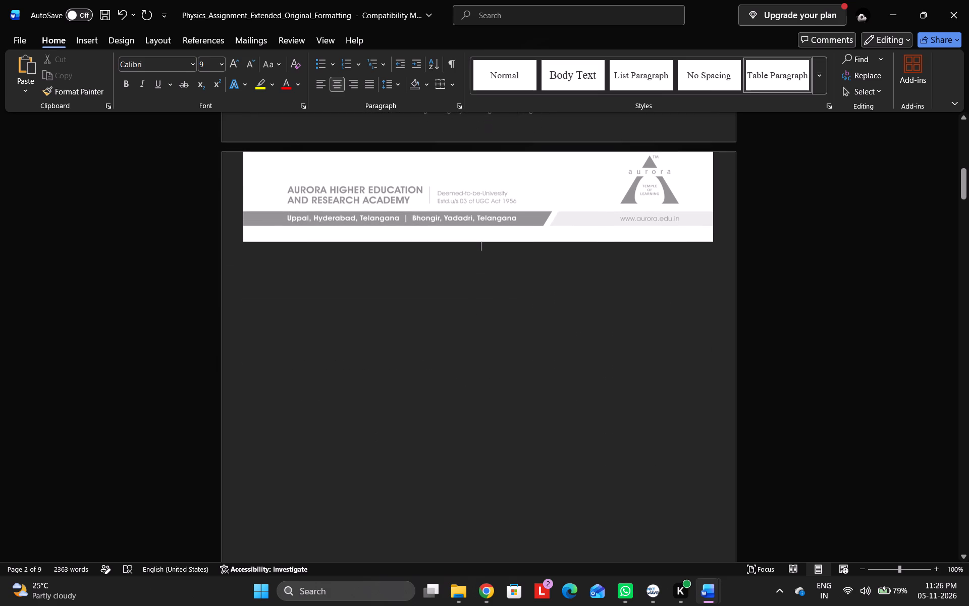
key("ctrl+z")
Add a blank line above the question 1 heading on page 2 and replace its automatic list number with a typed "1.".
scroll(540, 301, "up", 2)
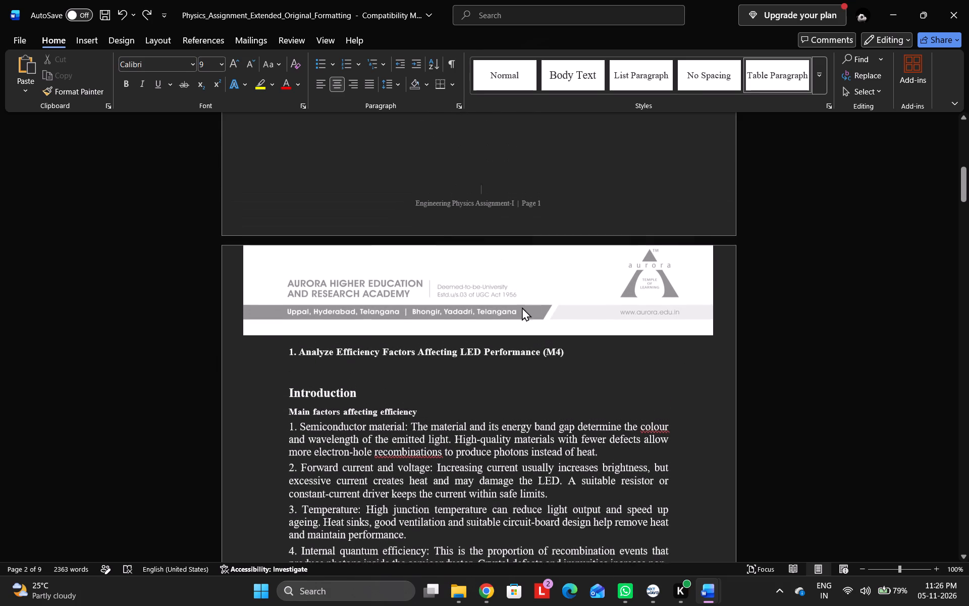
left_click(282, 348)
left_click(282, 349)
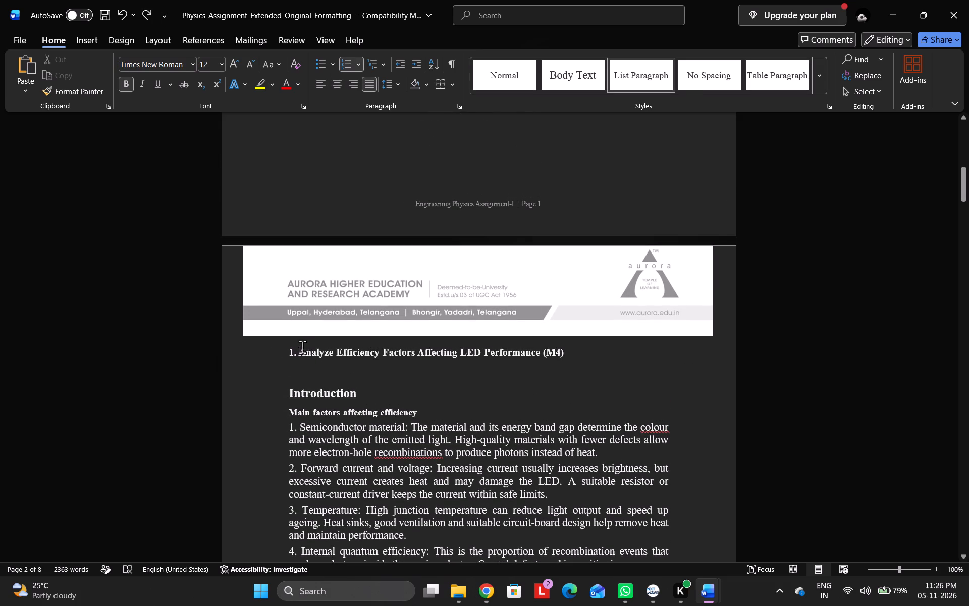
key("Left")
key("Return")
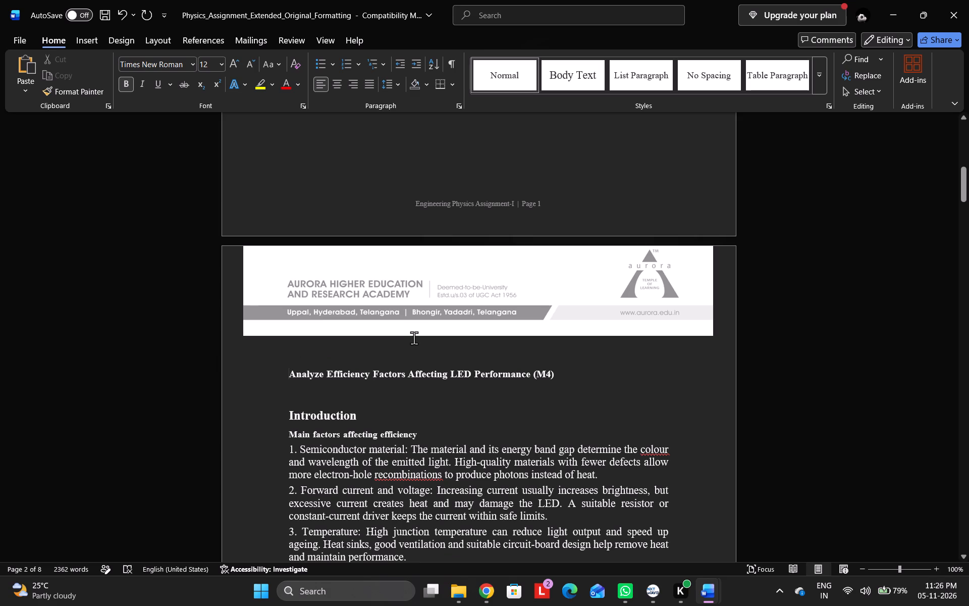
key("1")
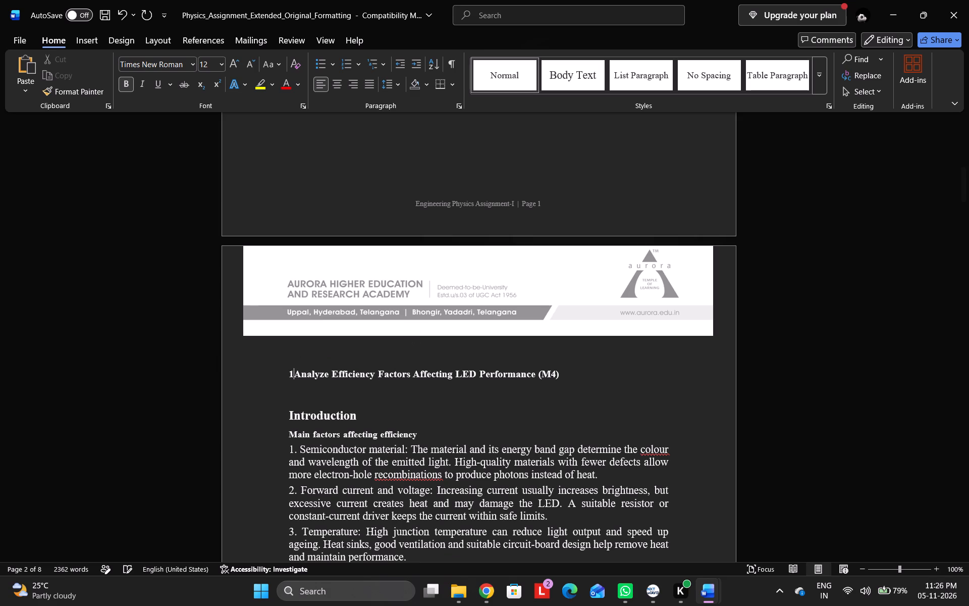
key("period")
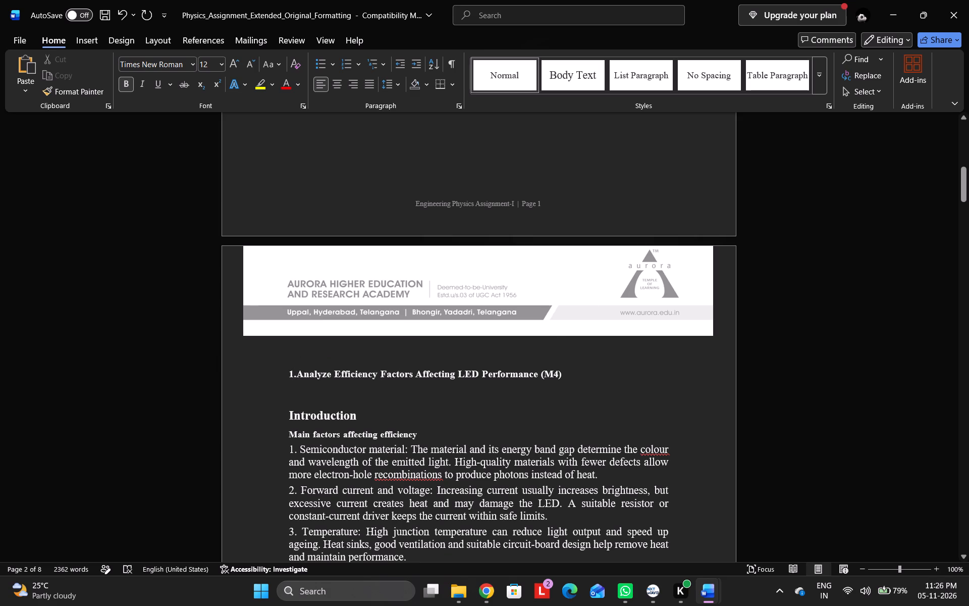
Increase the font size of the question 1 heading text on page 2 to 14.
left_click_drag(566, 375, 293, 371)
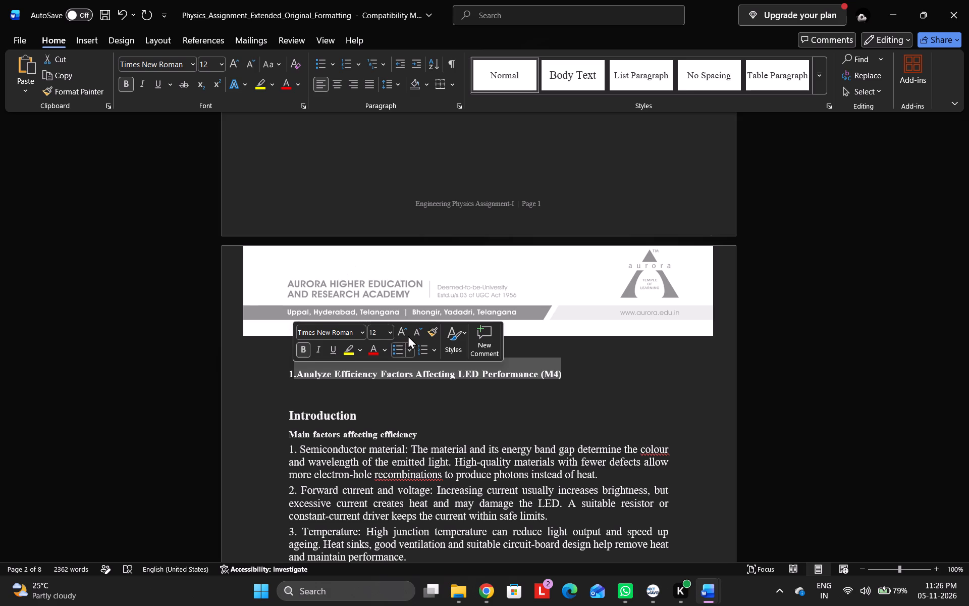
left_click(403, 334)
left_click(187, 359)
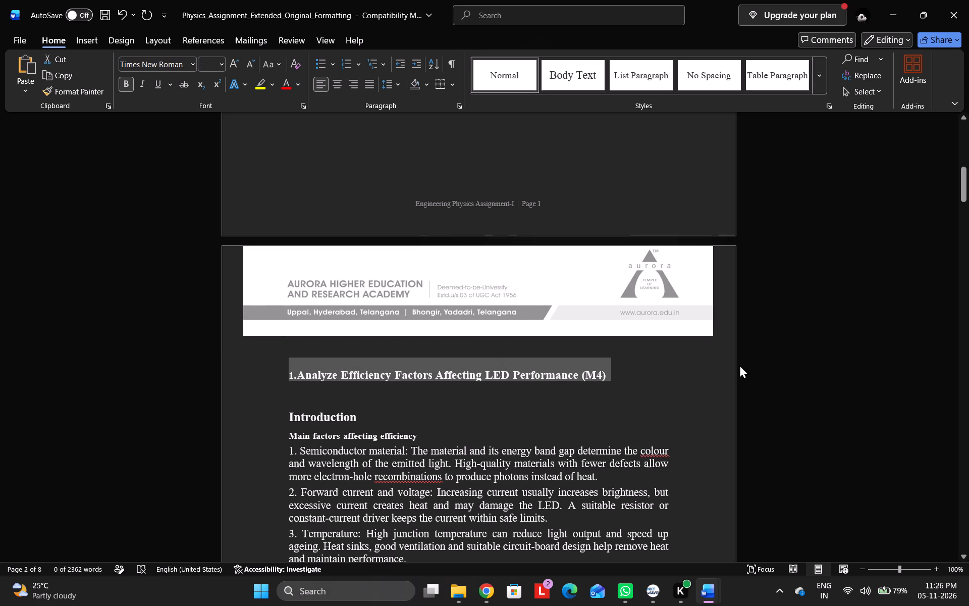
left_click(670, 364)
Insert a blank line without list numbering between point 7 and the Measurement and conclusion heading on page 2.
scroll(688, 370, "down", 4)
scroll(510, 358, "down", 4)
scroll(412, 330, "down", 7)
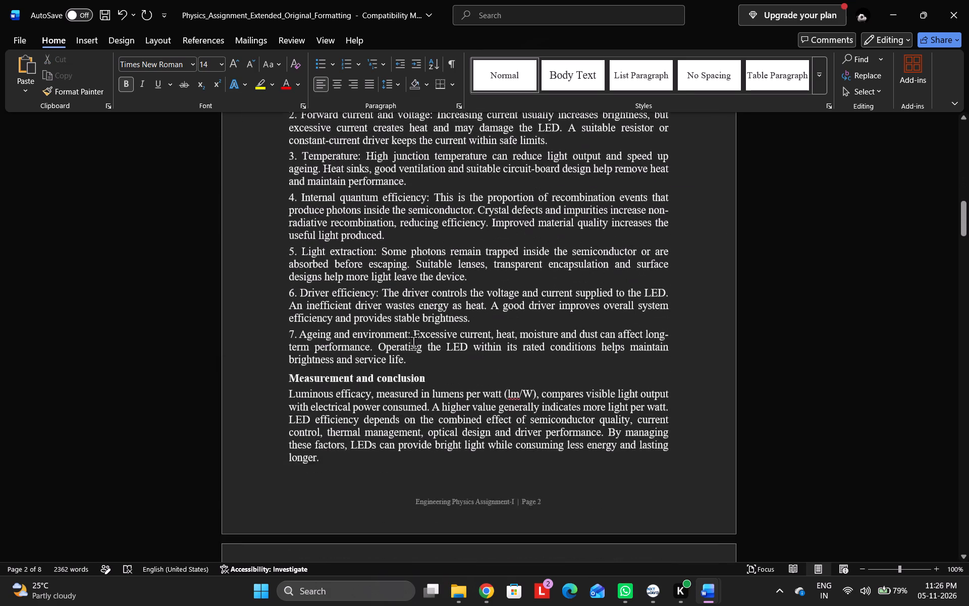
left_click(426, 302)
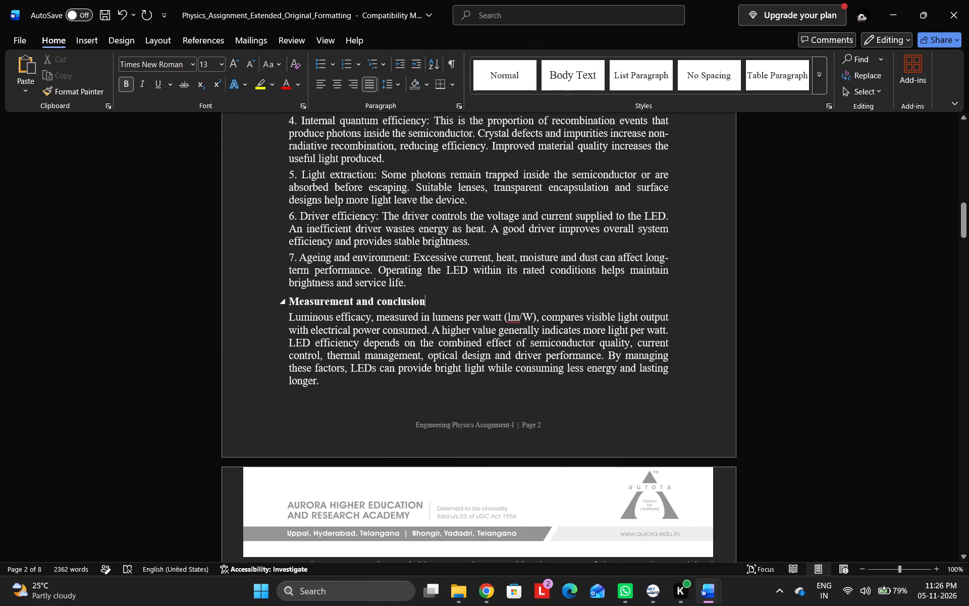
left_click(409, 280)
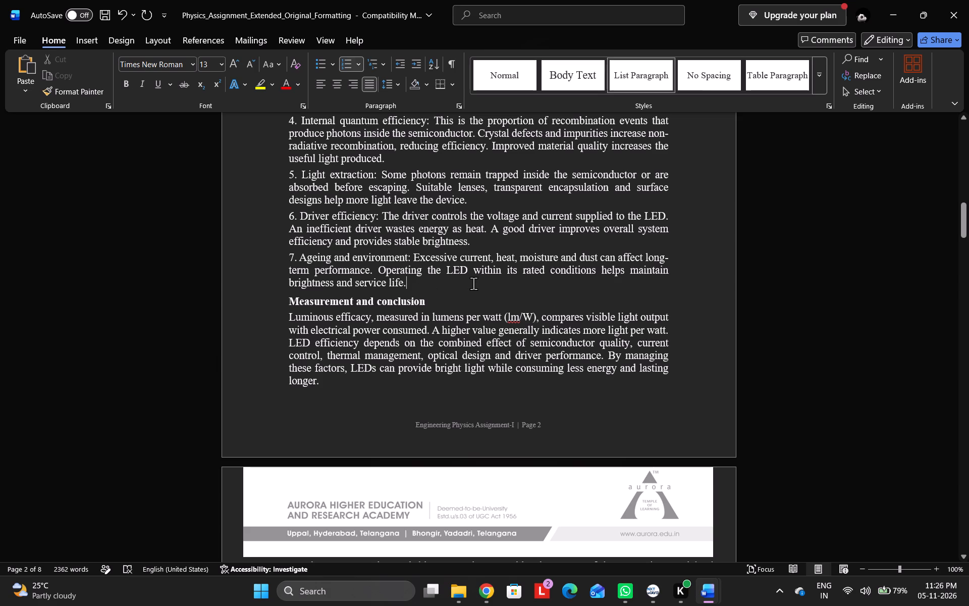
key("Return")
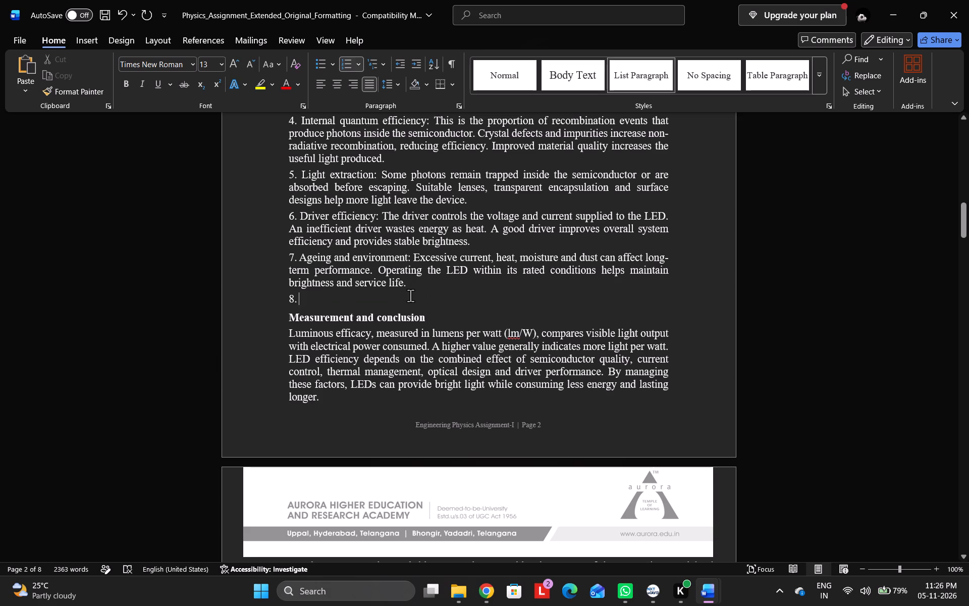
key("BackSpace")
key("BackSpace")
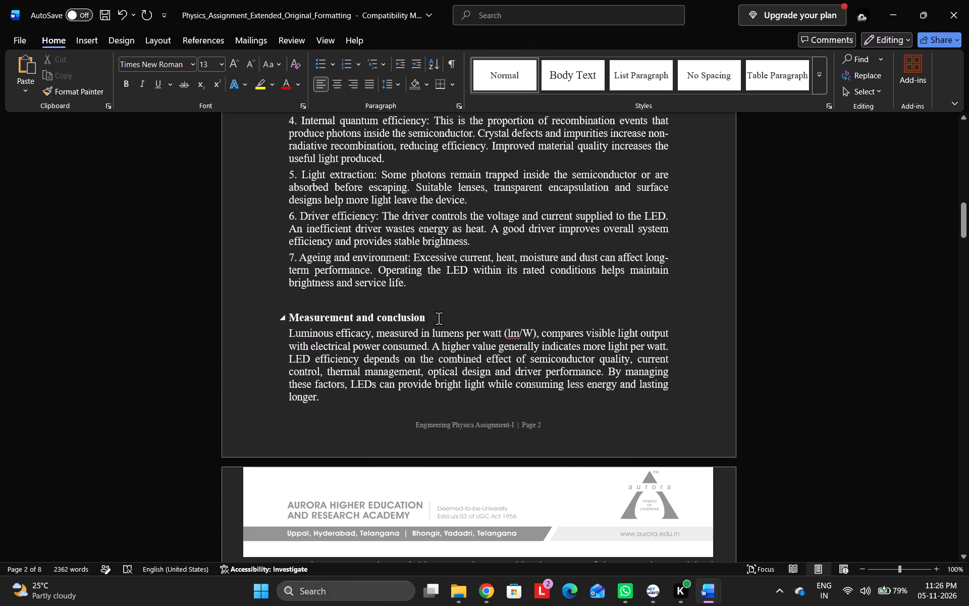
left_click(437, 318)
Insert a blank line above the "Apply Domain Wall Movement Concept" heading on page 3.
scroll(421, 328, "down", 2)
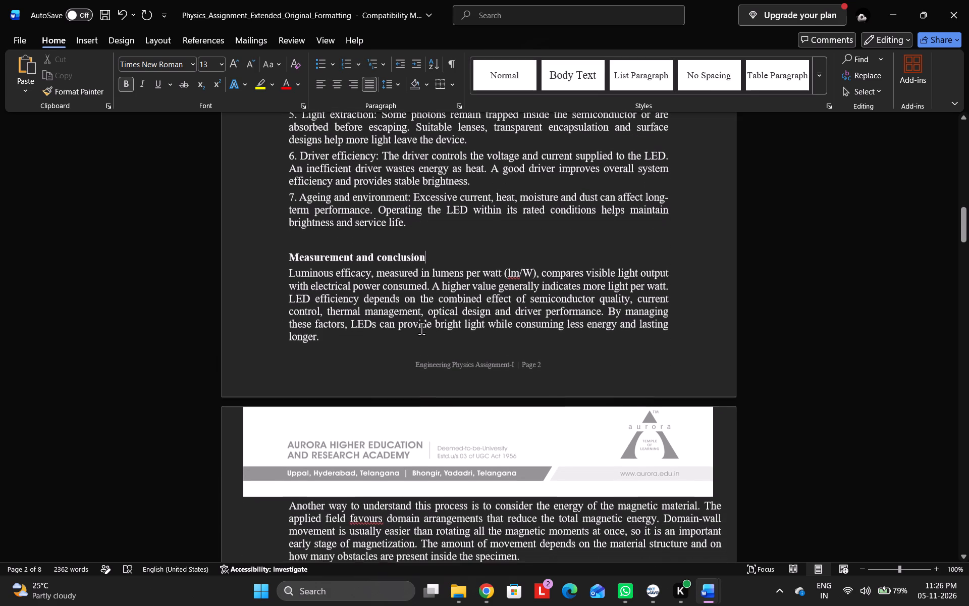
scroll(387, 352, "down", 5)
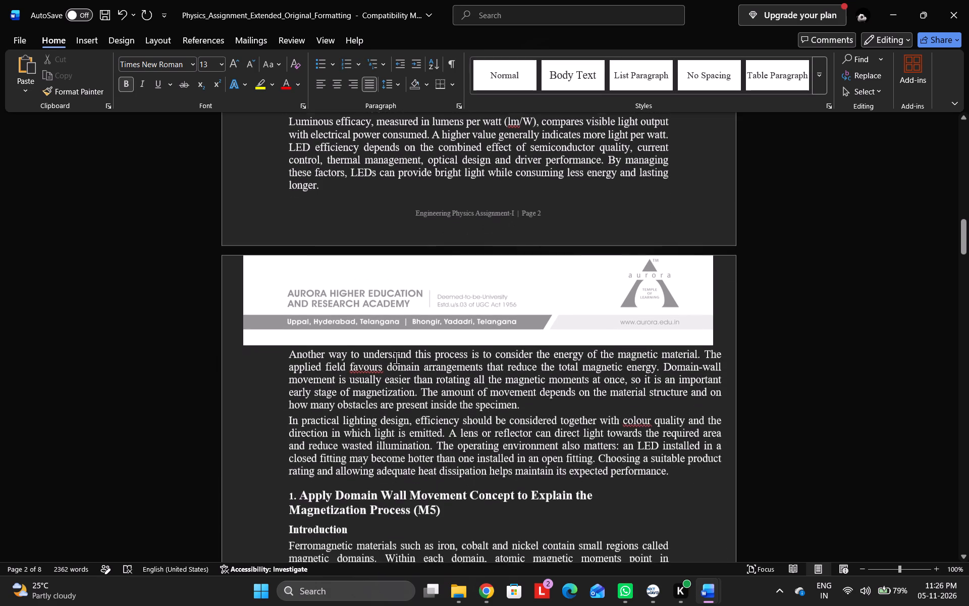
scroll(397, 358, "down", 2)
scroll(623, 375, "down", 3)
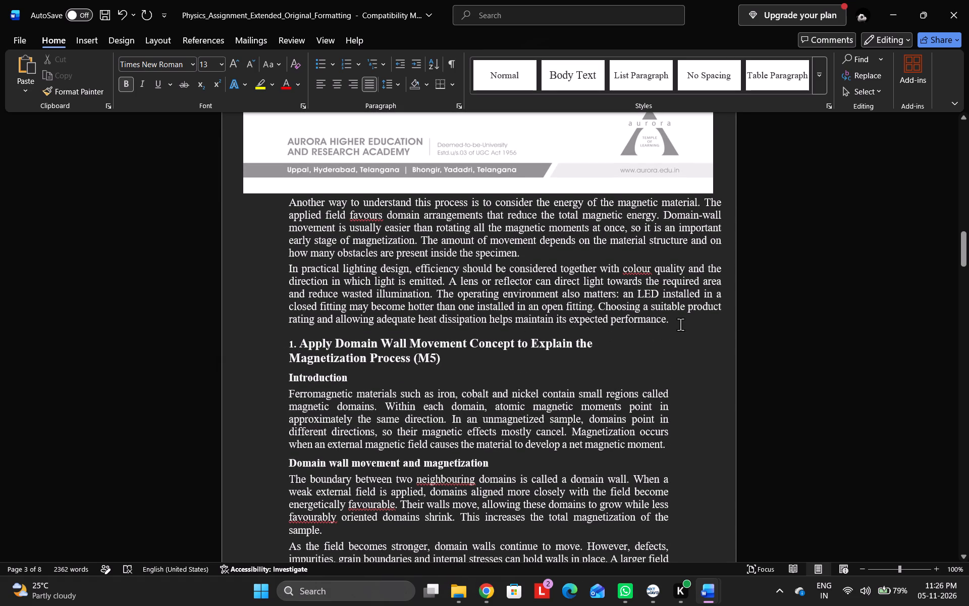
left_click(680, 324)
key("Return")
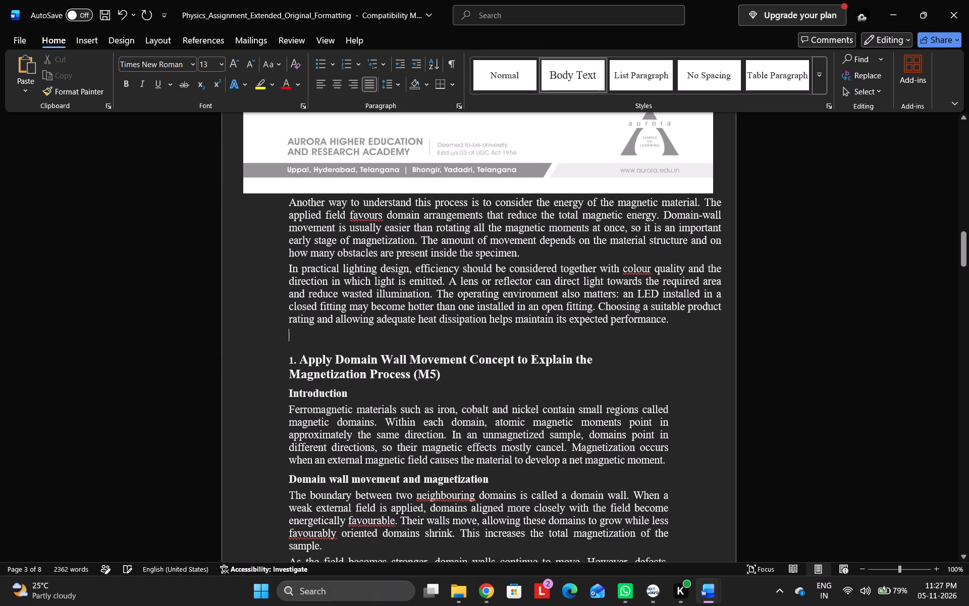
Insert a blank line between the domain-wall applications paragraph and the Conclusion heading on page 4.
scroll(605, 344, "down", 5)
scroll(395, 311, "down", 17)
scroll(501, 327, "up", 5)
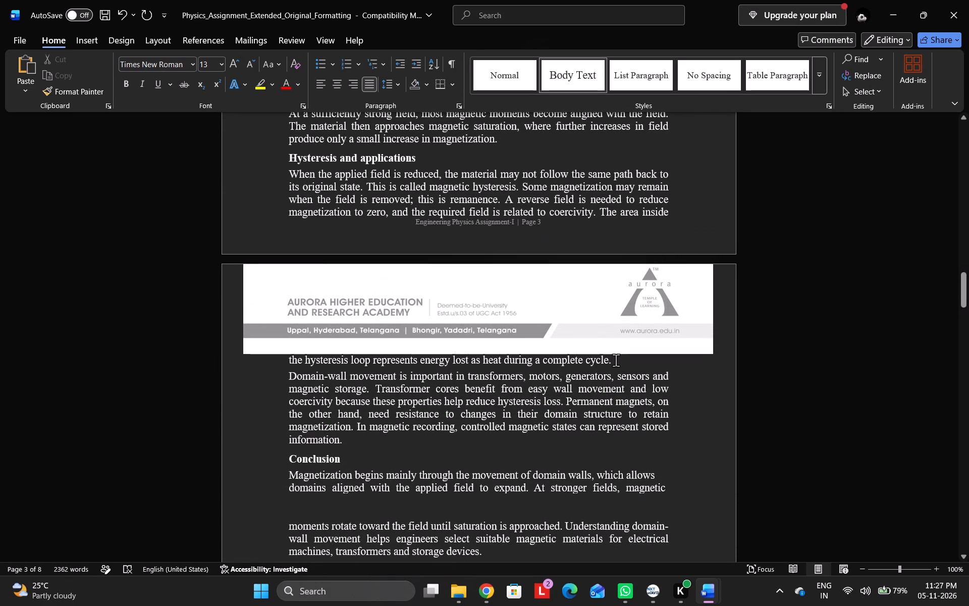
scroll(481, 373, "down", 4)
scroll(429, 361, "down", 4)
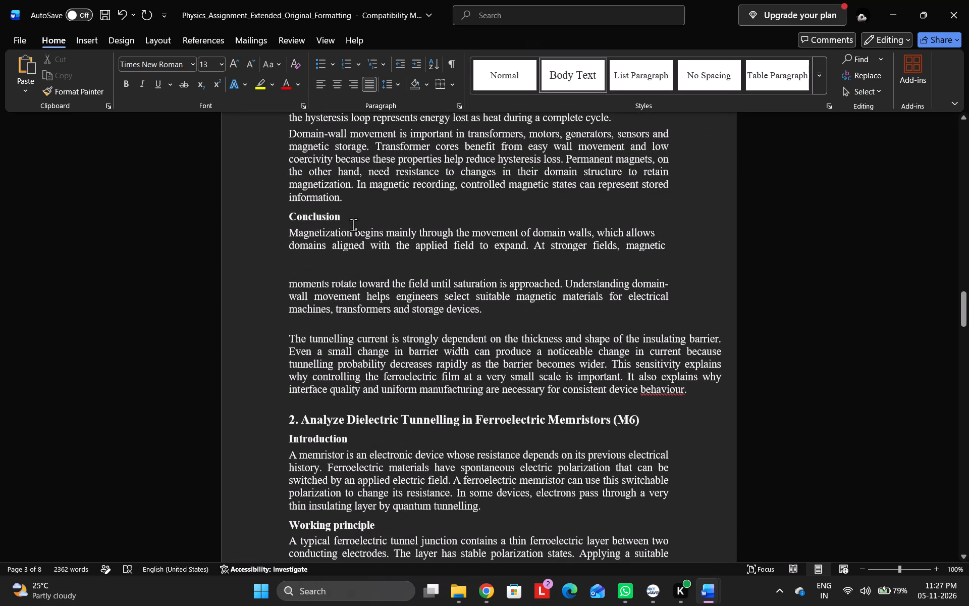
left_click(345, 223)
left_click(348, 205)
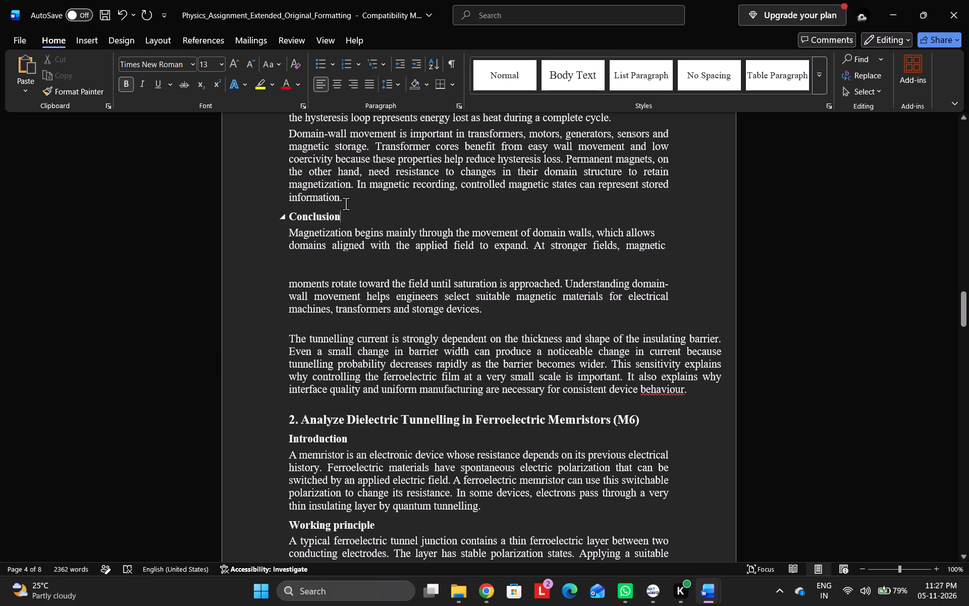
left_click(346, 199)
key("Return")
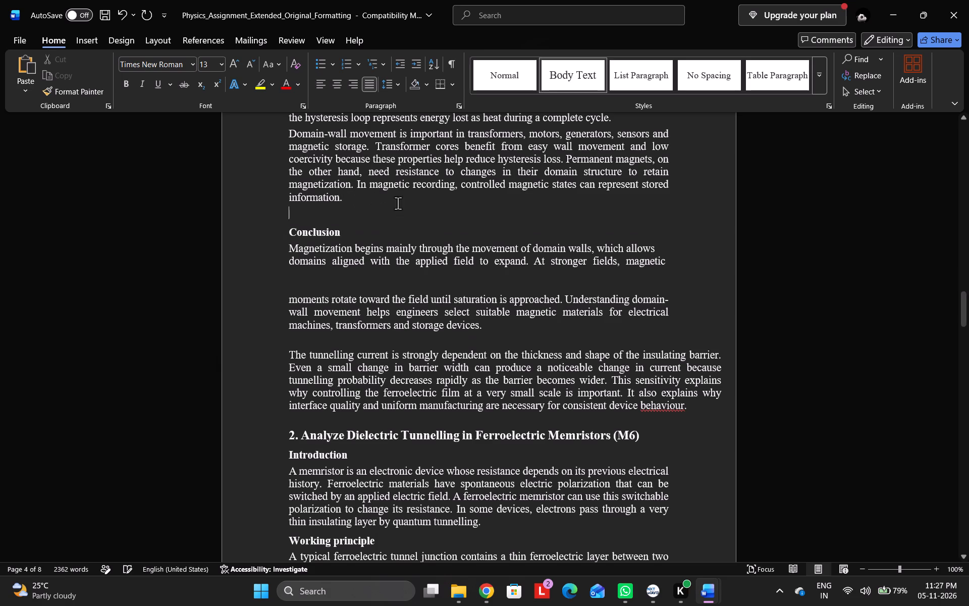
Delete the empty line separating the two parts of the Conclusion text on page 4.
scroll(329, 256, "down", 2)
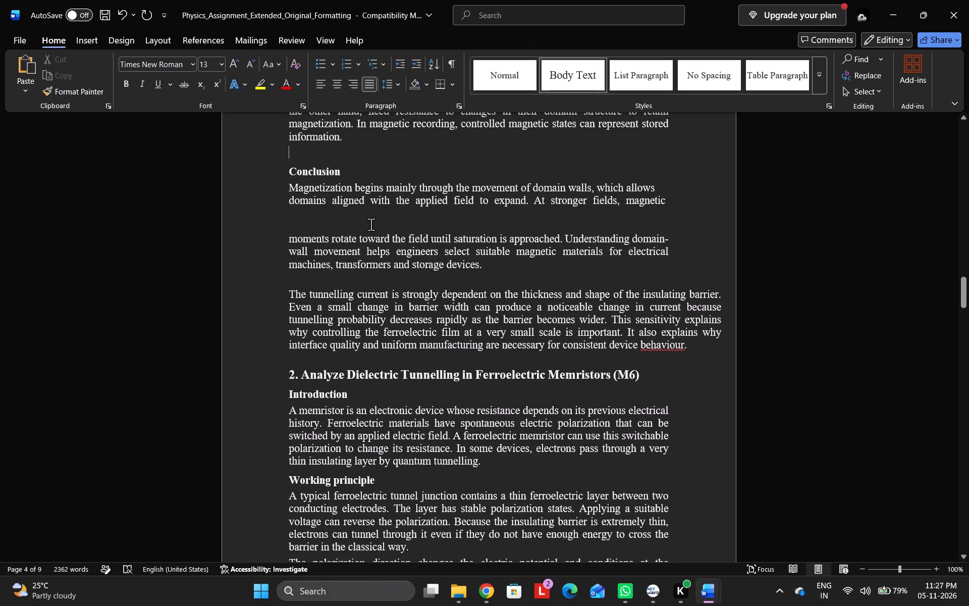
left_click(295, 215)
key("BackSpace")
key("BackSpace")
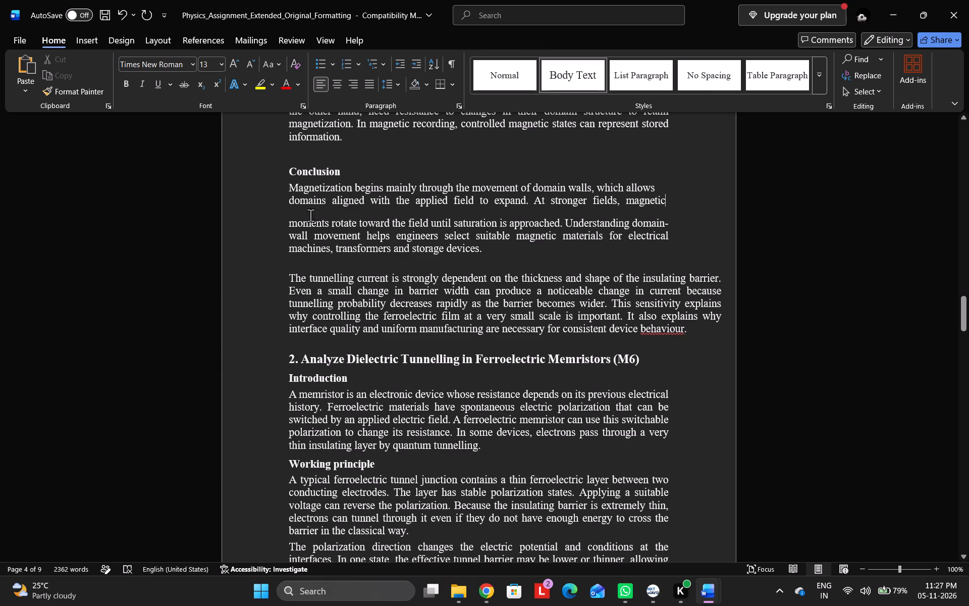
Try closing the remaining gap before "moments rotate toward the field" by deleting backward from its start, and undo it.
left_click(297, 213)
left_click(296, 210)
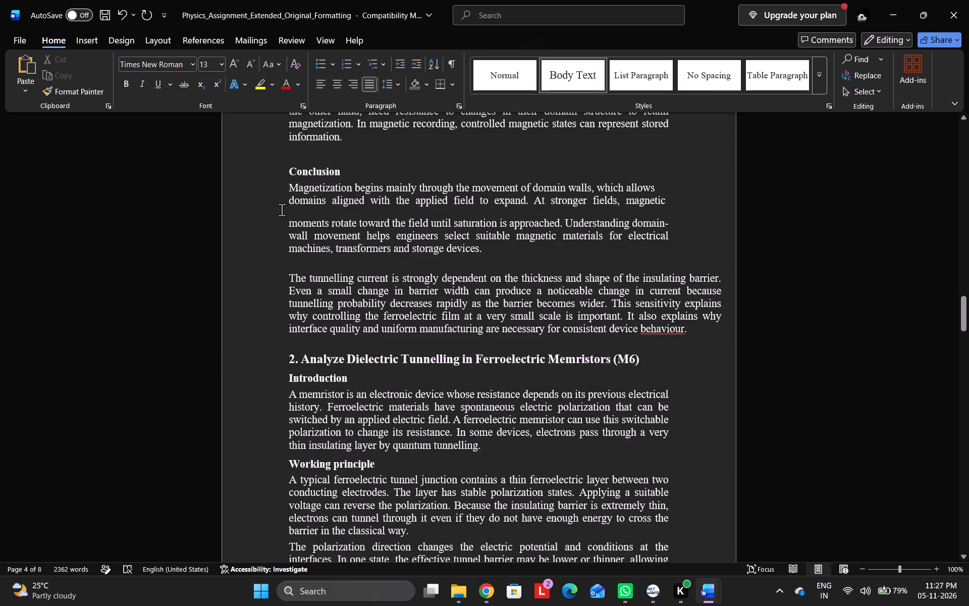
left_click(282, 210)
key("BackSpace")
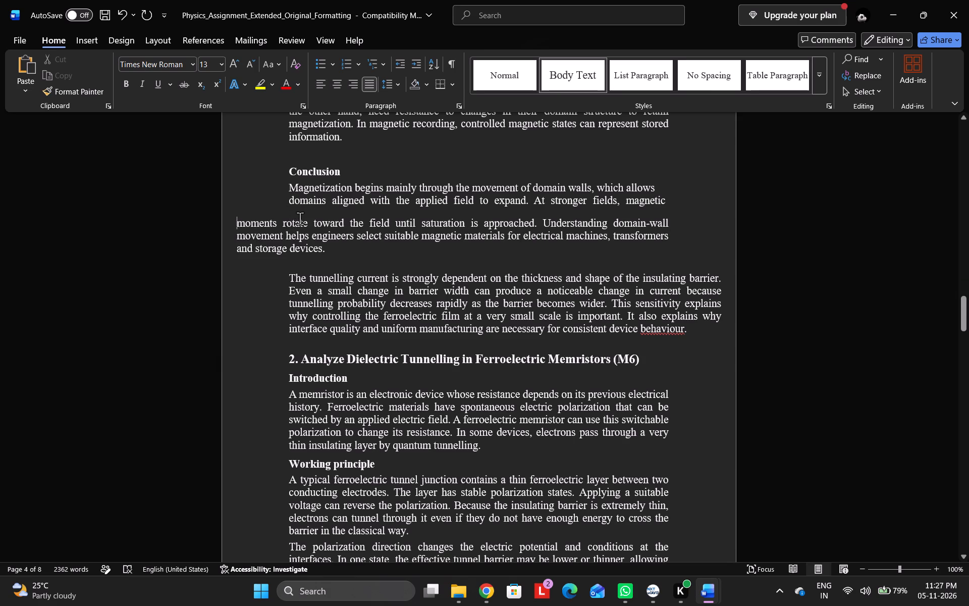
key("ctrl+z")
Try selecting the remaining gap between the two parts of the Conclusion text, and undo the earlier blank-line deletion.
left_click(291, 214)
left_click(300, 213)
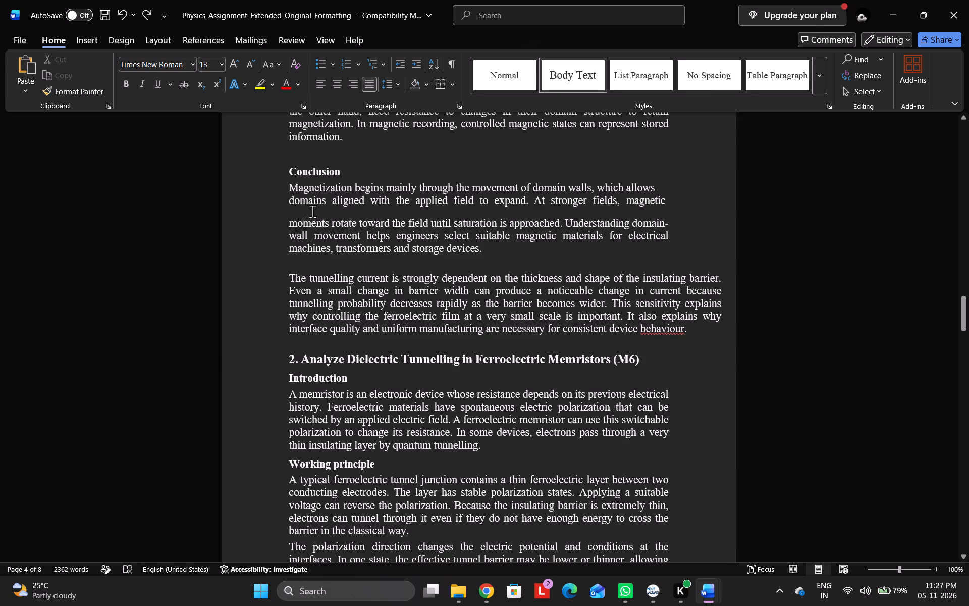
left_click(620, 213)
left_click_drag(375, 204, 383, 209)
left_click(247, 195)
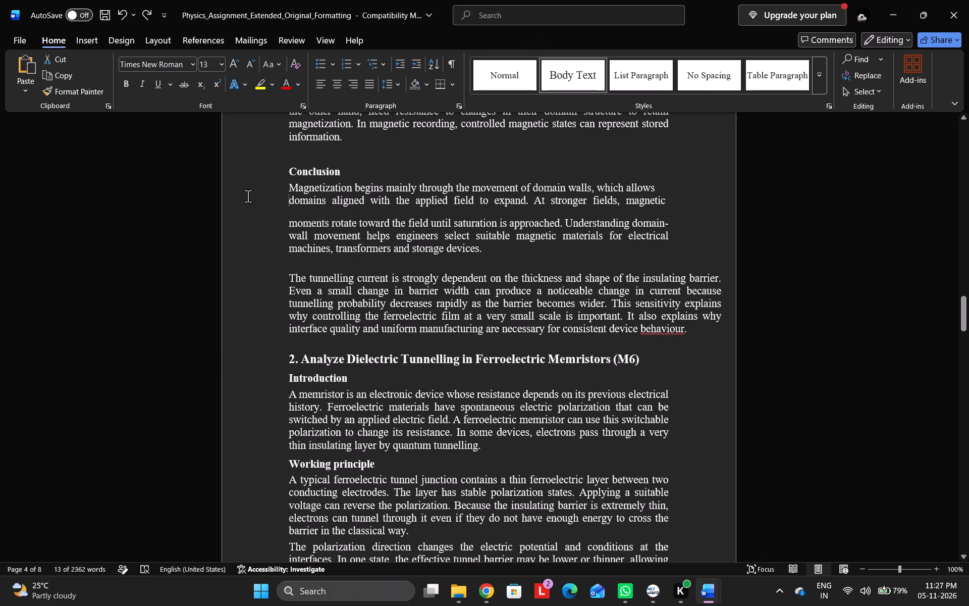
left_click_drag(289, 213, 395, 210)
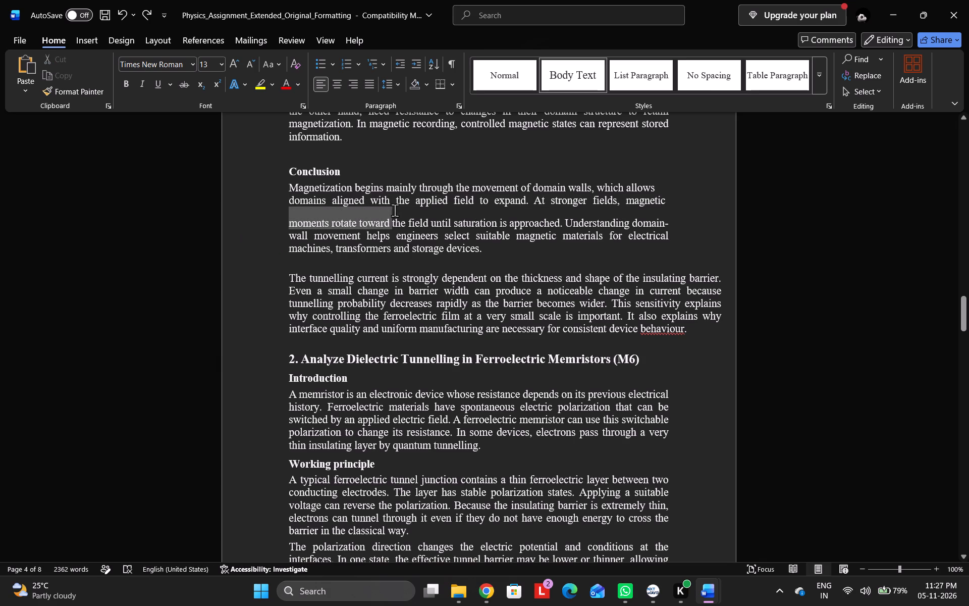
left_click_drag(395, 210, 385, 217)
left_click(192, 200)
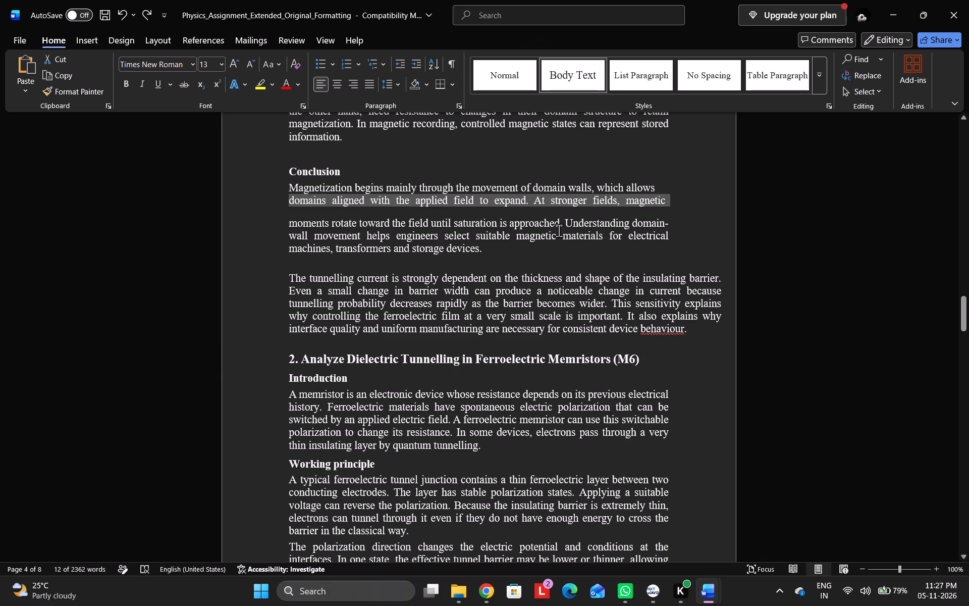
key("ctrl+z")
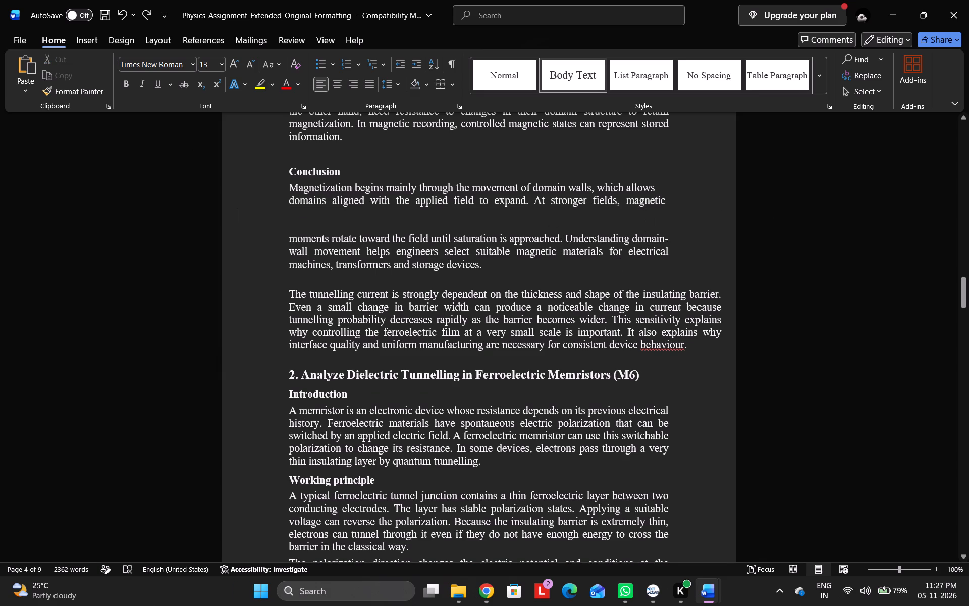
Remove the empty line between "At stronger fields, magnetic" and "moments rotate toward the field" in the Conclusion on page 4.
left_click(654, 221)
left_click(625, 227)
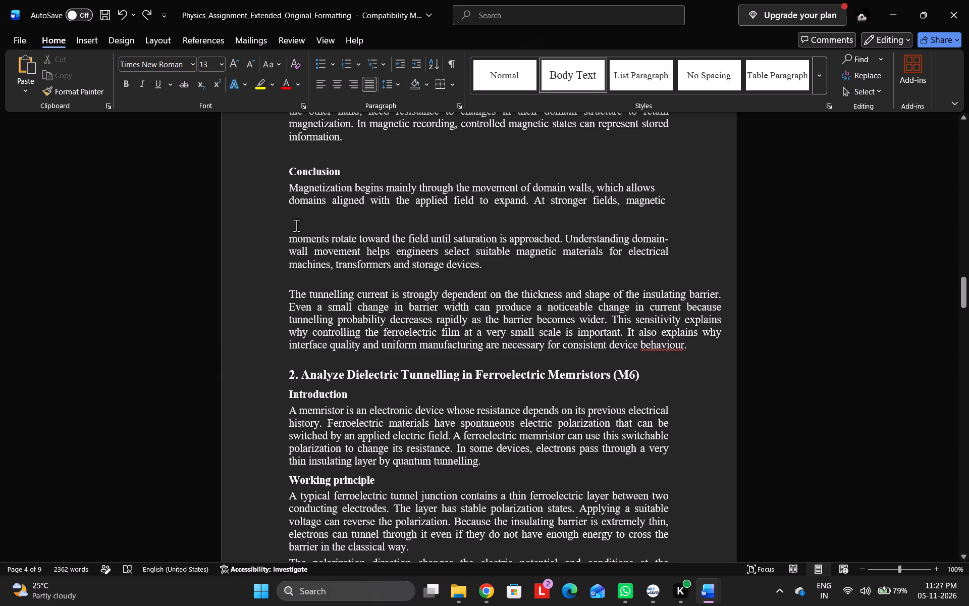
left_click(290, 225)
key("Up")
key("BackSpace")
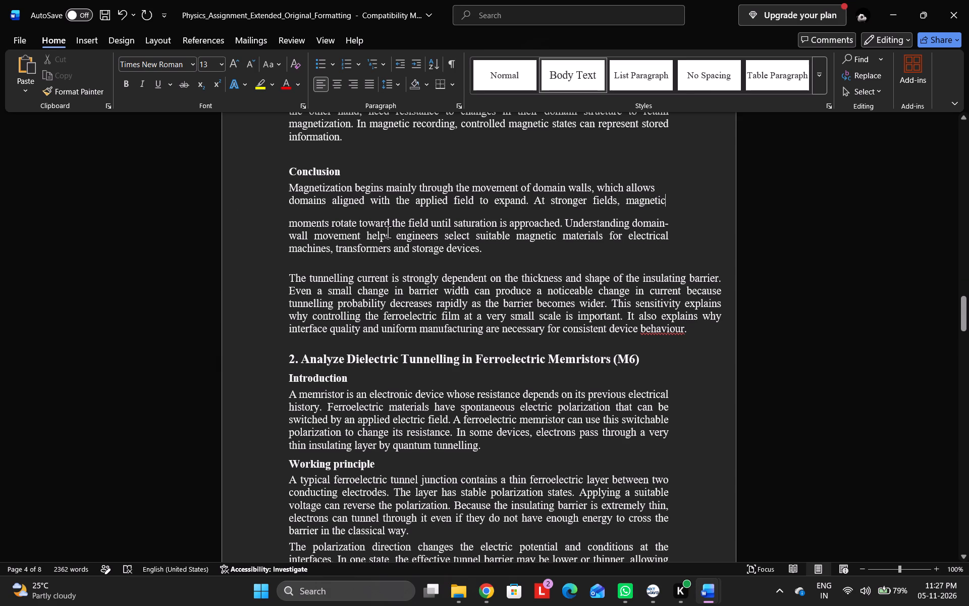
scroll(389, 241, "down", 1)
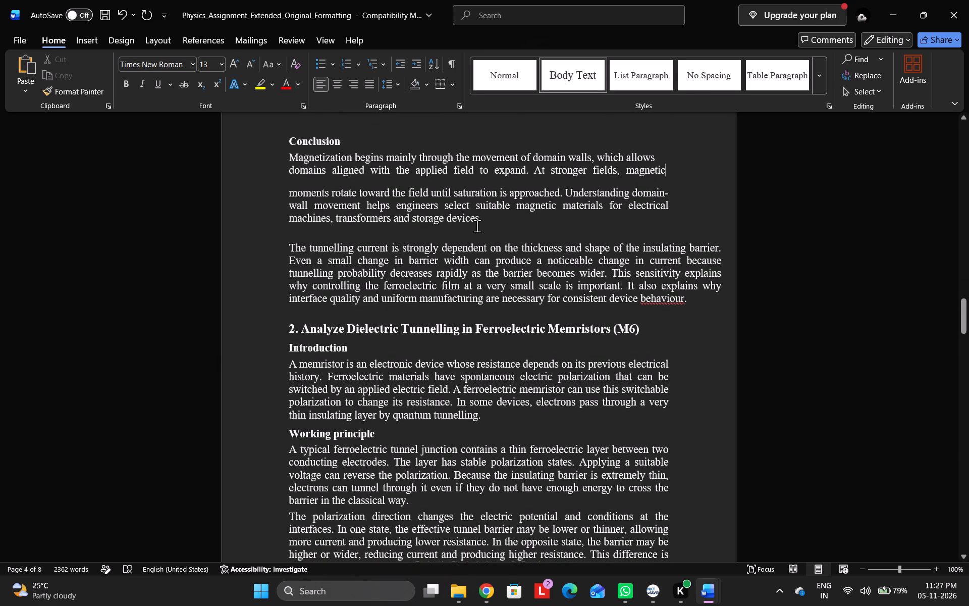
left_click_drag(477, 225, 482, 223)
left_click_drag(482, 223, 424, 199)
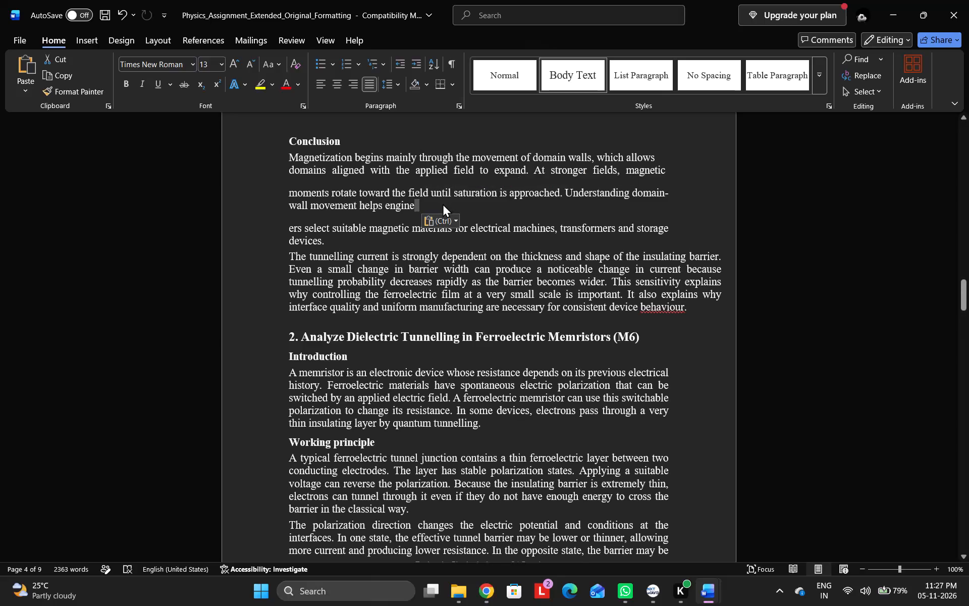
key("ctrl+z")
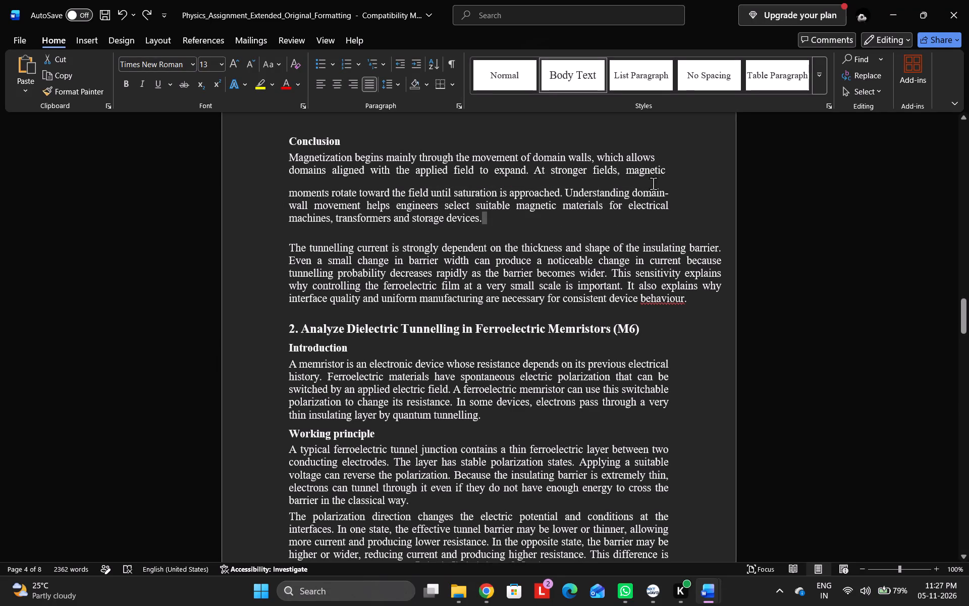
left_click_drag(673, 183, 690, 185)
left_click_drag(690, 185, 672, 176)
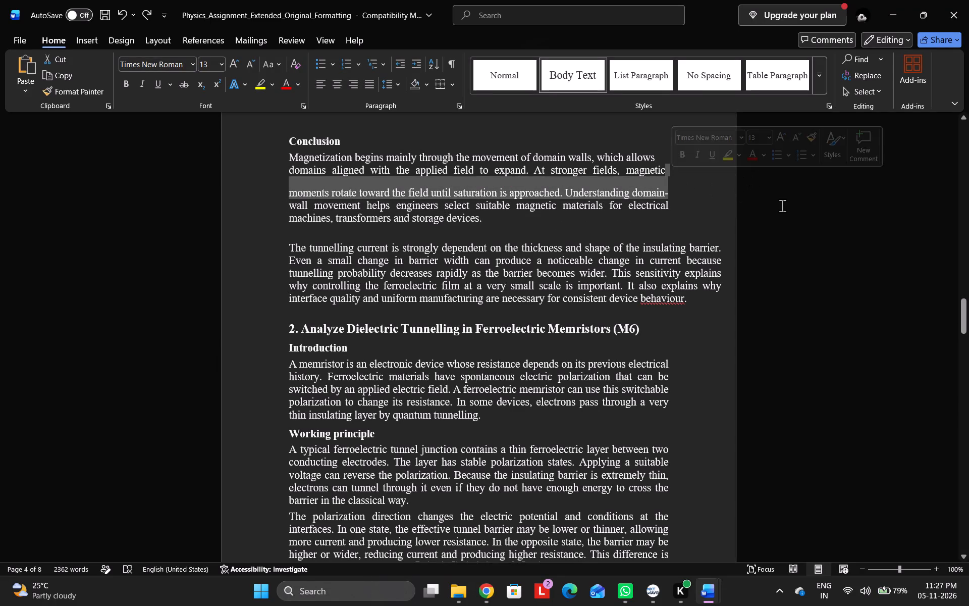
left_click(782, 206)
Justify the Conclusion text on page 4, from "Magnetization begins mainly" through "storage devices".
left_click_drag(287, 156, 429, 209)
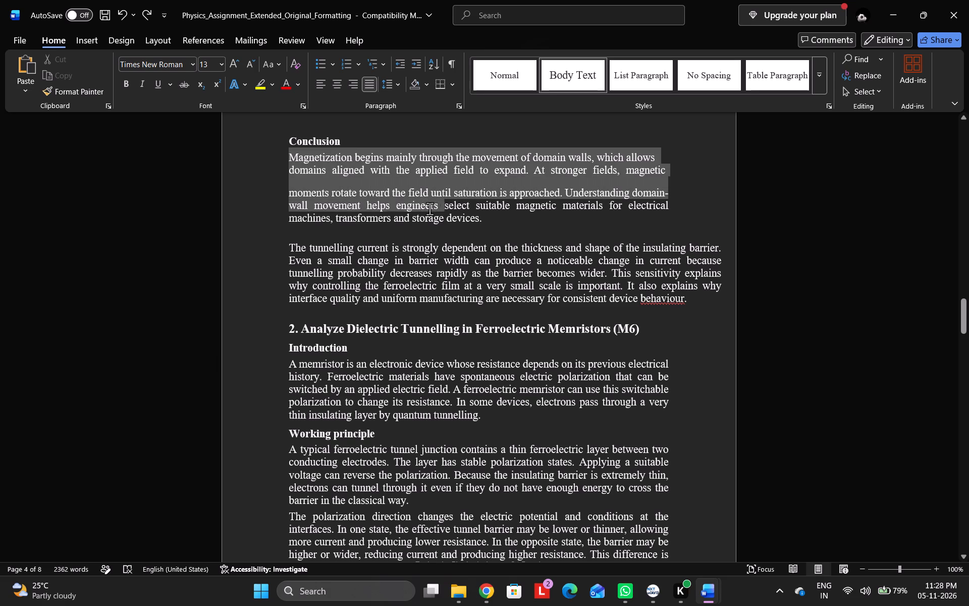
left_click_drag(429, 209, 471, 216)
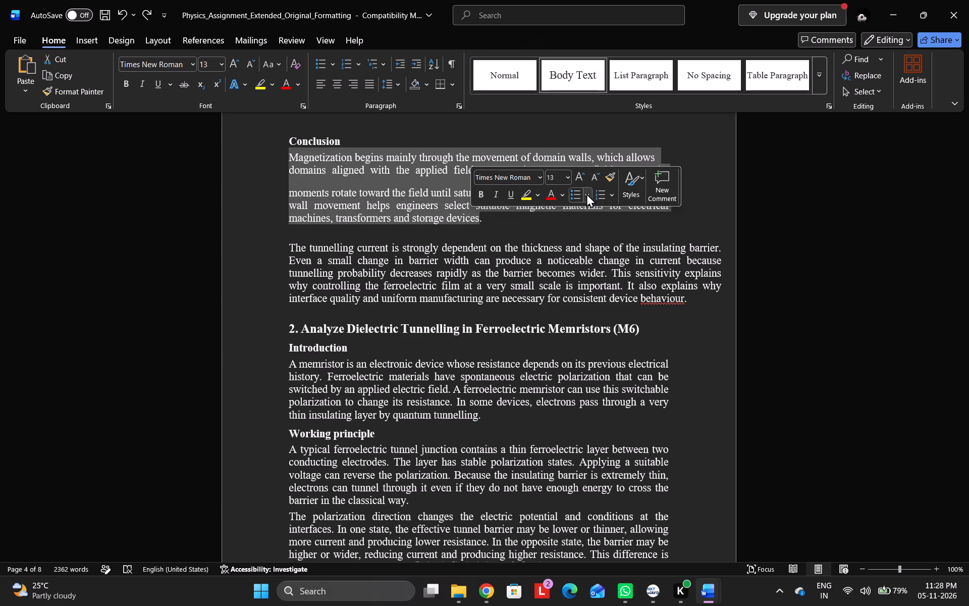
left_click(369, 80)
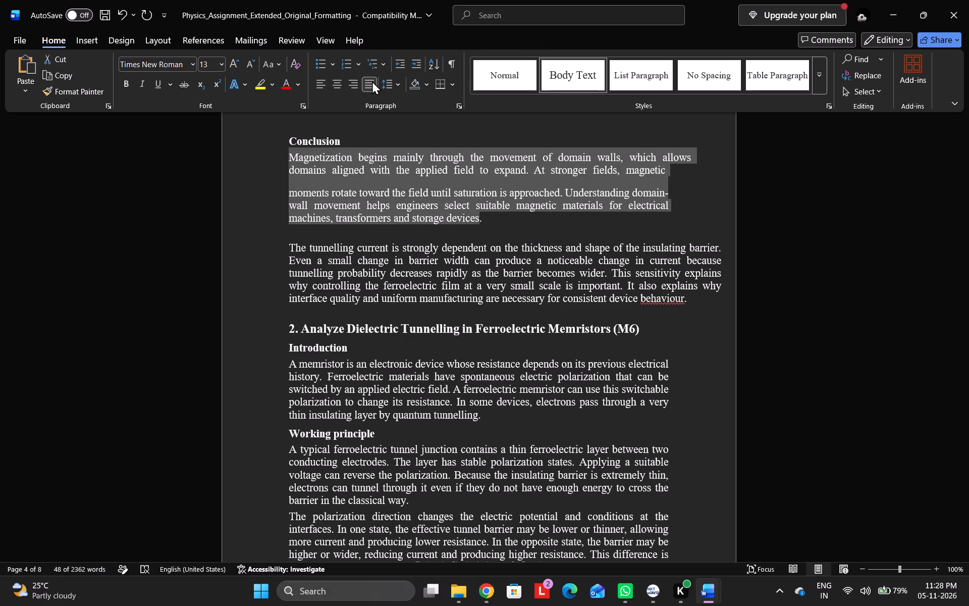
left_click(369, 81)
left_click(142, 142)
Add a blank line before heading 2, "Analyze Dielectric Tunnelling in Ferroelectric Memristors (M6)", on page 4.
scroll(492, 186, "down", 4)
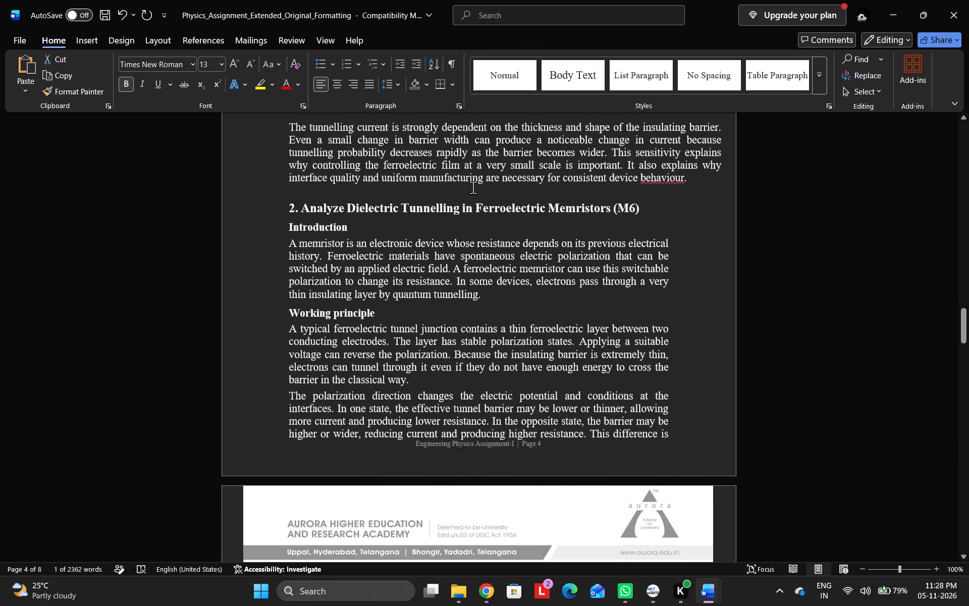
scroll(440, 191, "down", 2)
left_click(351, 164)
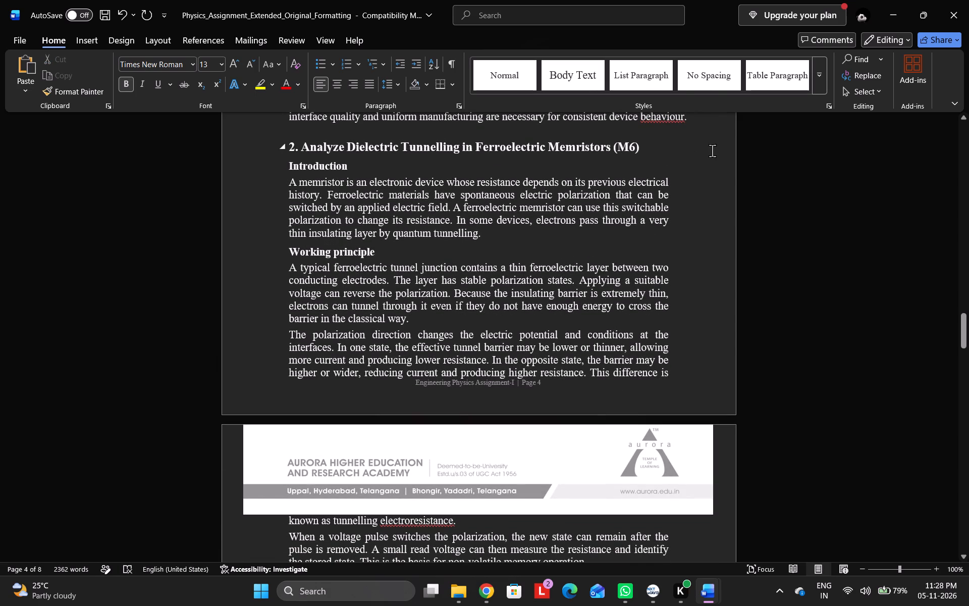
scroll(710, 151, "up", 2)
left_click(694, 178)
key("Return")
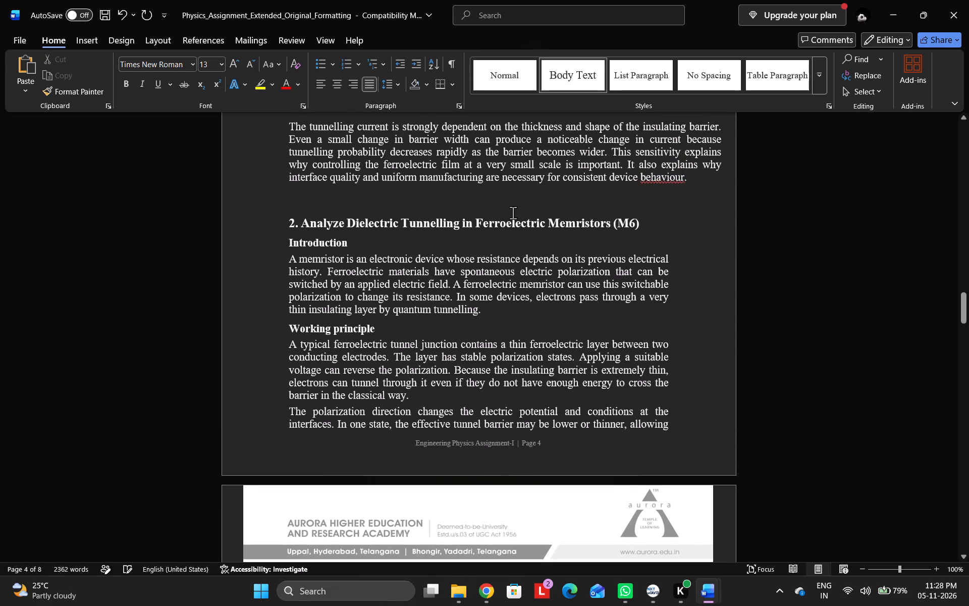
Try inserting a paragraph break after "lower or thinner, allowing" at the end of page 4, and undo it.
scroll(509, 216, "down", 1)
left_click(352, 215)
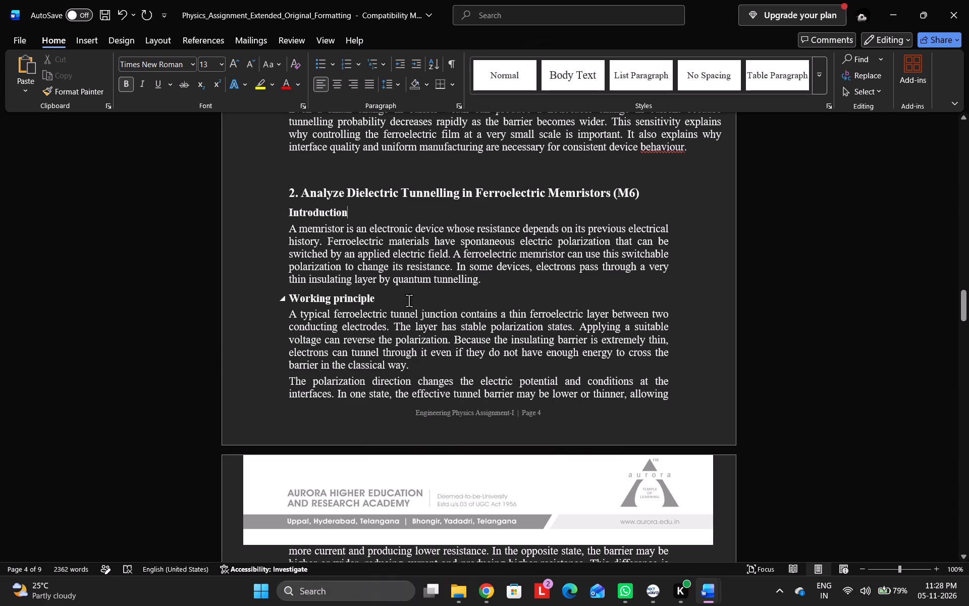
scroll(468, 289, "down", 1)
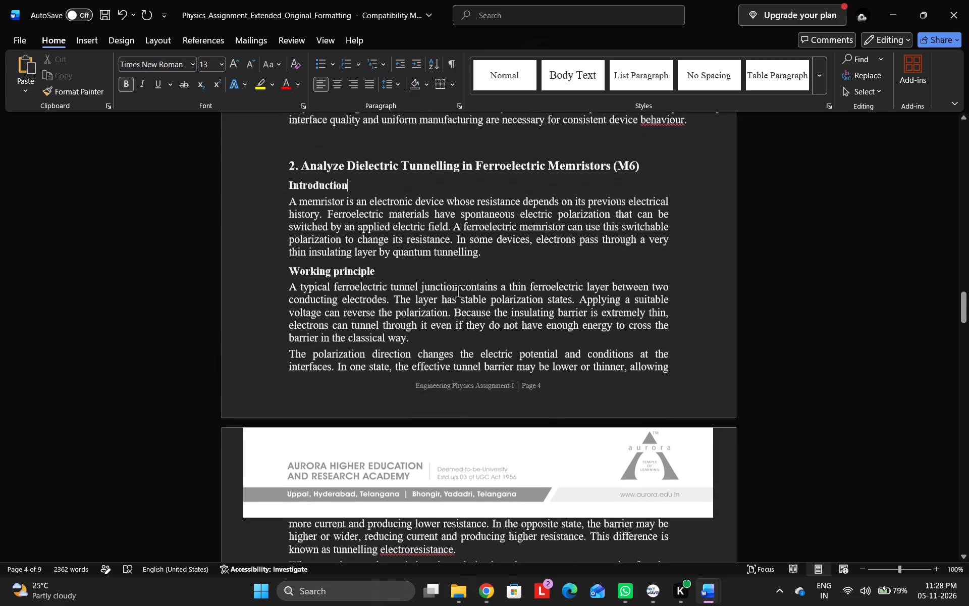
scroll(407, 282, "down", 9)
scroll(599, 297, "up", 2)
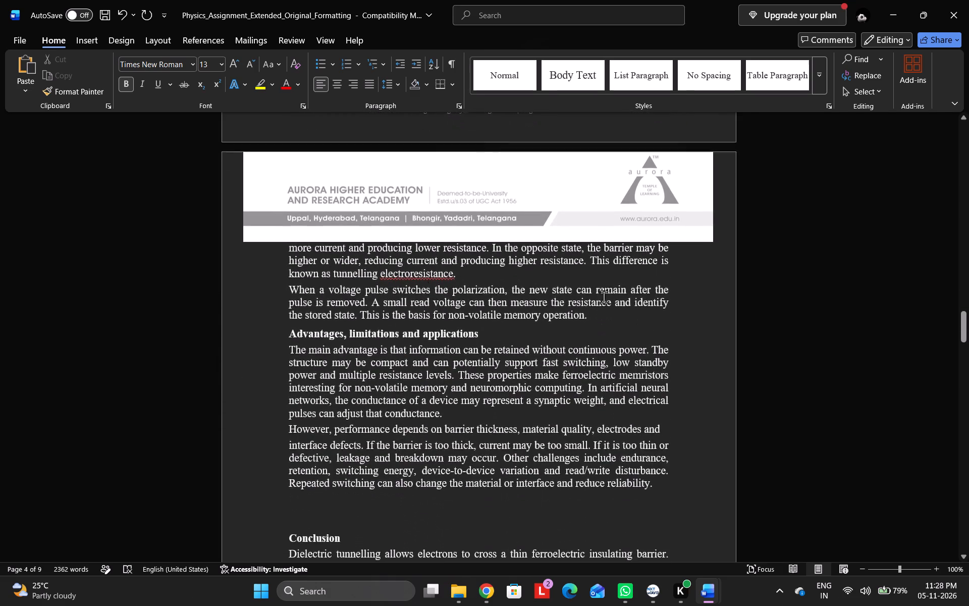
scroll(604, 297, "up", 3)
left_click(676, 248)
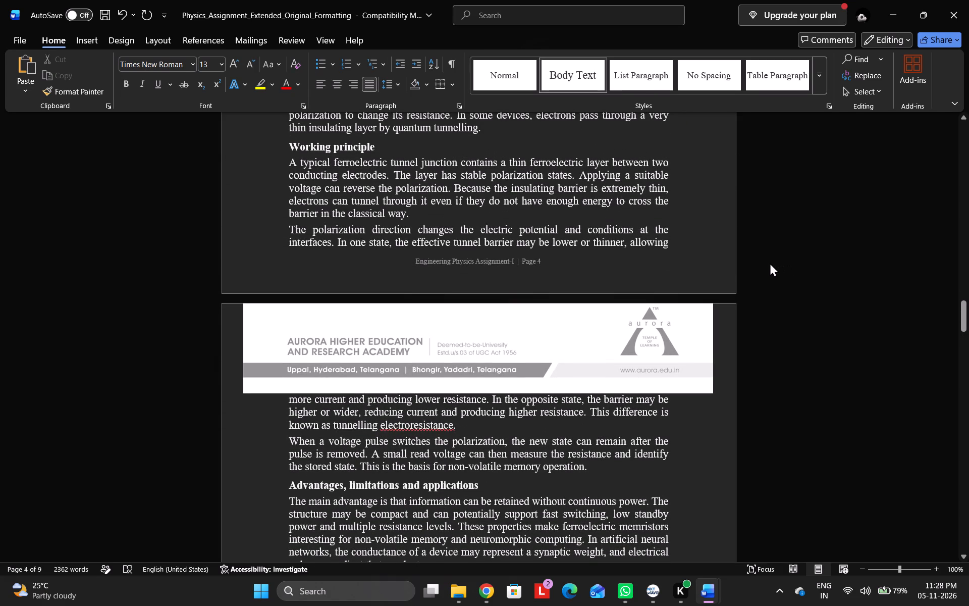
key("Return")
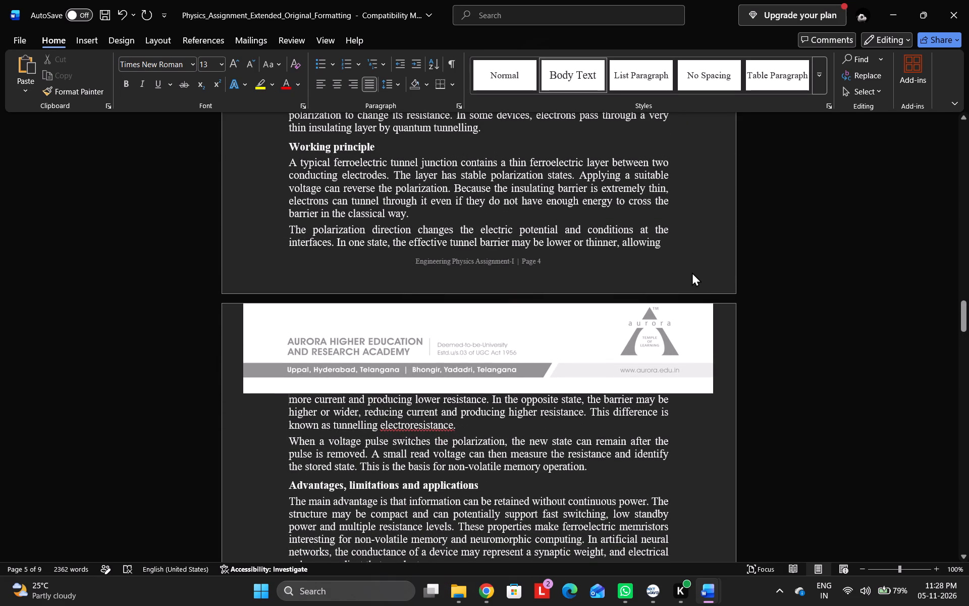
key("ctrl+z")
Insert two paragraph breaks after "lower or thinner, allowing" on page 4 so that page 5 starts with a blank line.
left_click(683, 248)
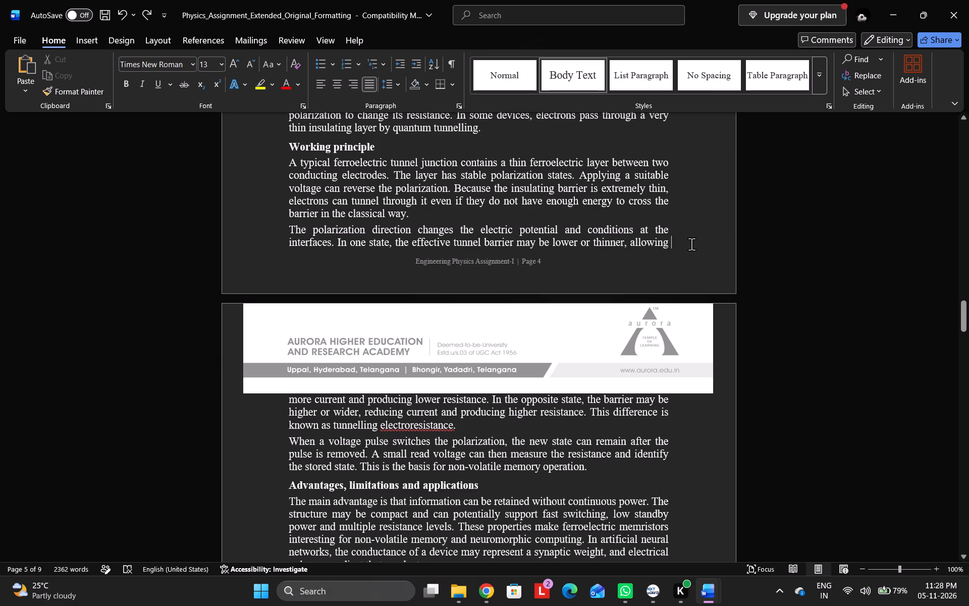
key("Return")
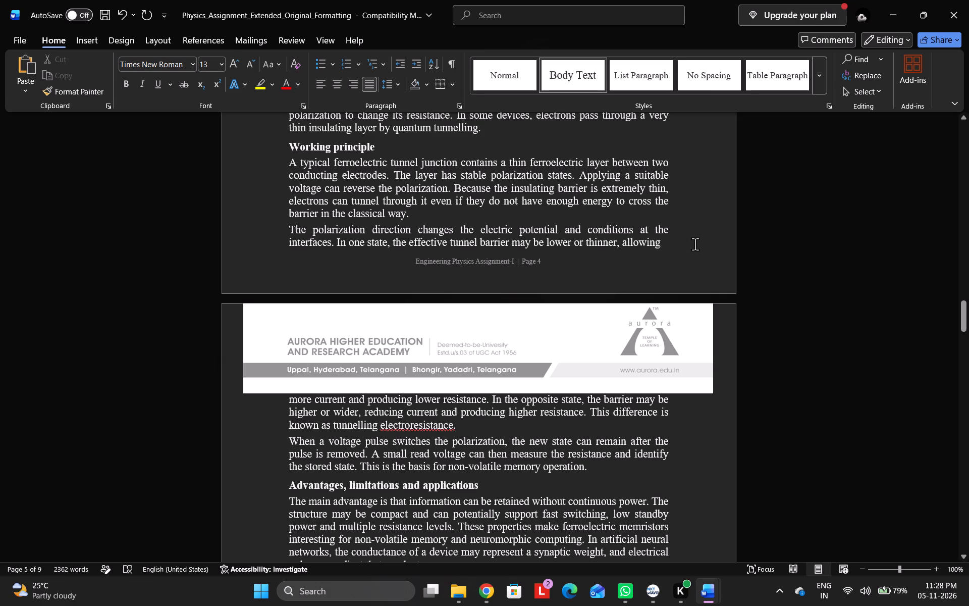
key("Return")
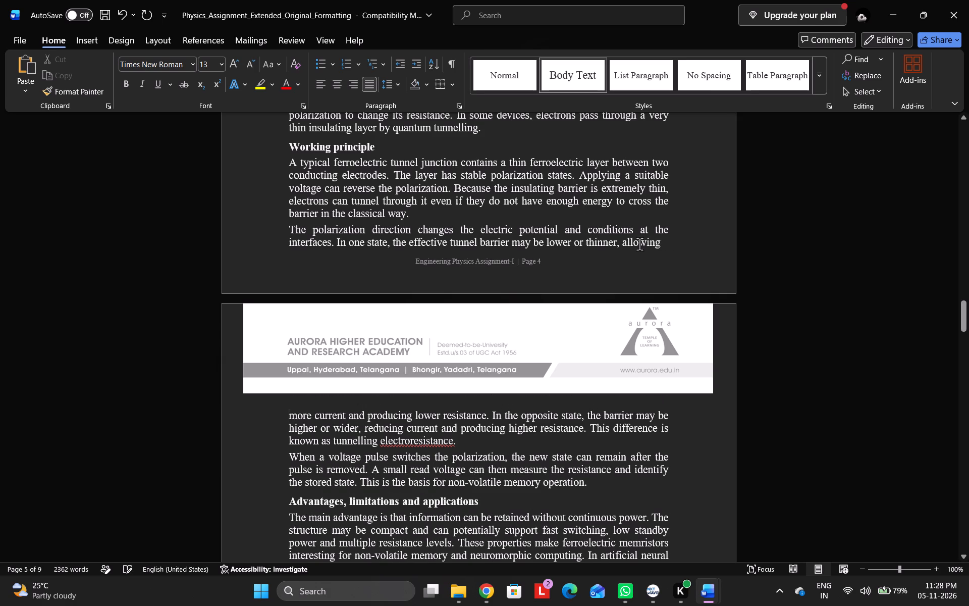
Insert three paragraph breaks after "prevent excessive temperature rise." on page 5 to push heading 3 down onto page 6.
scroll(637, 245, "down", 6)
scroll(571, 244, "down", 4)
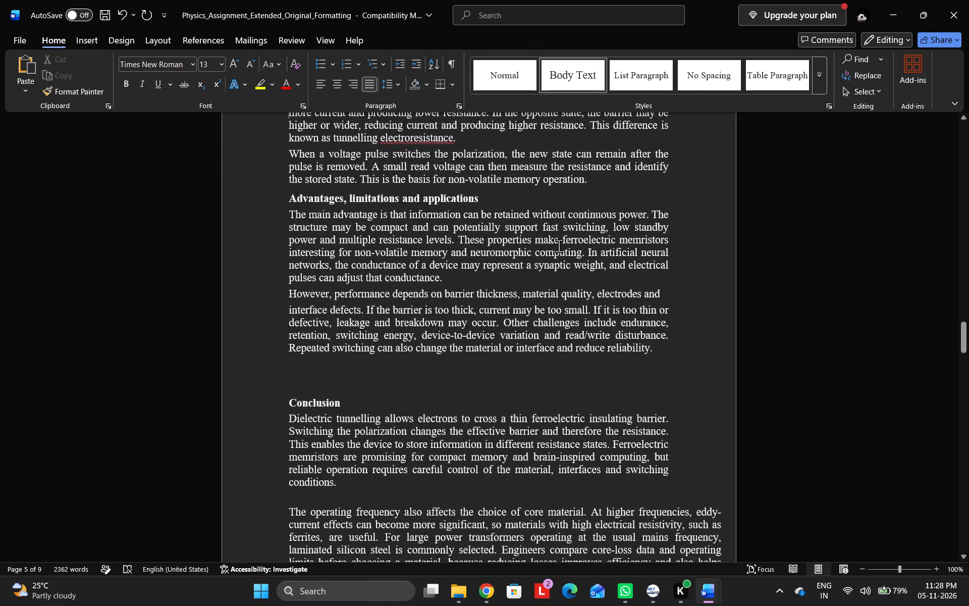
scroll(556, 246, "down", 4)
scroll(430, 258, "down", 3)
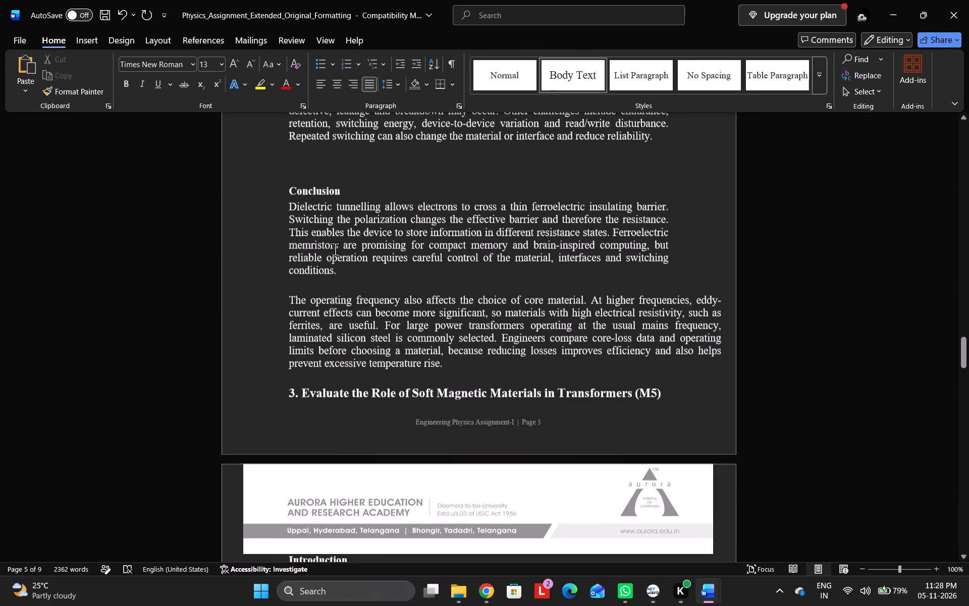
scroll(382, 283, "down", 3)
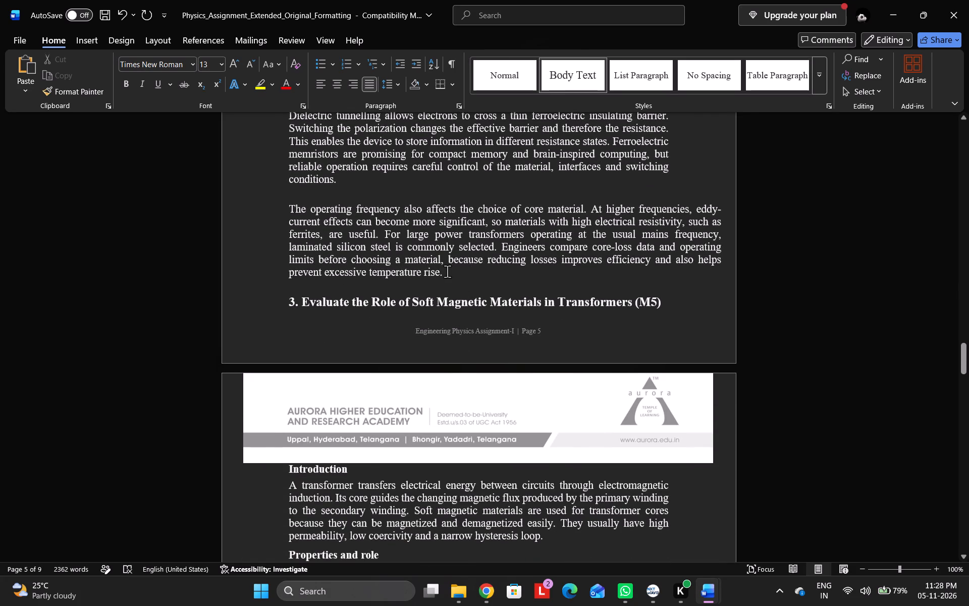
left_click(447, 271)
key("Return")
key("Return")
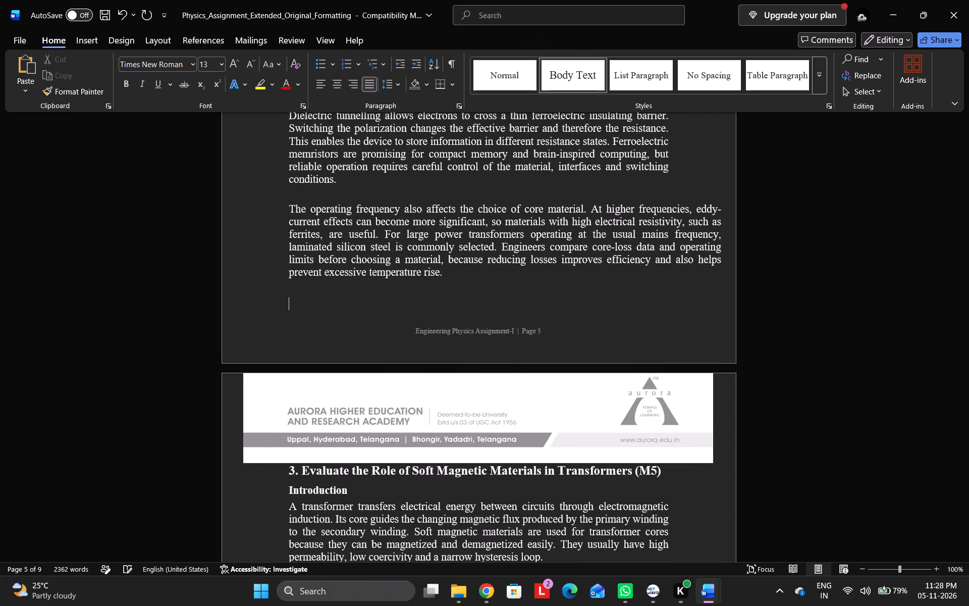
key("Return")
Examine the spacing and layout of section 3 on soft magnetic materials, from its heading on page 6 to its Conclusion.
scroll(555, 271, "down", 5)
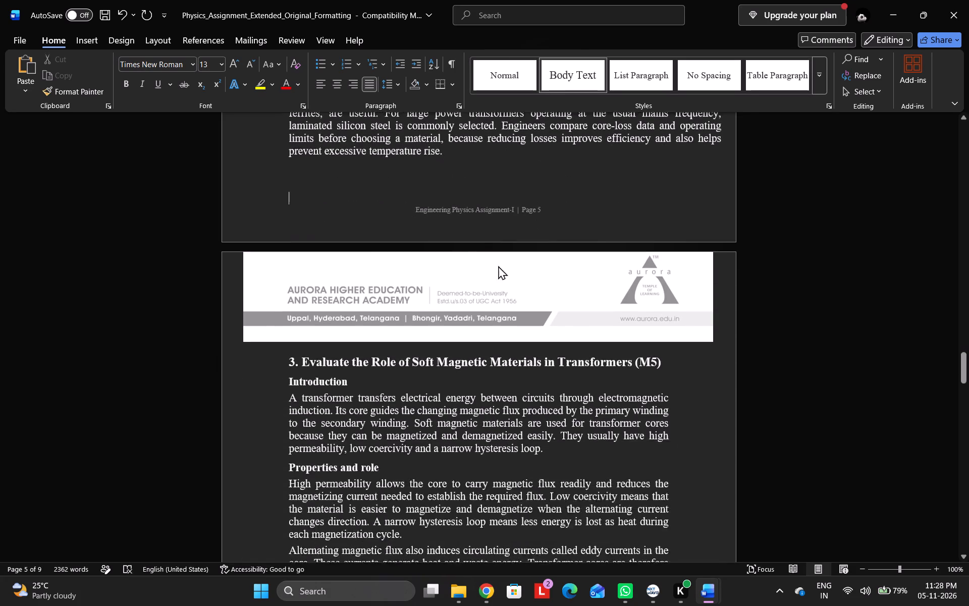
scroll(495, 265, "down", 4)
scroll(377, 244, "down", 3)
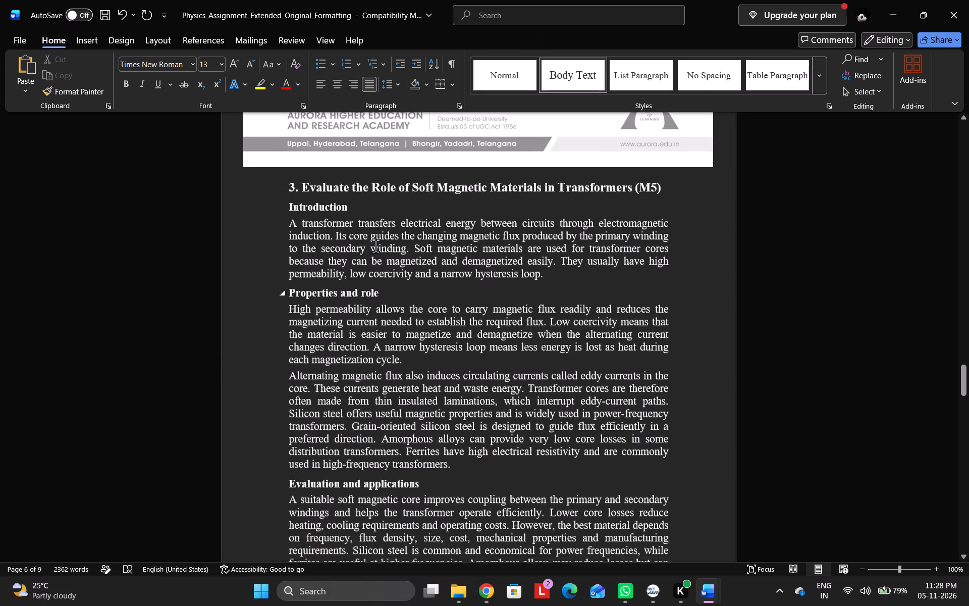
scroll(375, 246, "down", 2)
scroll(404, 245, "up", 4)
scroll(474, 240, "down", 6)
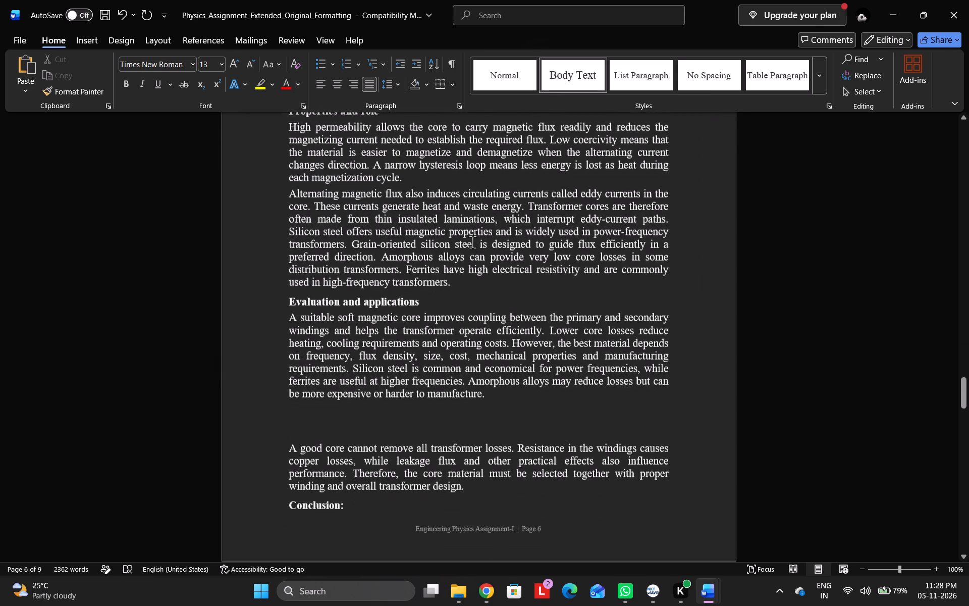
scroll(469, 245, "down", 4)
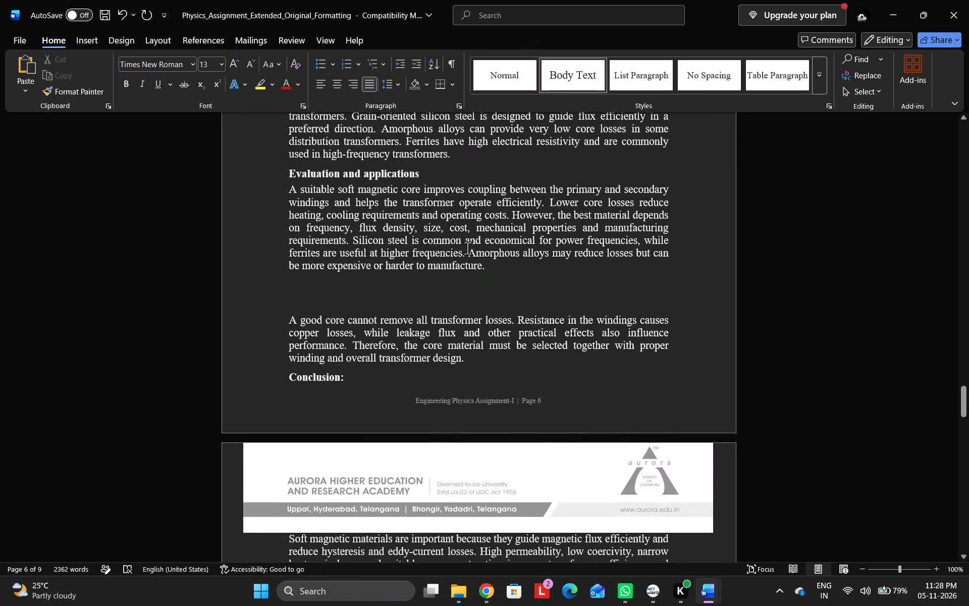
scroll(400, 249, "down", 1)
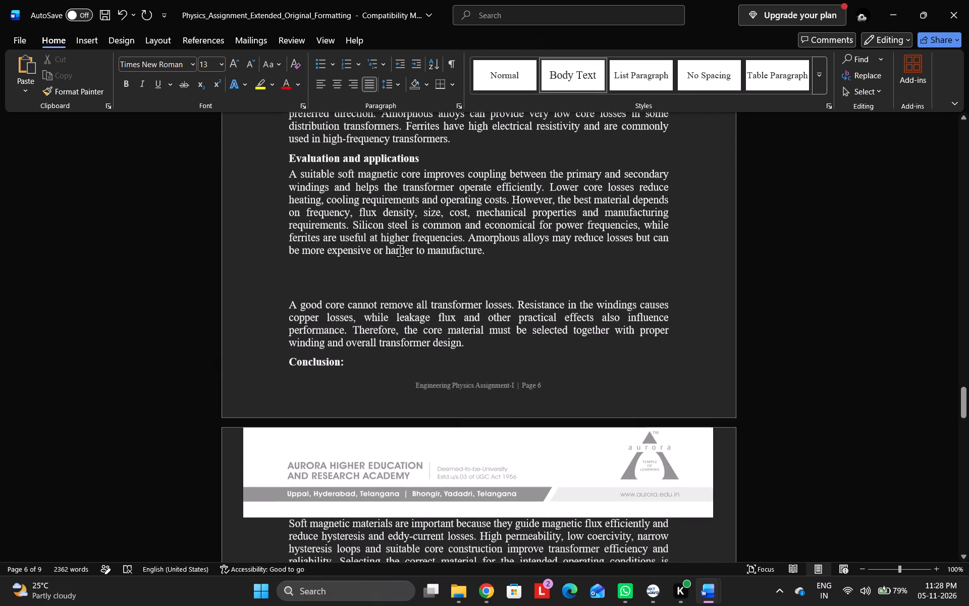
scroll(400, 250, "down", 2)
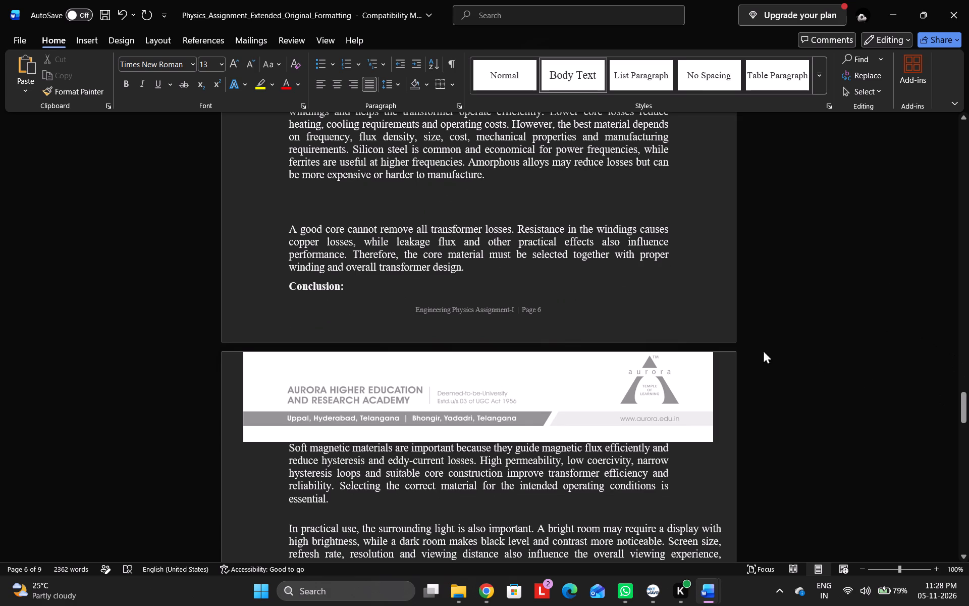
Add a blank line before heading 4, "Create a Comparative Chart for LCD, LED and OLED Technologies (M4)", on page 7.
scroll(709, 333, "down", 4)
scroll(660, 320, "down", 6)
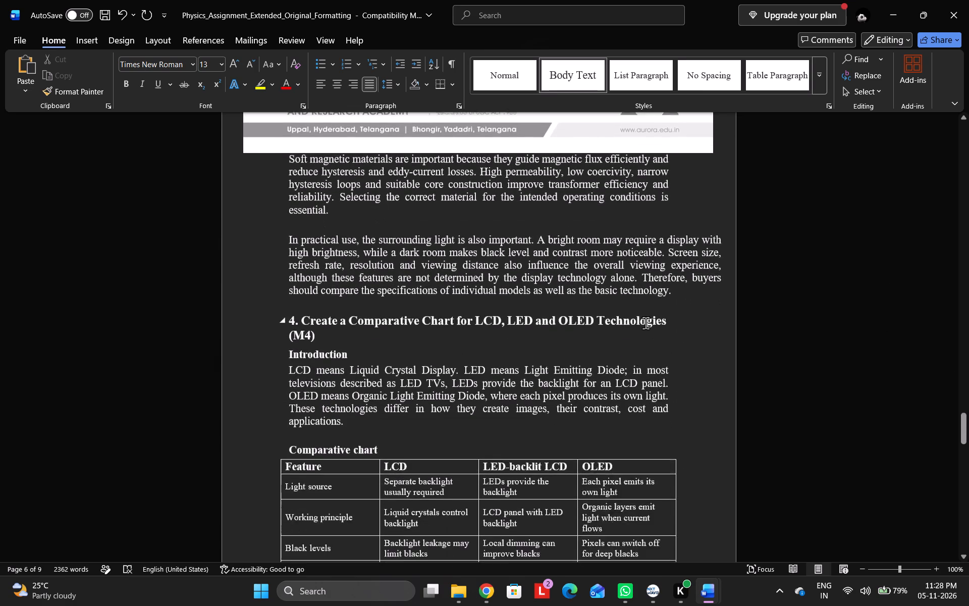
left_click(688, 288)
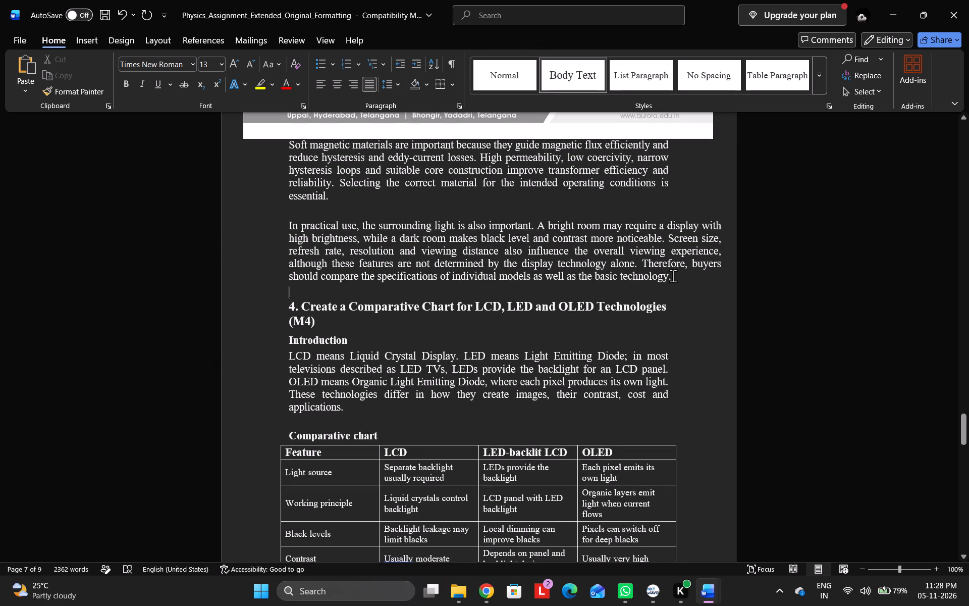
left_click(668, 276)
key("Right")
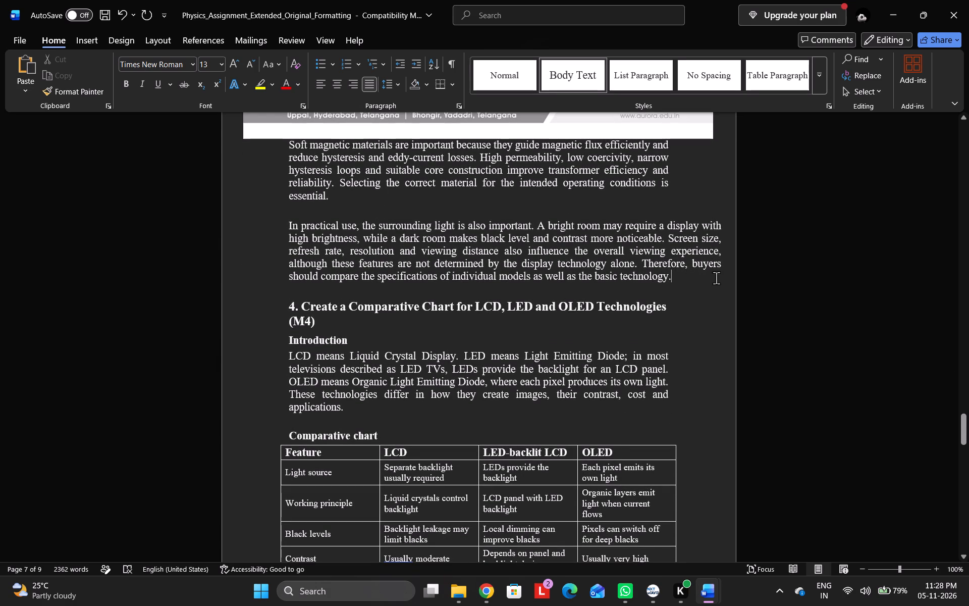
key("Return")
Examine the layout of section 4 from its heading on page 7, through the comparative table, to the Overall Conclusion on page 9.
scroll(305, 347, "down", 2)
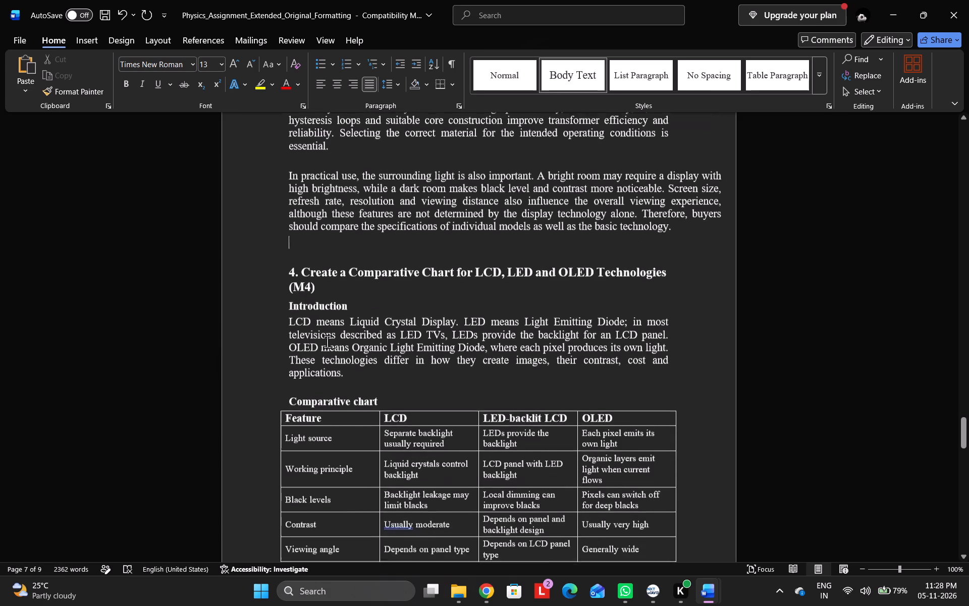
scroll(480, 305, "down", 3)
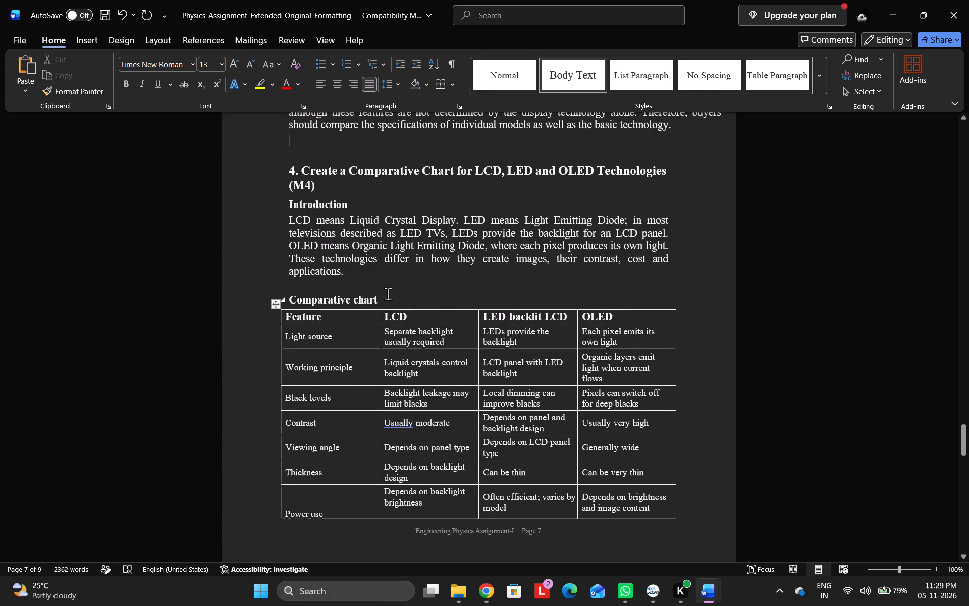
left_click(388, 294)
scroll(603, 272, "down", 6)
scroll(508, 278, "down", 4)
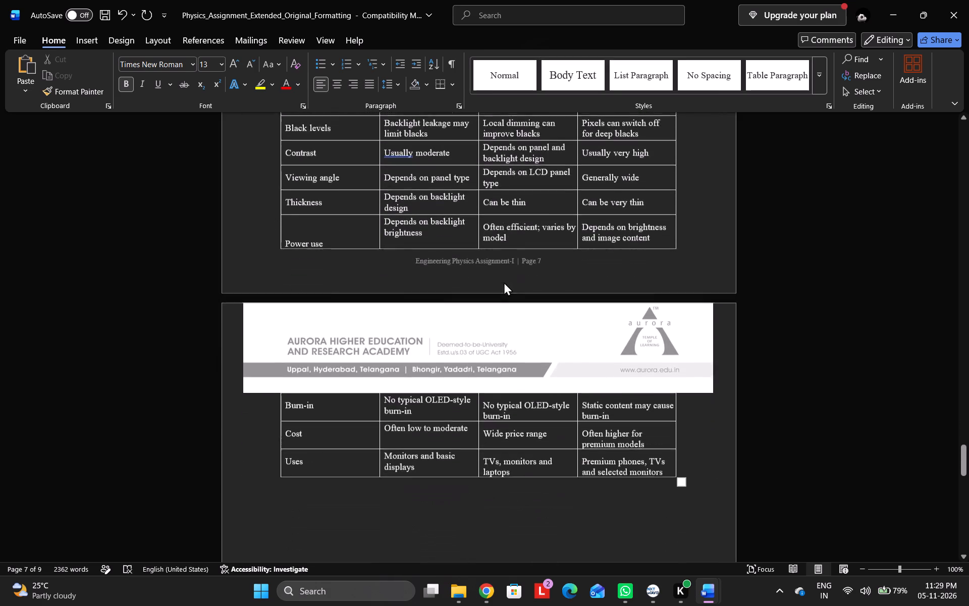
scroll(502, 281, "down", 20)
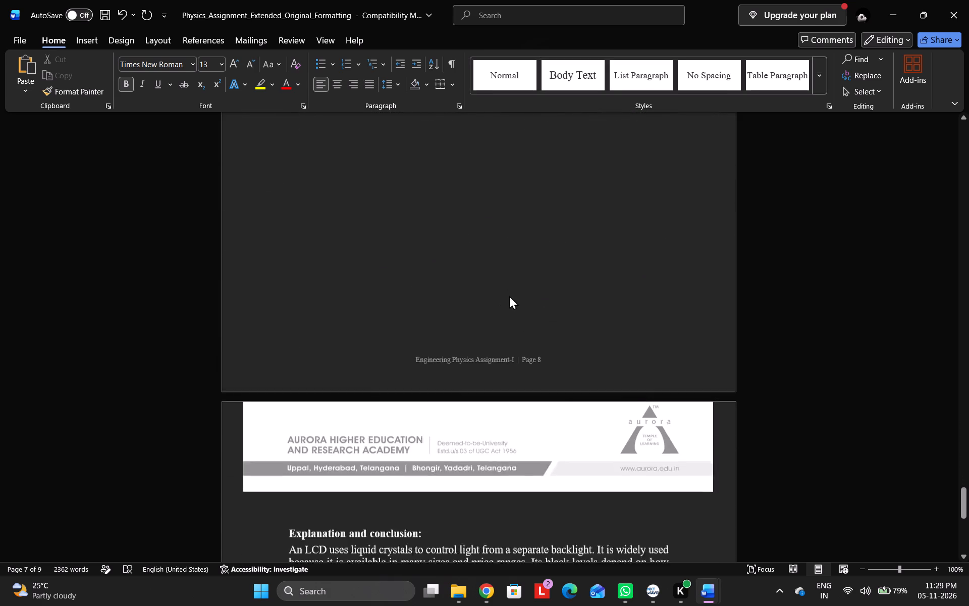
scroll(509, 290, "down", 18)
scroll(508, 301, "up", 8)
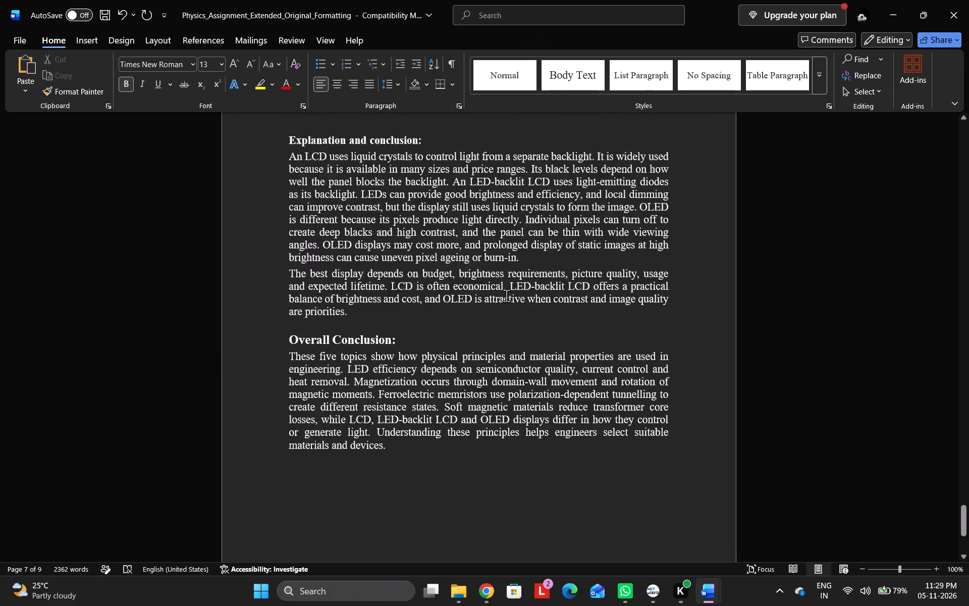
scroll(518, 301, "up", 17)
scroll(492, 279, "up", 8)
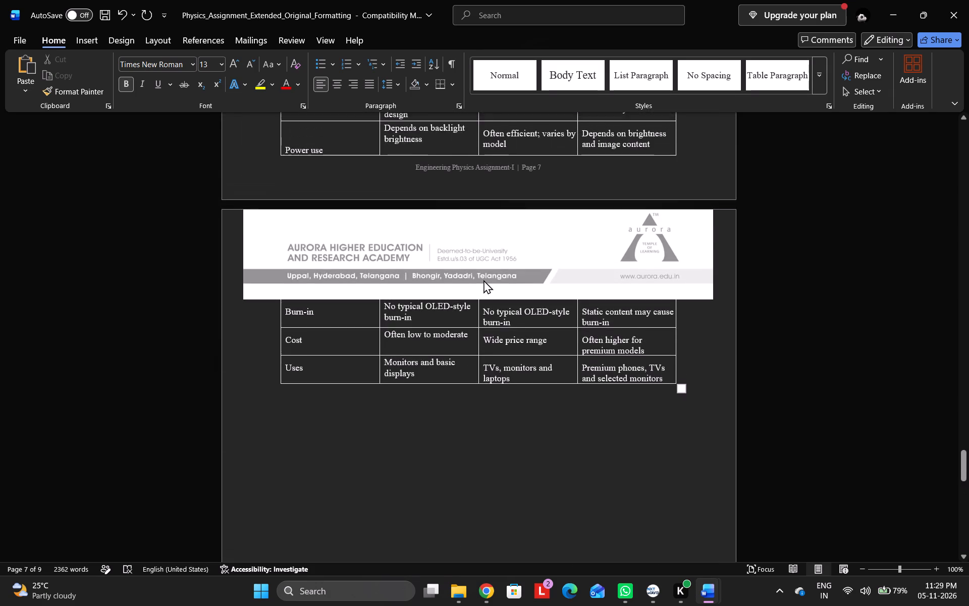
scroll(483, 280, "up", 14)
scroll(403, 284, "down", 1)
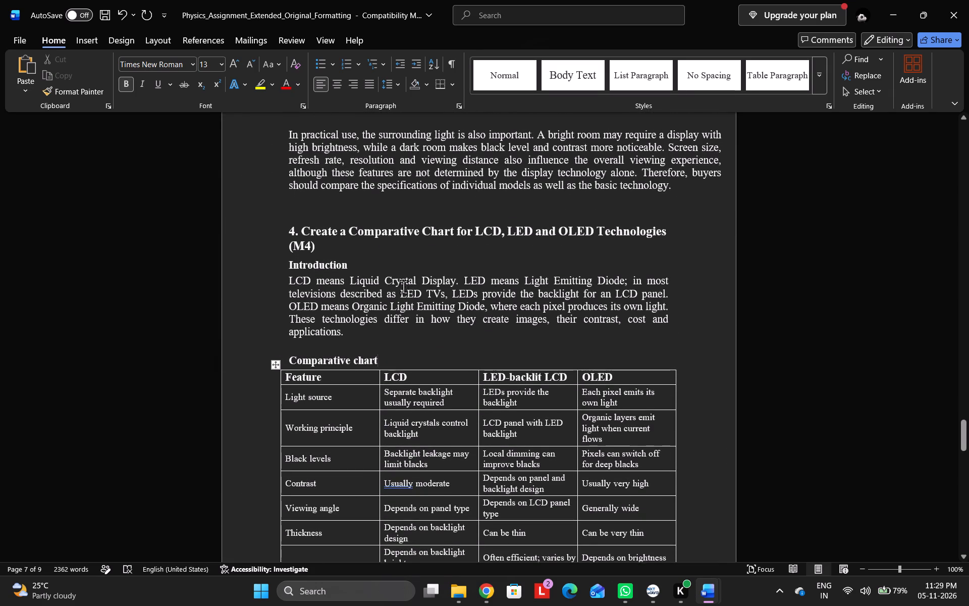
scroll(403, 287, "down", 5)
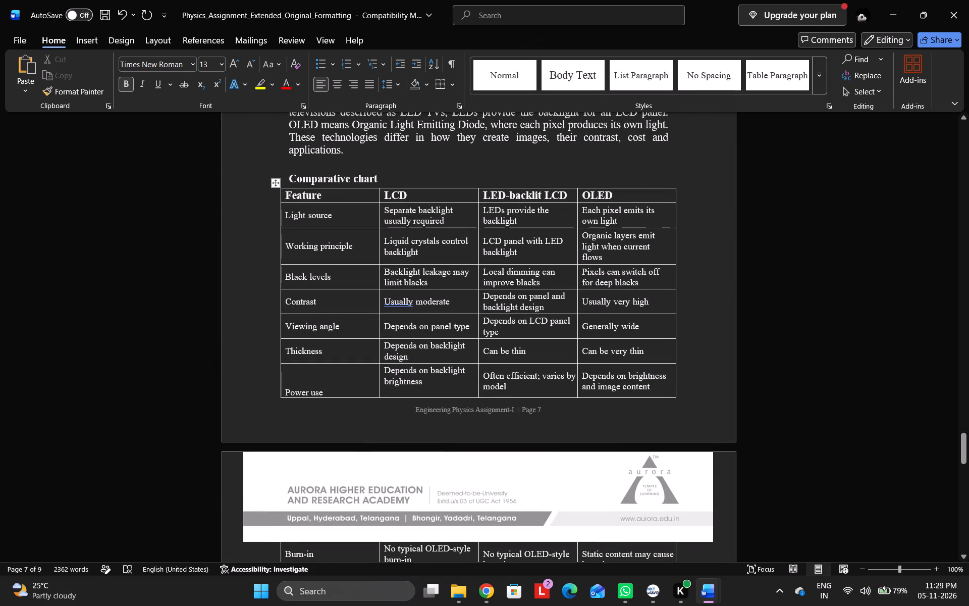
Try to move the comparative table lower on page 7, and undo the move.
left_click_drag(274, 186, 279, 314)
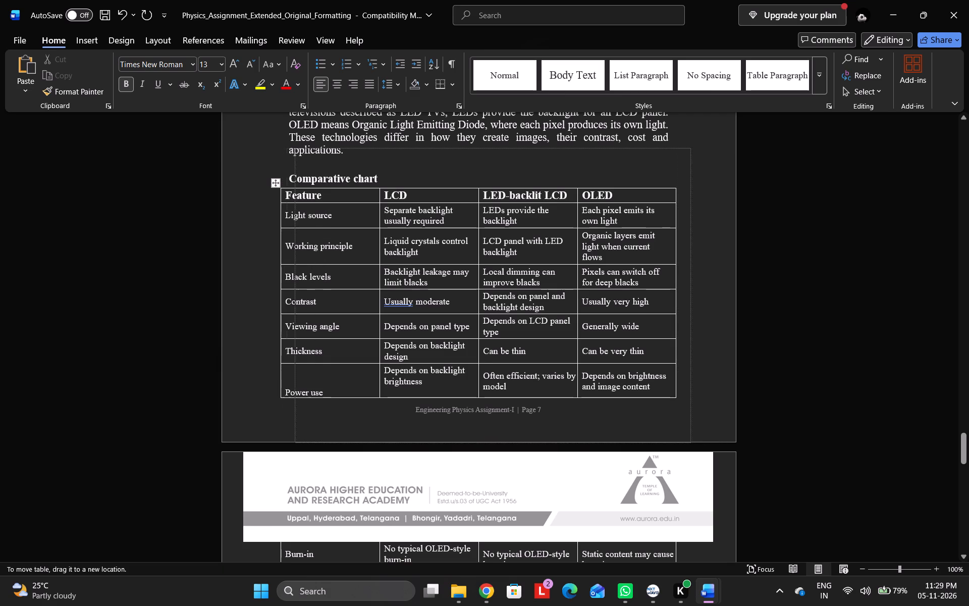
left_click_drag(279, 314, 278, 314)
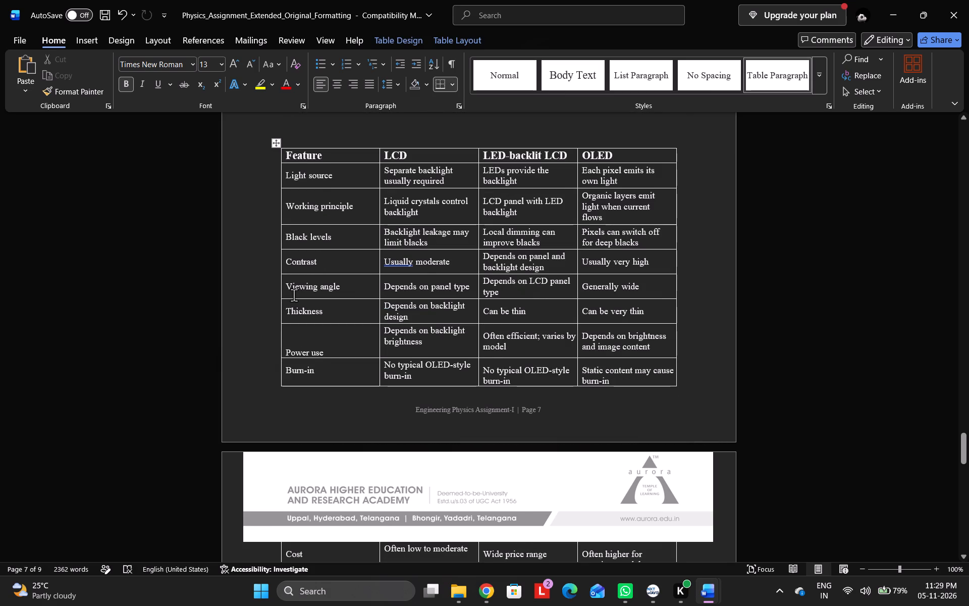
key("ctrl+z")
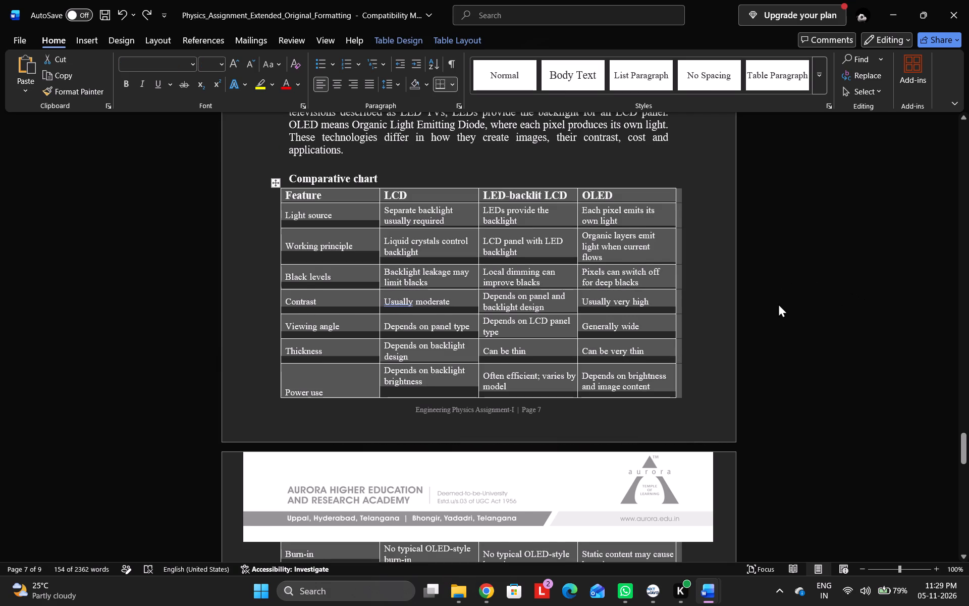
Cut the whole comparative table from under the "Comparative chart" heading on page 7.
scroll(780, 308, "down", 5)
scroll(781, 312, "up", 6)
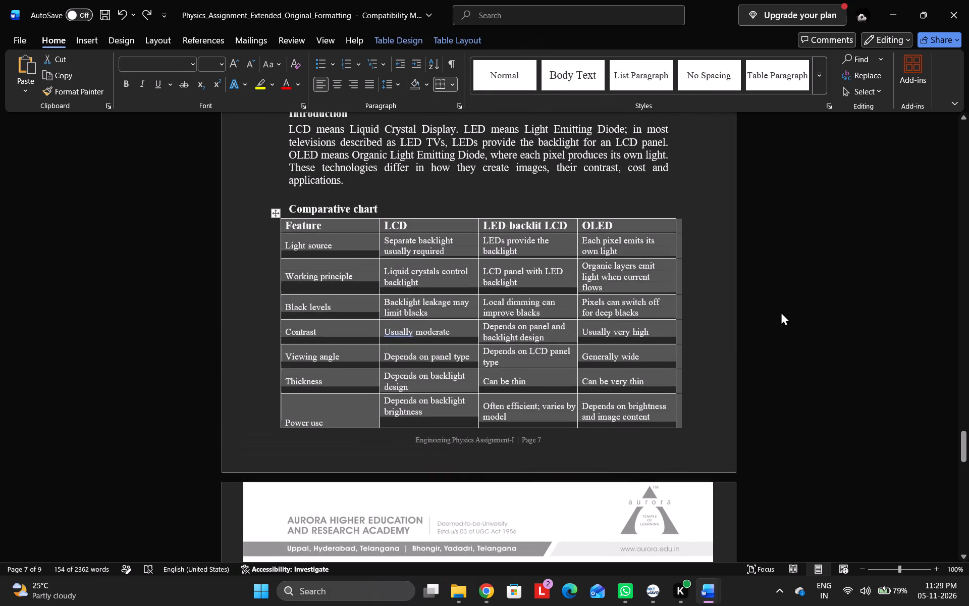
key("ctrl+x")
scroll(562, 302, "down", 7)
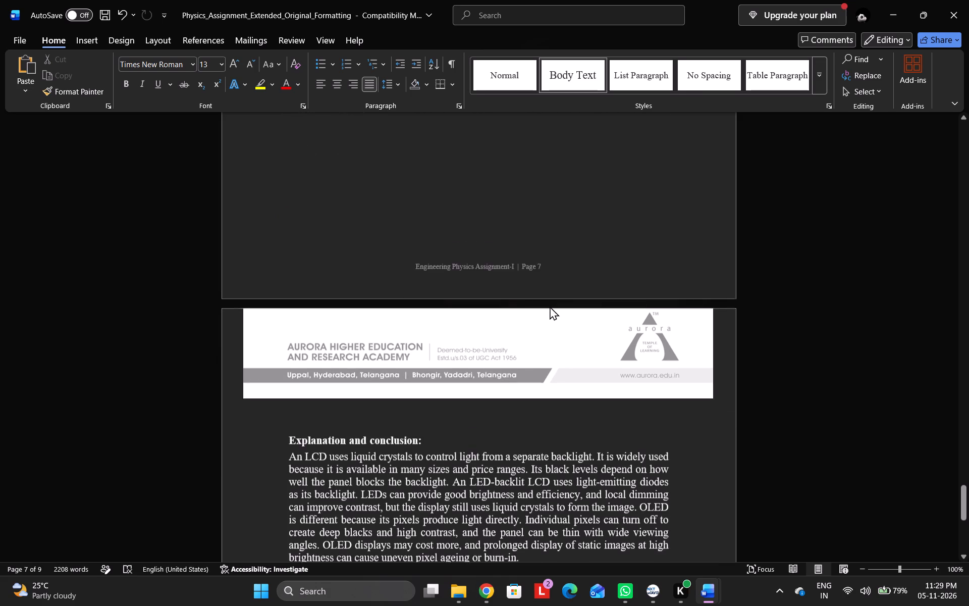
scroll(570, 310, "up", 5)
Insert 14 paragraph breaks below "Comparative chart" on page 7 and paste the cut table at the top of page 8.
left_click(500, 279)
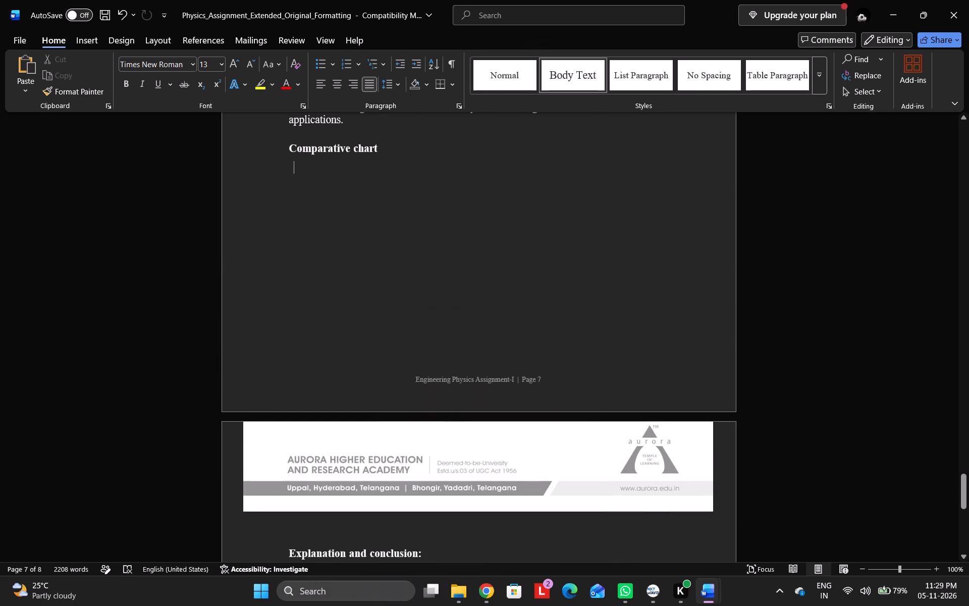
scroll(501, 279, "right", 1)
key("Return")
key("Return")
key("Return")
key("Return")
key("Return")
key("Return")
key("Return")
key("Return")
key("Return")
key("Return")
key("Return")
key("Return")
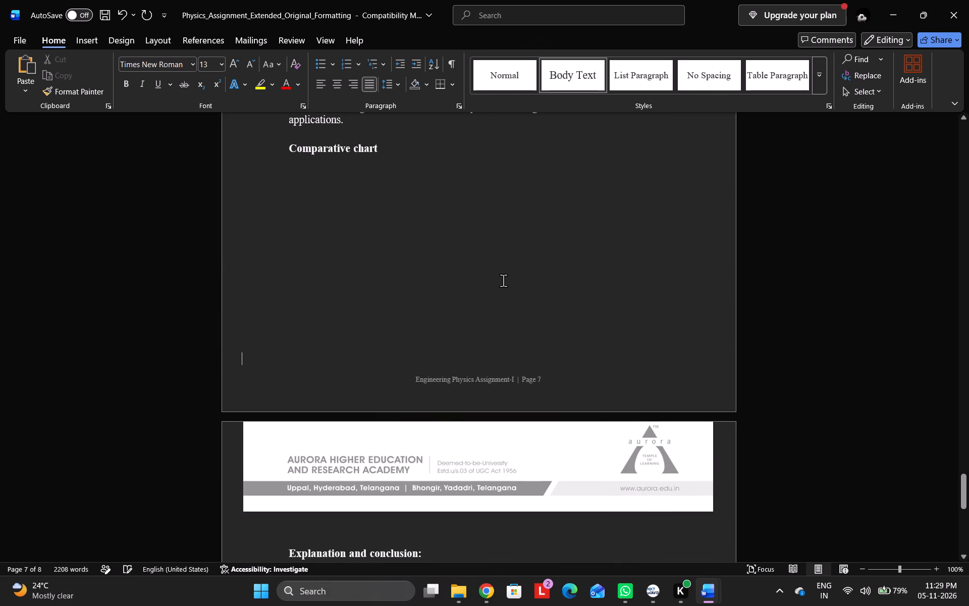
key("Return")
key("Return")
scroll(503, 280, "down", 11)
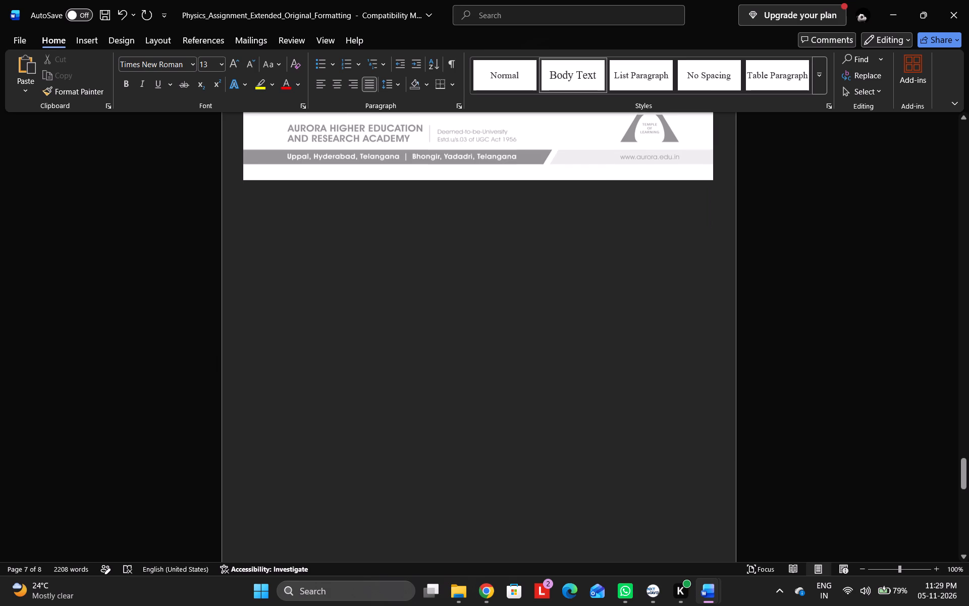
key("ctrl+v")
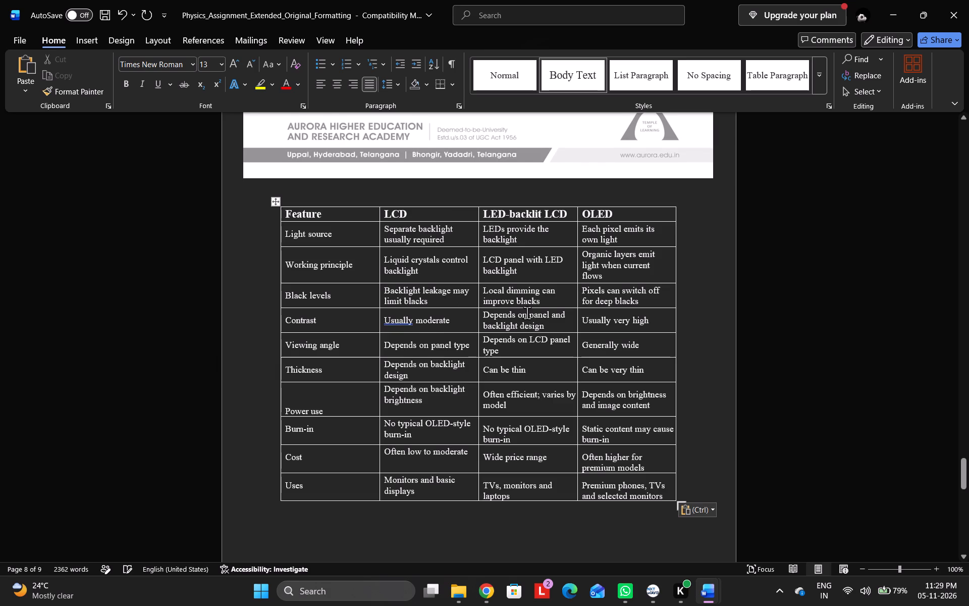
Copy the page 7 "Comparative chart" heading and paste it above the table on page 8, preceded by two paragraph breaks and nine spaces.
scroll(527, 312, "up", 12)
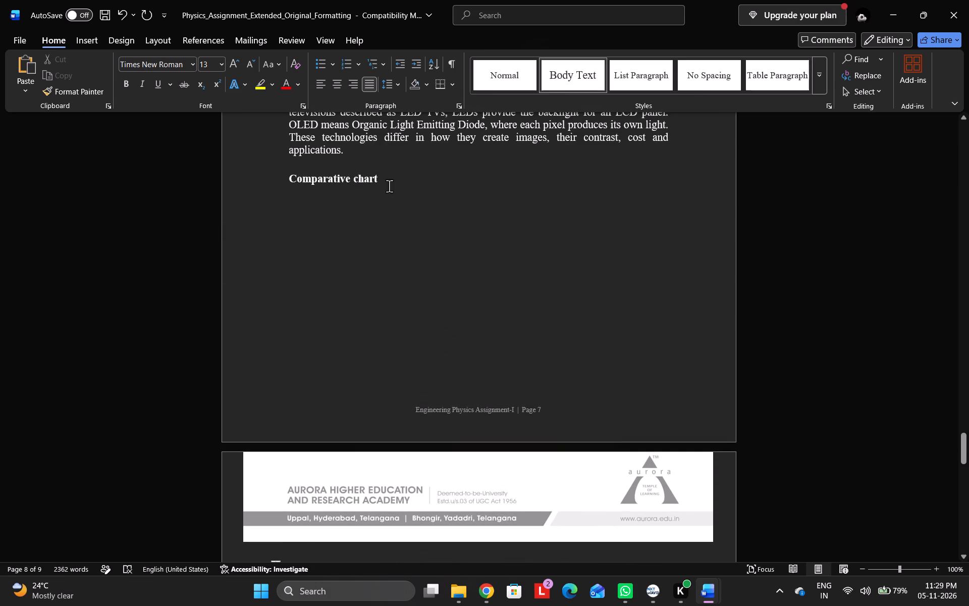
left_click_drag(385, 185, 305, 178)
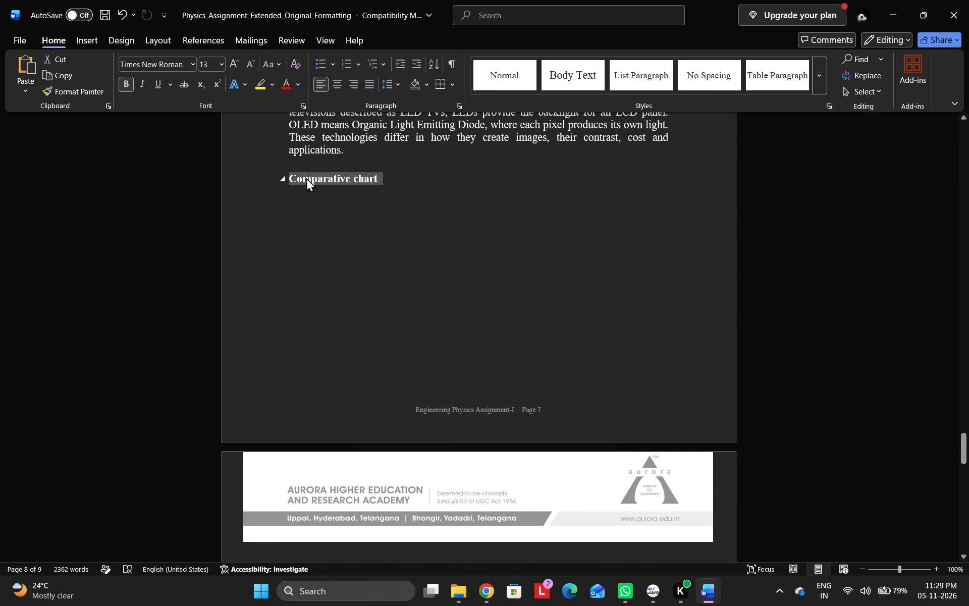
key("ctrl+c")
scroll(455, 248, "down", 12)
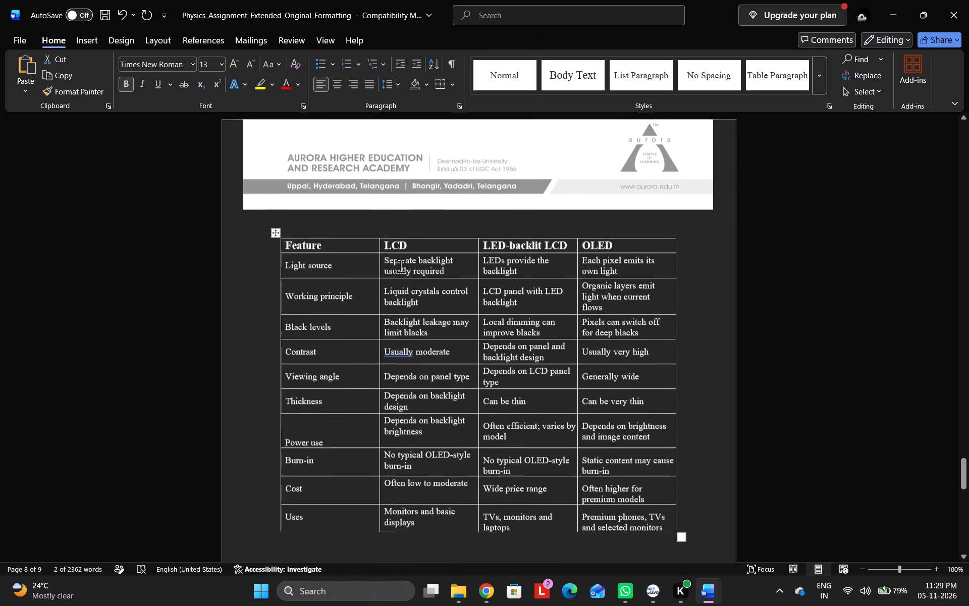
left_click(362, 189)
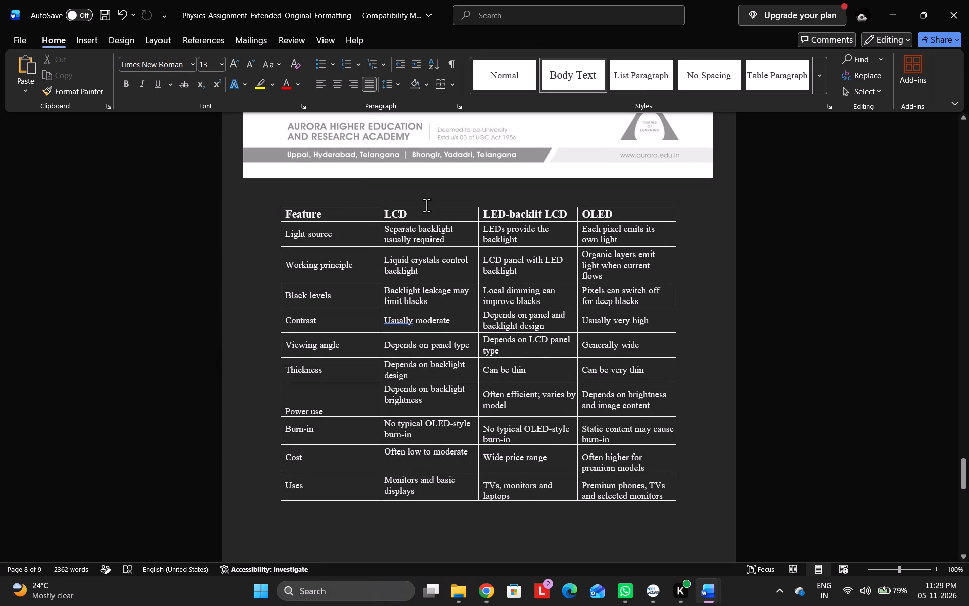
key("Return")
key("Return")
key("space")
key("space")
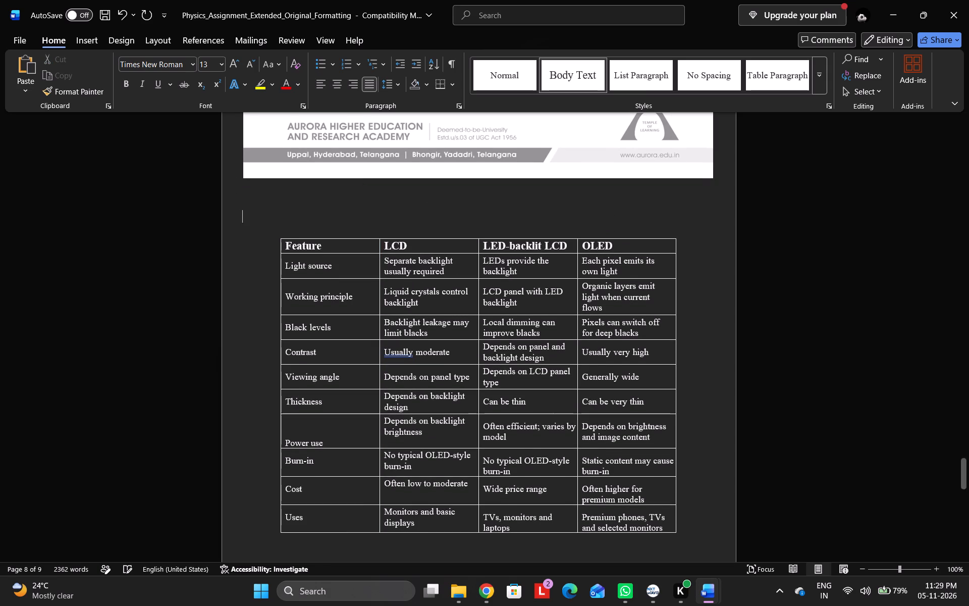
key("space")
key("space")
key("space")
key("space")
key("space")
key("space")
key("space")
key("ctrl+v")
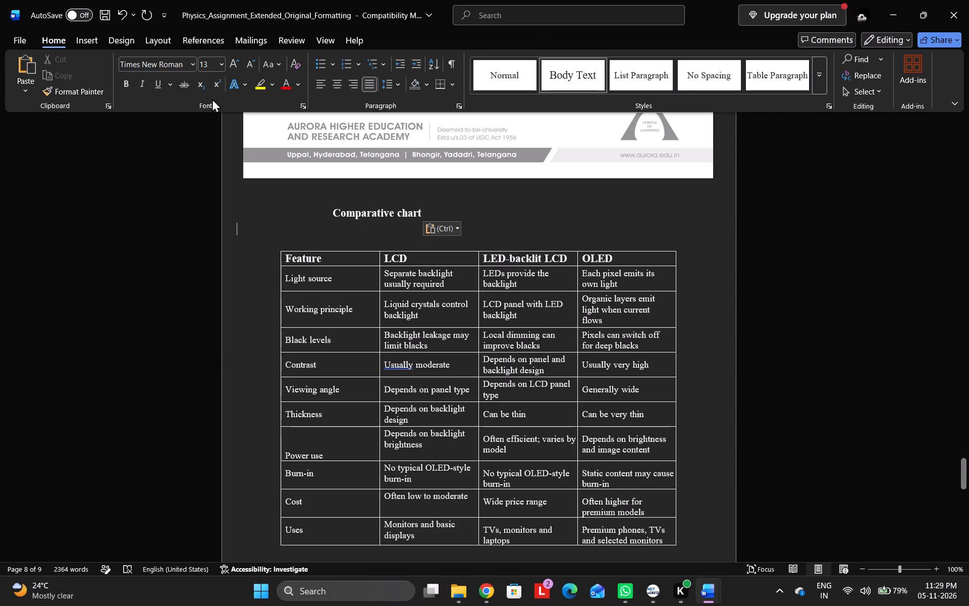
Remove the indentation before the pasted "Comparative chart" heading on page 8 and put four spaces in front of it.
left_click(329, 210)
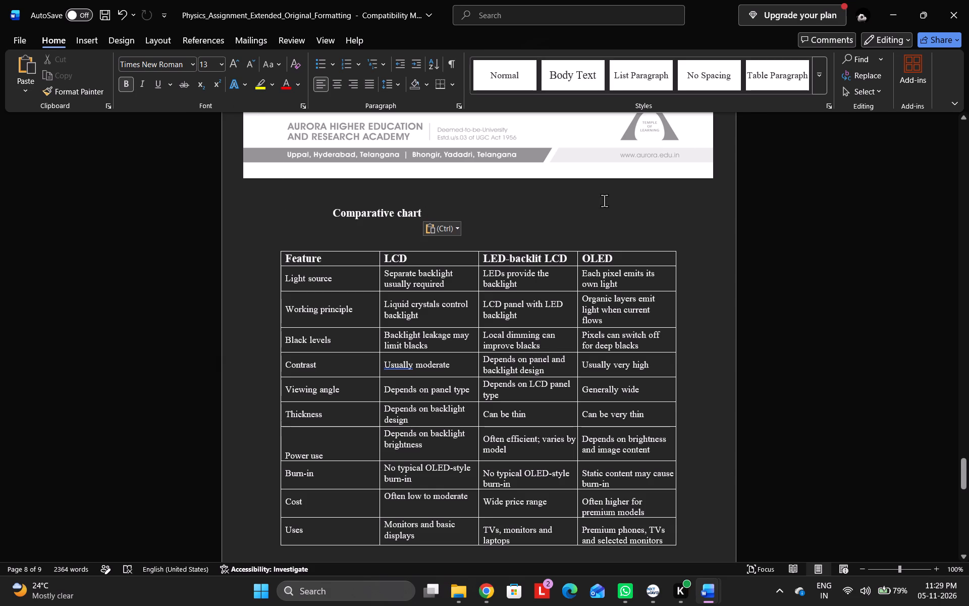
key("BackSpace")
key("BackSpace")
key("BackSpace")
key("BackSpace")
key("BackSpace")
key("BackSpace")
key("BackSpace")
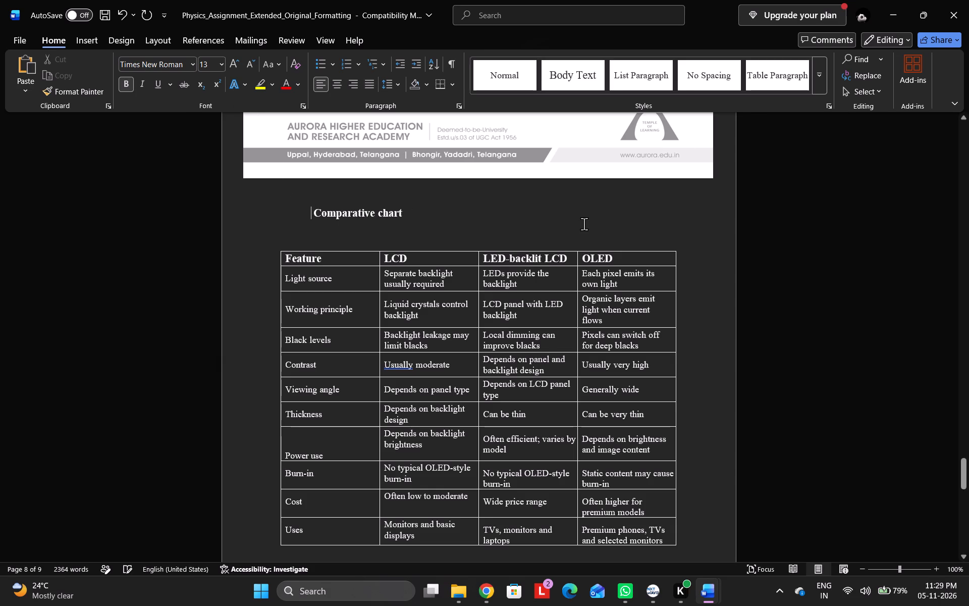
key("BackSpace")
key("BackSpace")
key("BackSpace")
key("BackSpace")
key("BackSpace")
key("BackSpace")
key("BackSpace")
key("BackSpace")
key("BackSpace")
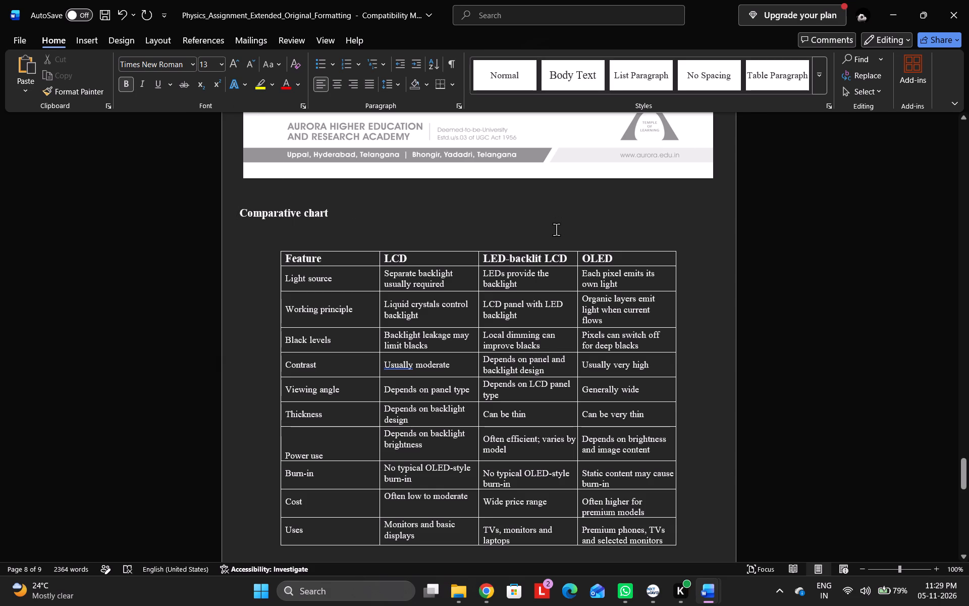
key("space")
key("space")
key("space")
key("space")
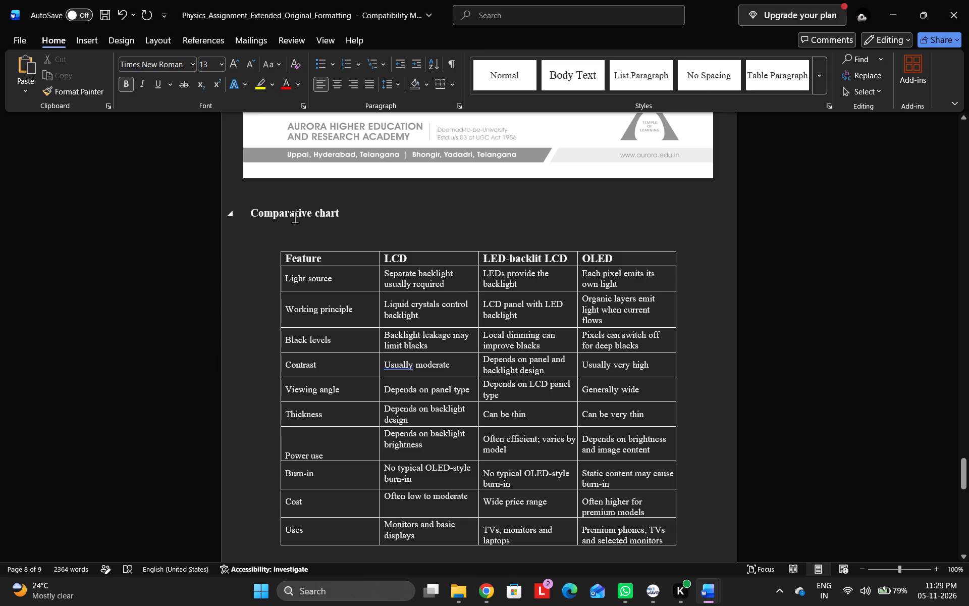
Delete the blank line between the "Comparative chart" heading and the table on page 8.
left_click(278, 235)
key("BackSpace")
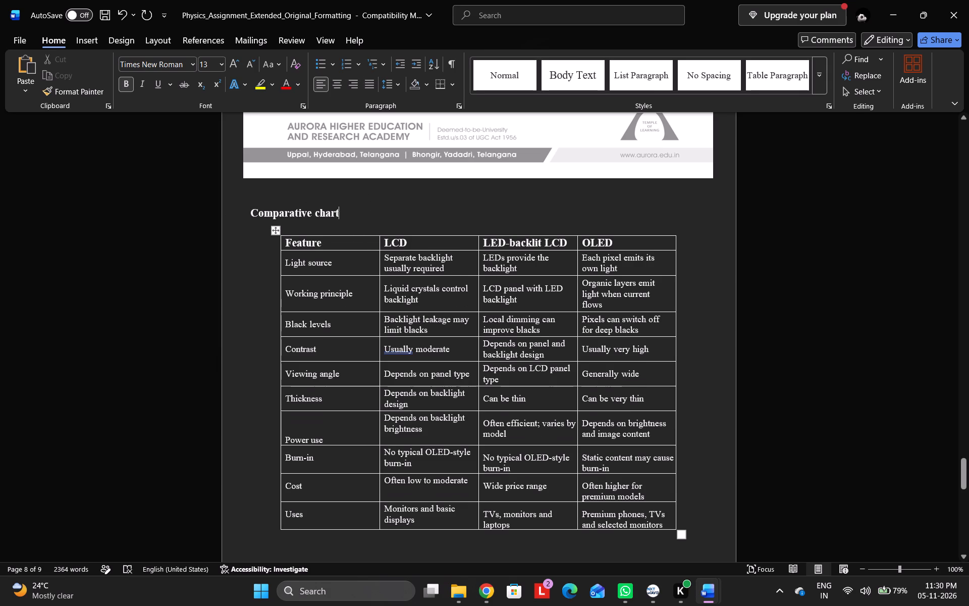
Insert 13 more spaces before the "Comparative chart" heading on page 8 to align it with the table's edge.
scroll(365, 262, "up", 13)
scroll(364, 284, "down", 2)
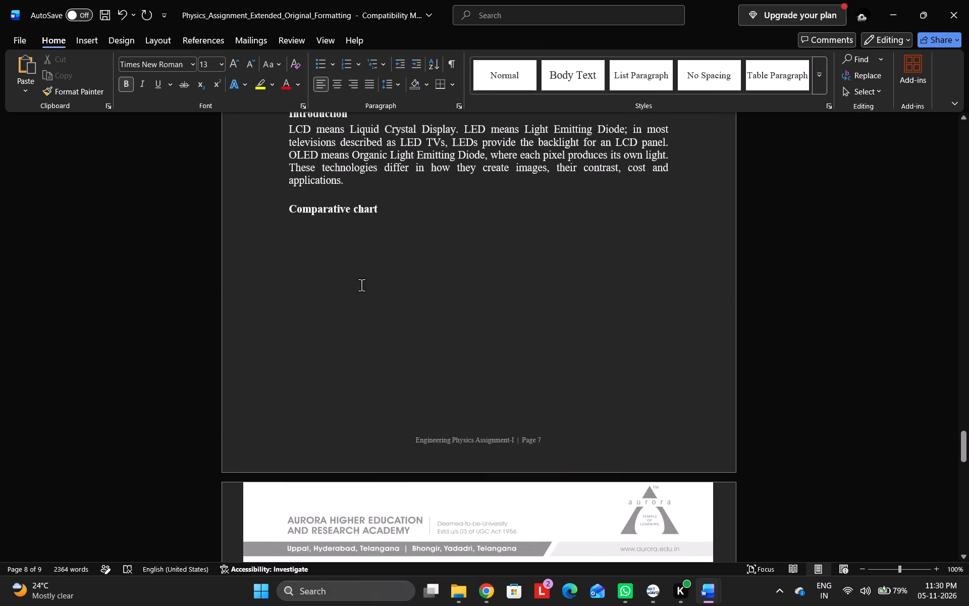
scroll(361, 285, "down", 6)
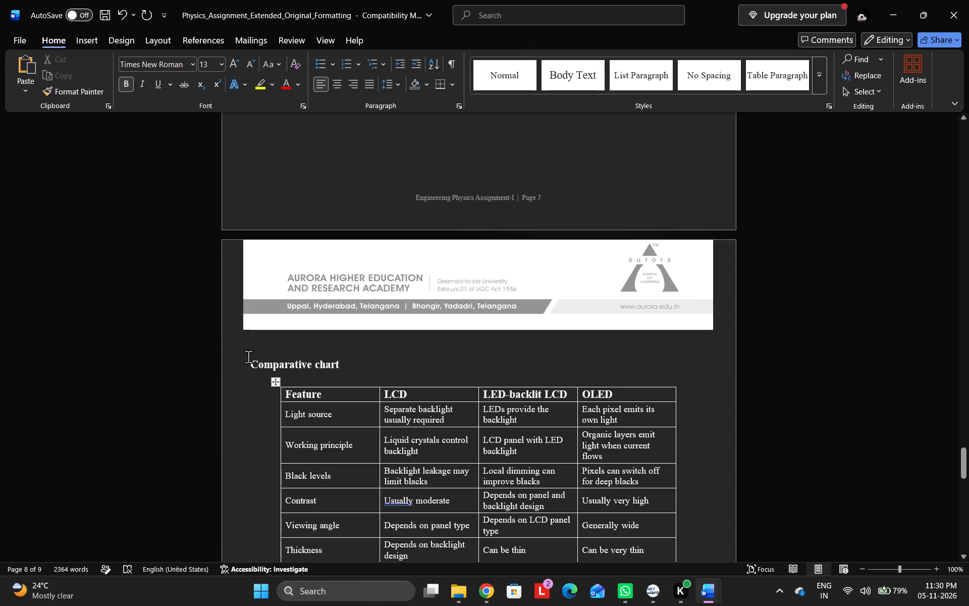
left_click(248, 357)
left_click_drag(240, 357, 242, 363)
left_click(254, 365)
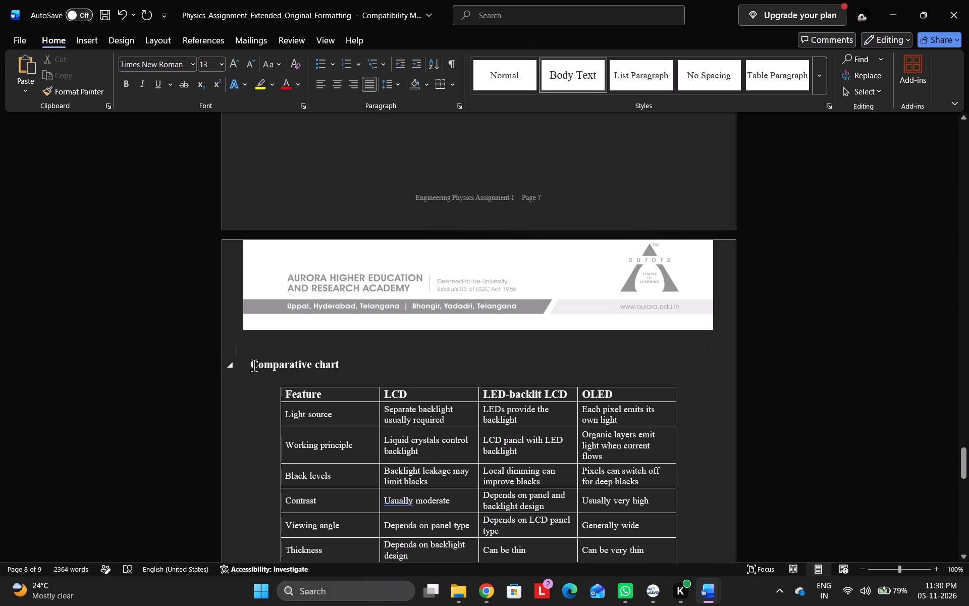
key("space")
key("space")
key("space")
key("space")
scroll(329, 334, "up", 5)
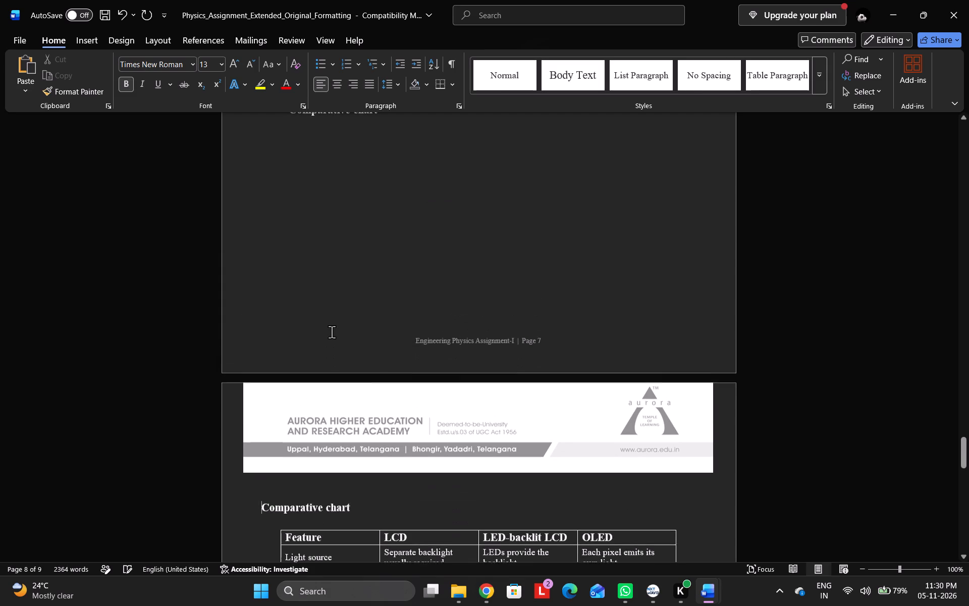
key("space")
key("space")
key("space")
key("space")
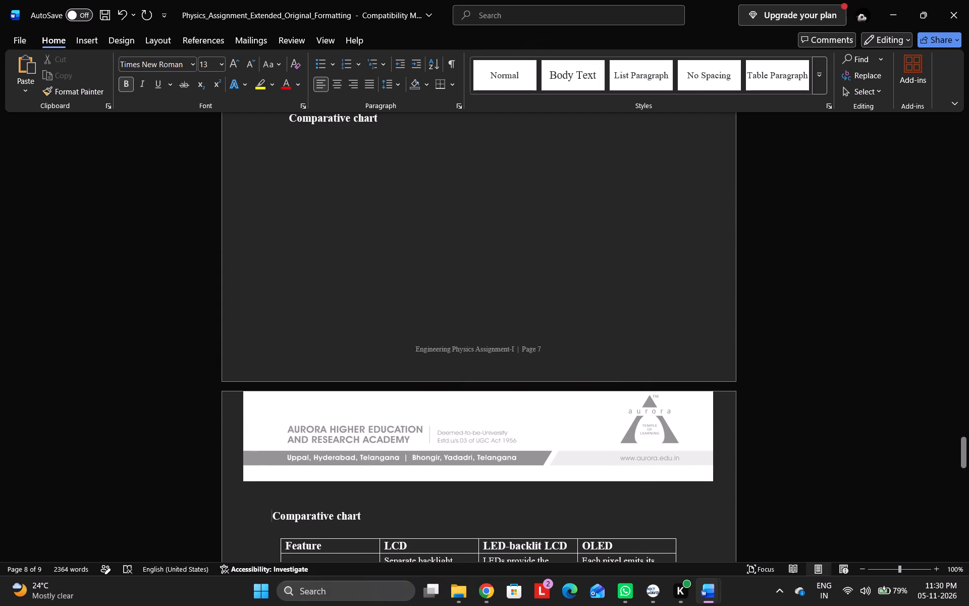
key("space")
key("space")
key("space")
key("space")
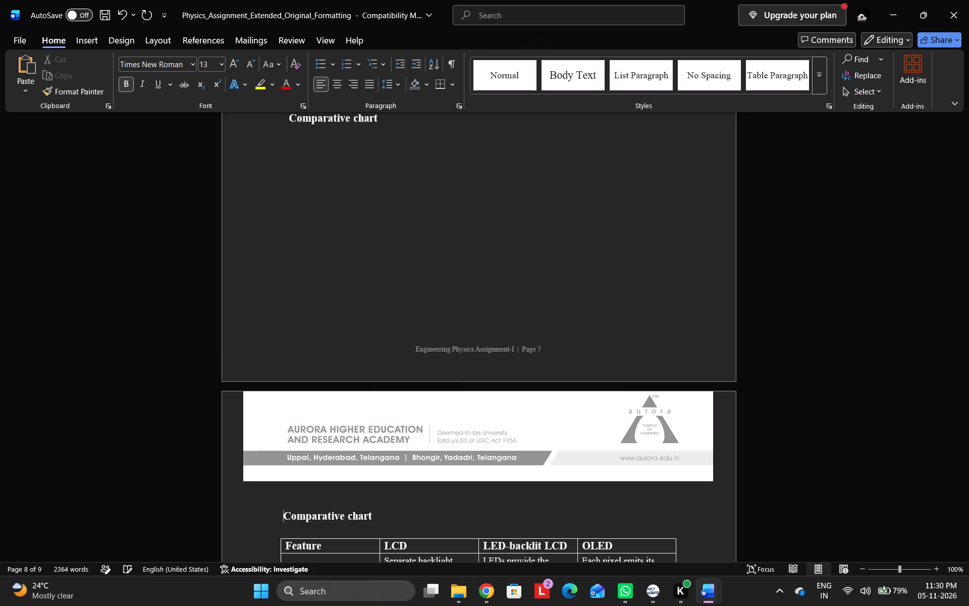
scroll(330, 334, "up", 3)
scroll(330, 333, "down", 4)
key("space")
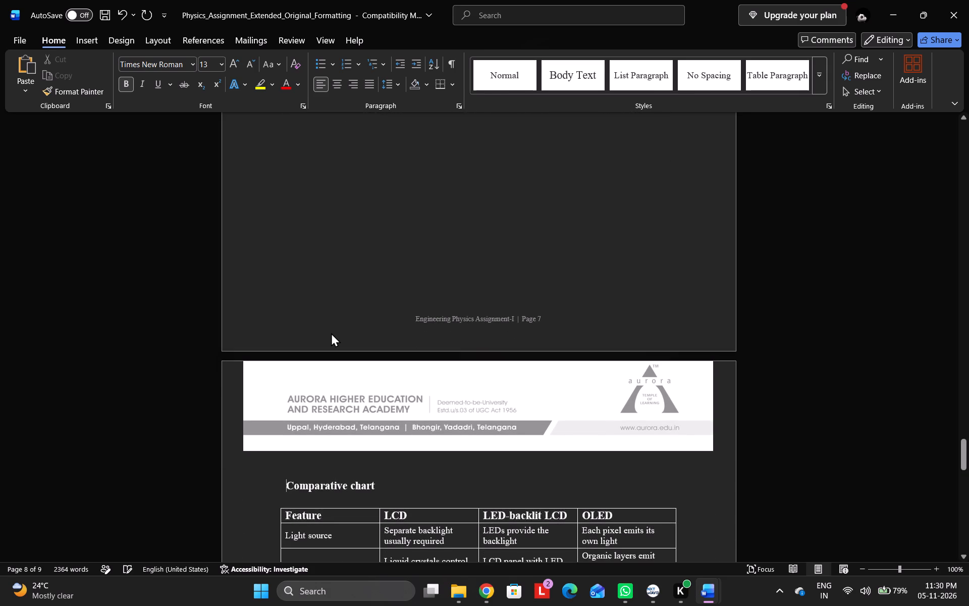
Delete the duplicate "Comparative chart" heading below the Introduction paragraph on page 7.
scroll(333, 335, "up", 2)
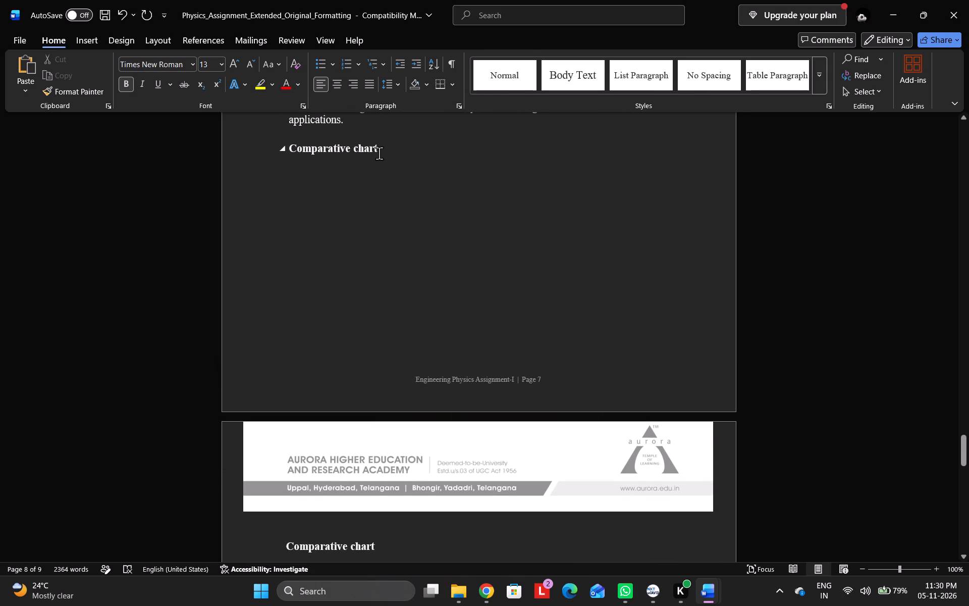
left_click_drag(380, 150, 279, 140)
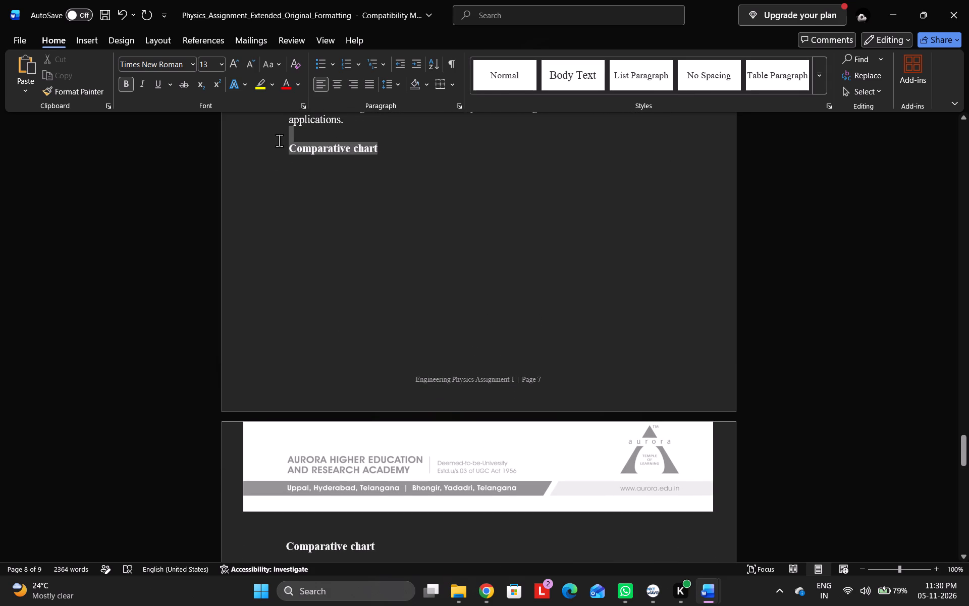
left_click_drag(279, 140, 276, 149)
key("BackSpace")
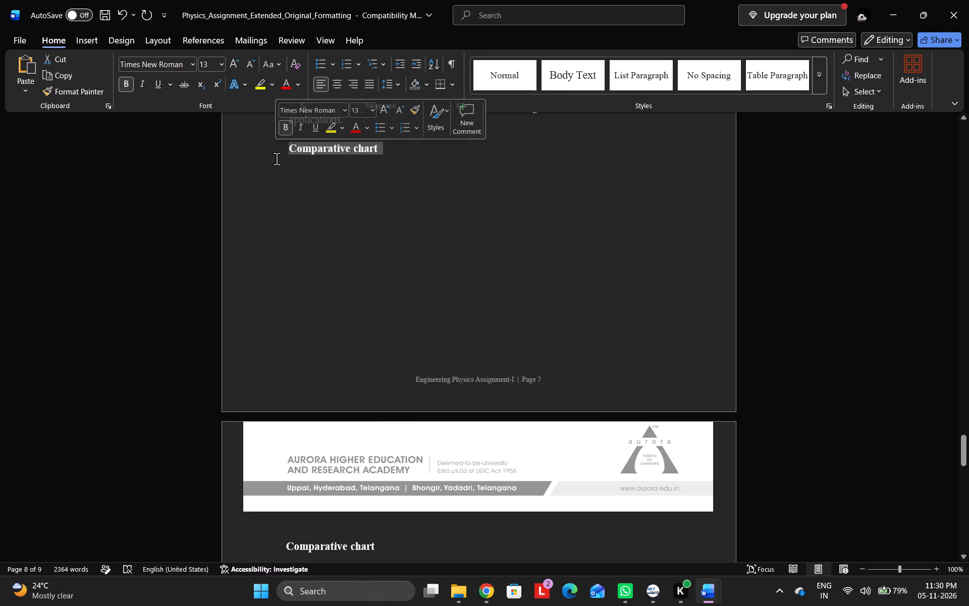
key("BackSpace")
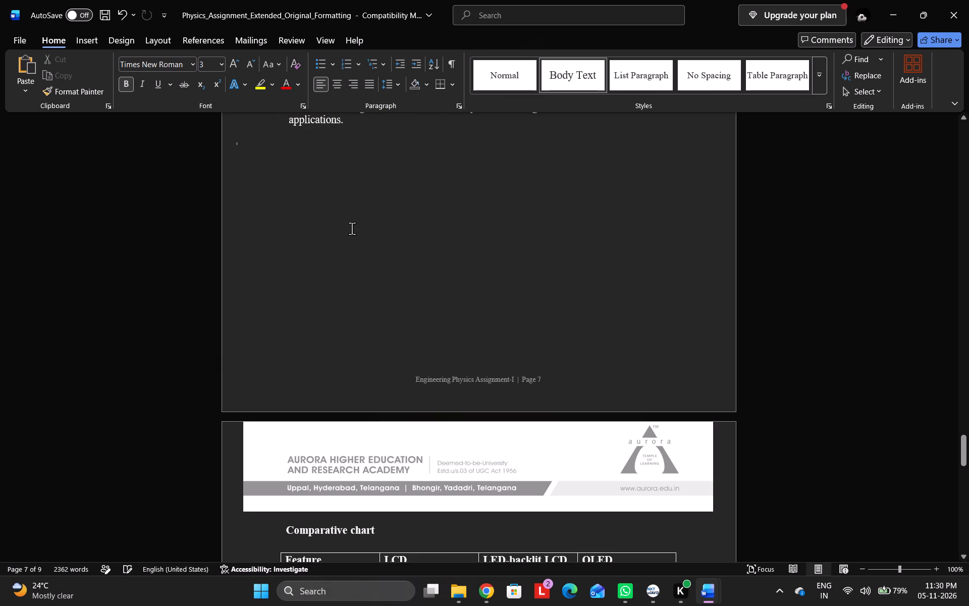
Stretch the comparative table on page 8 downward to make its rows taller, keeping roughly the same width.
scroll(355, 243, "down", 17)
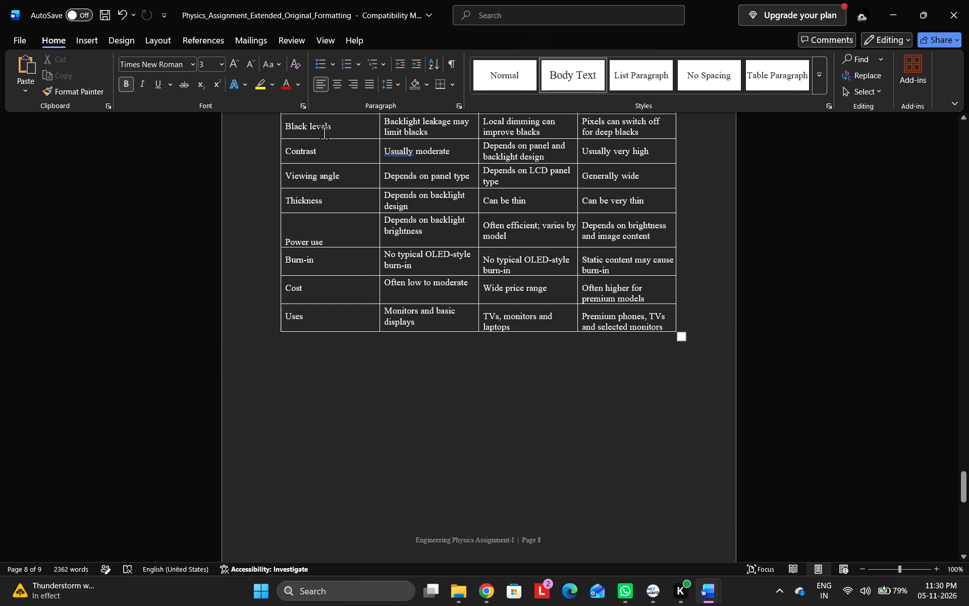
scroll(233, 233, "down", 1)
scroll(449, 433, "down", 3)
scroll(460, 439, "up", 5)
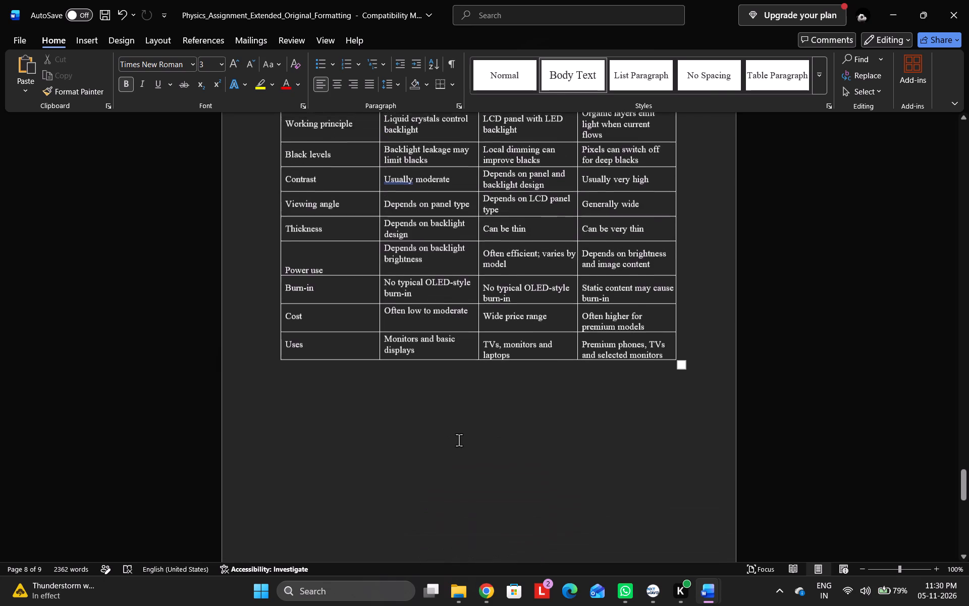
scroll(464, 436, "up", 8)
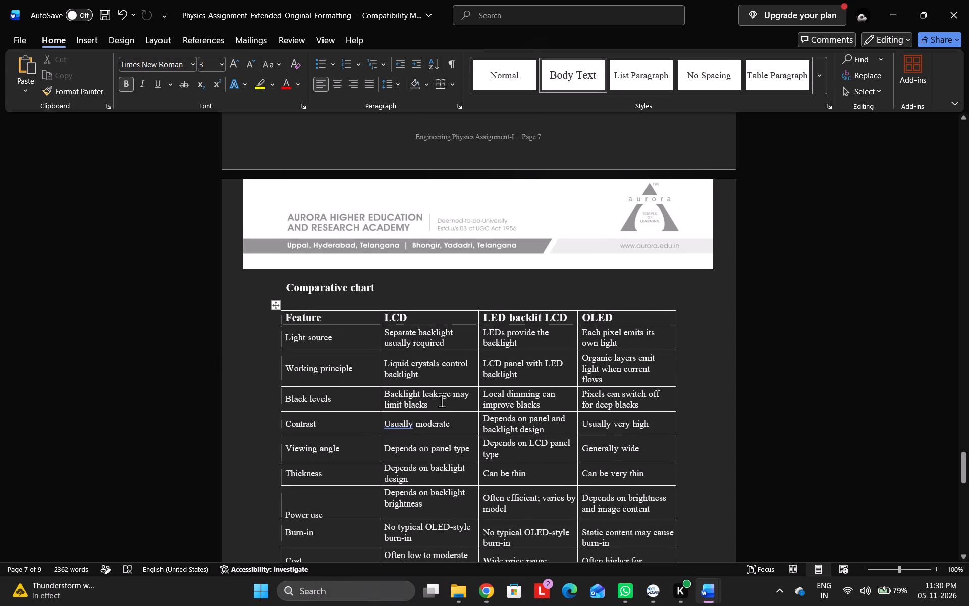
scroll(522, 444, "down", 6)
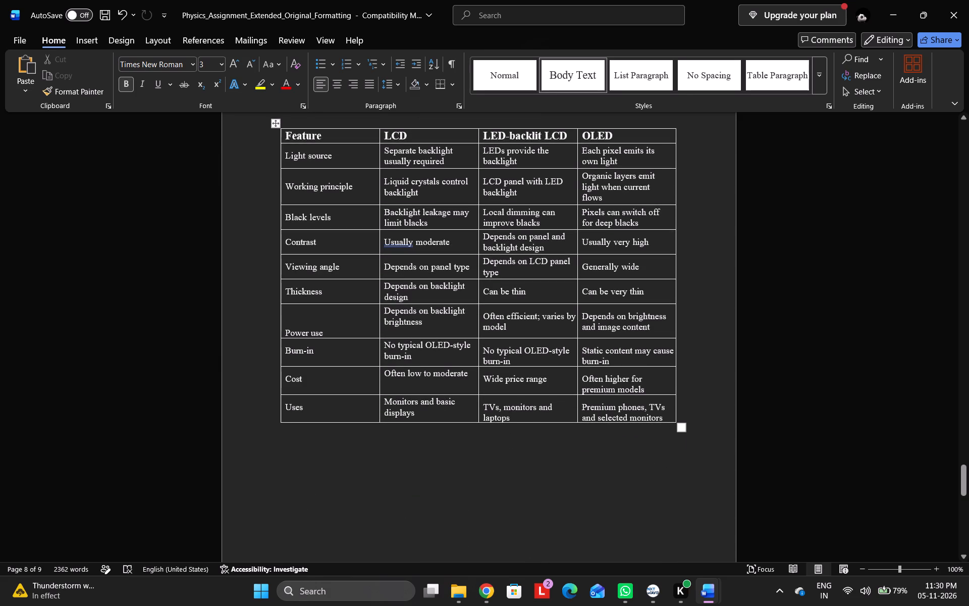
left_click_drag(682, 430, 679, 504)
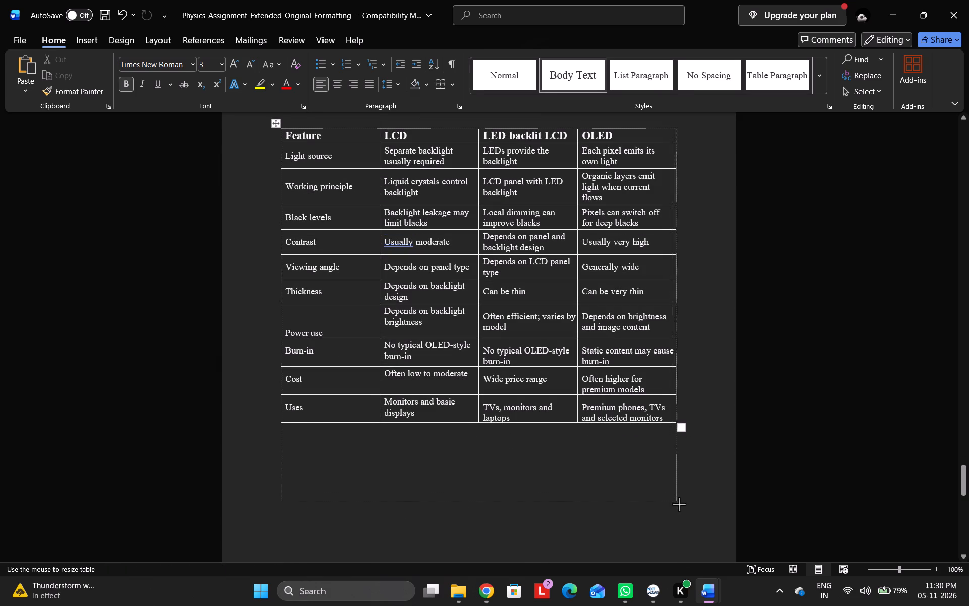
left_click_drag(679, 504, 666, 522)
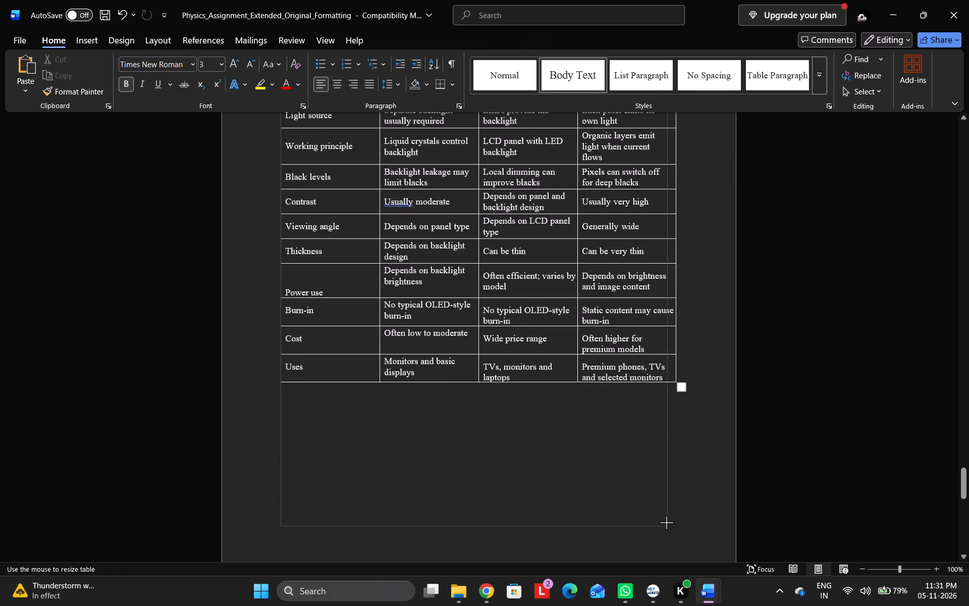
left_click_drag(666, 522, 677, 495)
scroll(589, 526, "up", 3)
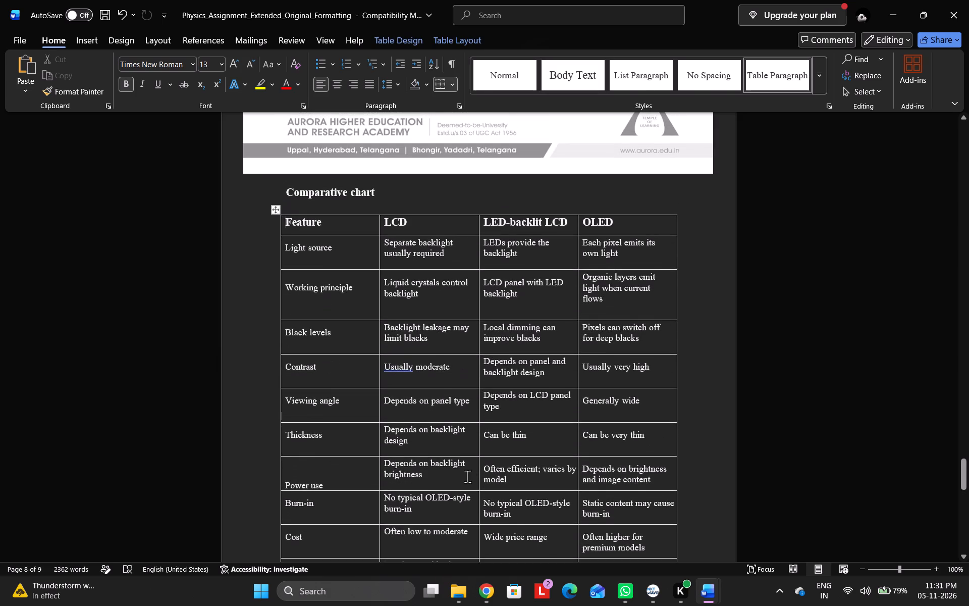
Review the layout of pages 7 to 9, checking the enlarged table, the headings and the closing conclusion sections.
scroll(468, 475, "down", 20)
scroll(488, 472, "down", 10)
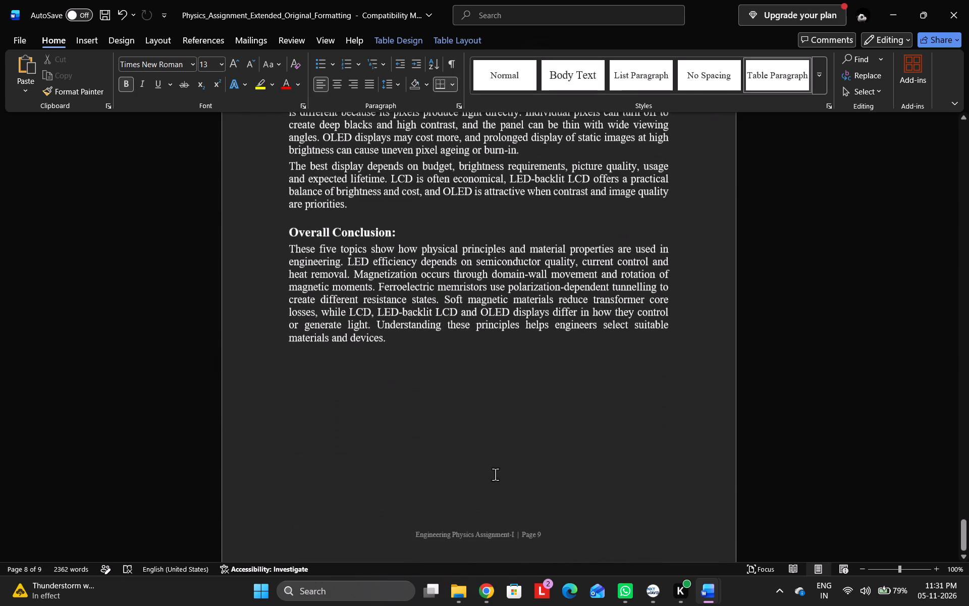
scroll(495, 474, "down", 8)
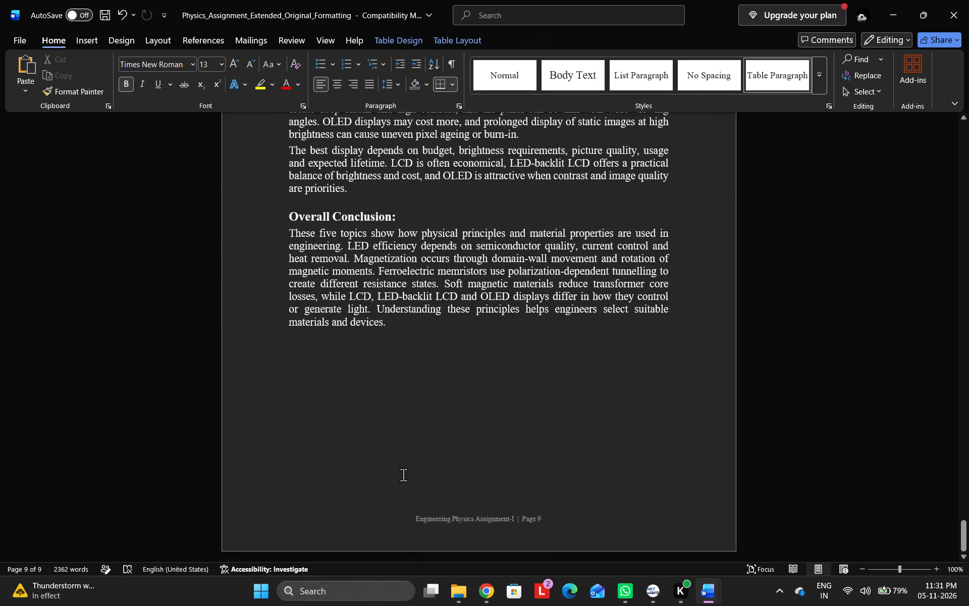
scroll(400, 475, "up", 17)
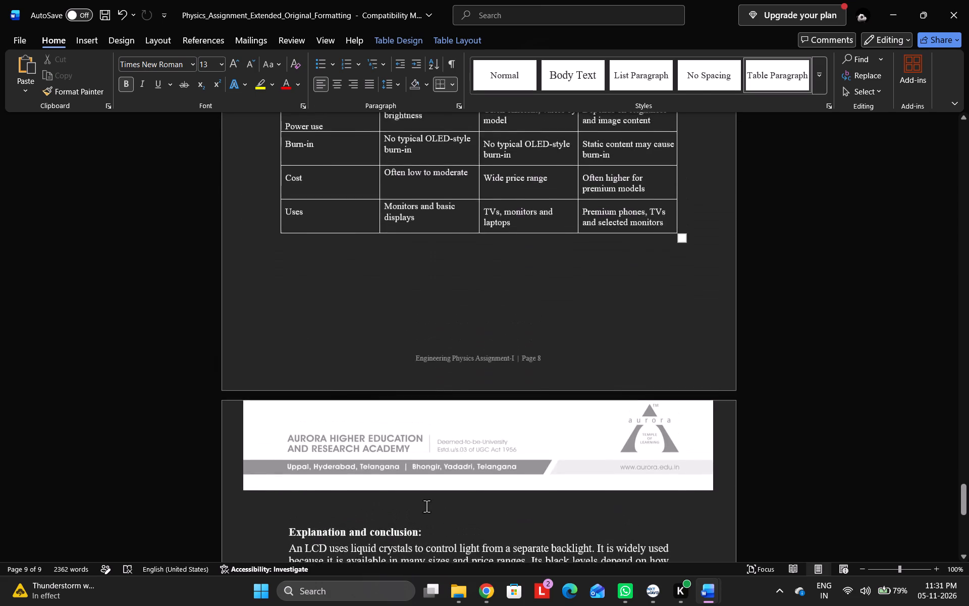
scroll(425, 506, "up", 6)
scroll(419, 509, "down", 18)
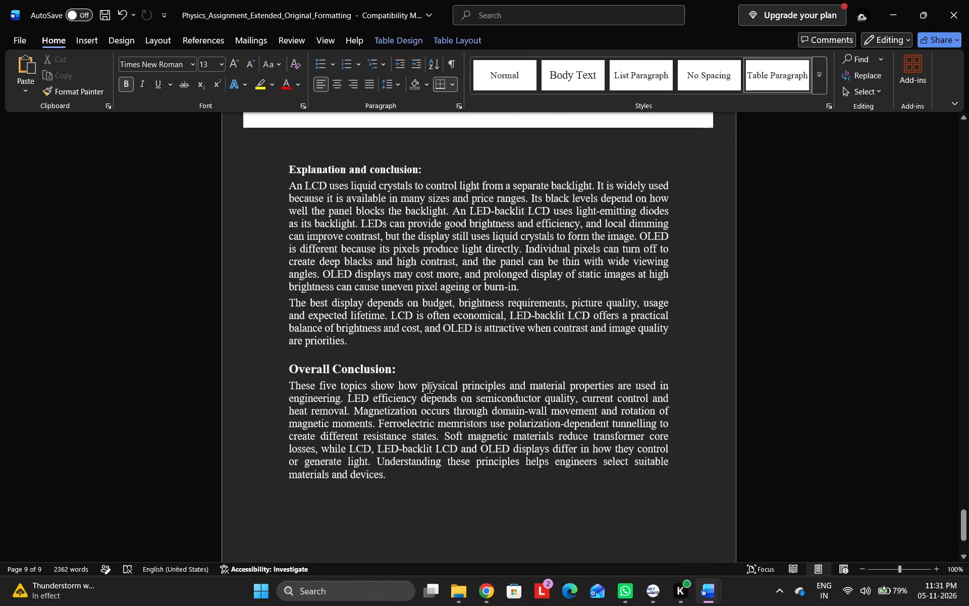
left_click(401, 365)
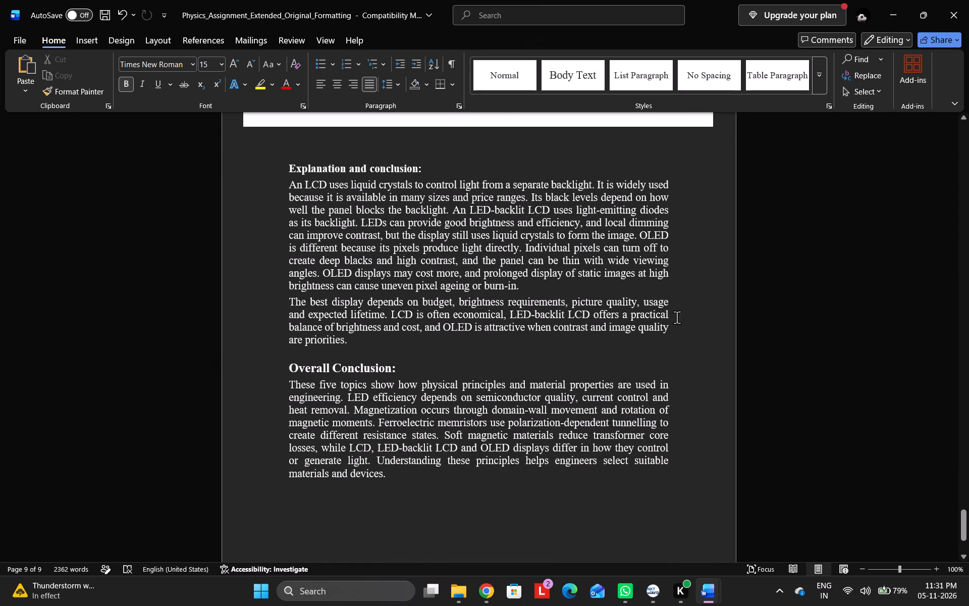
scroll(634, 355, "up", 7)
scroll(590, 413, "up", 13)
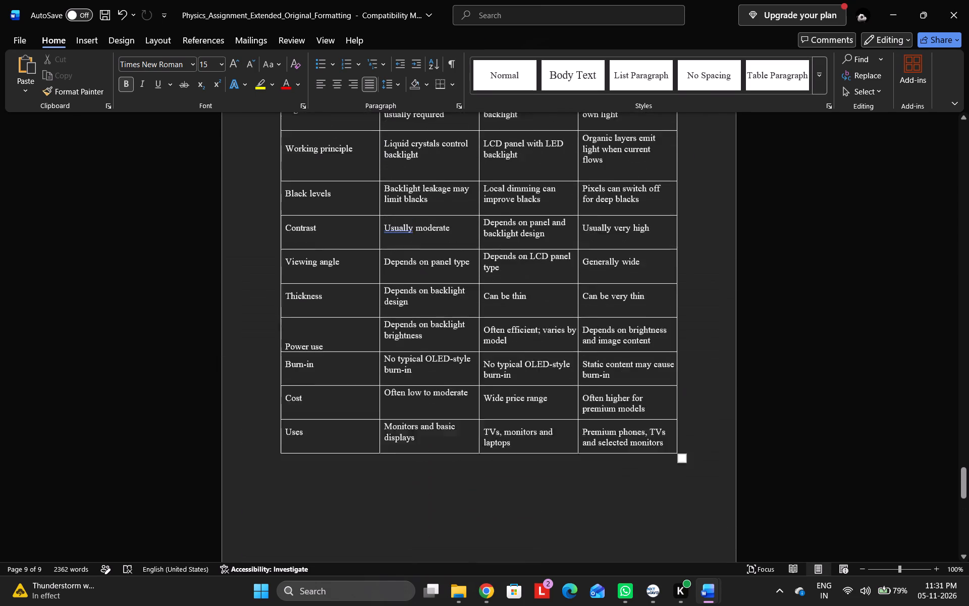
scroll(577, 406, "up", 16)
scroll(584, 422, "up", 7)
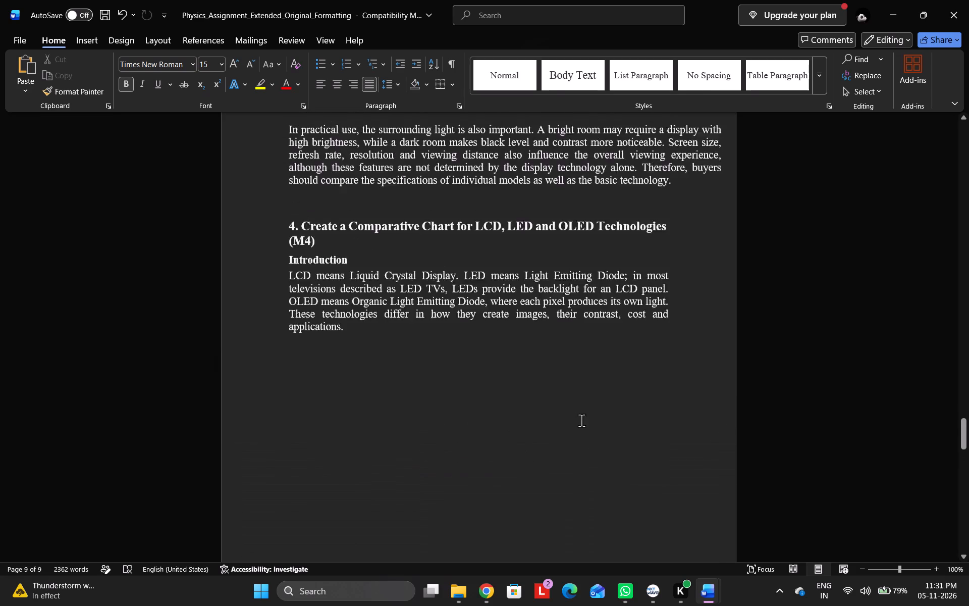
scroll(553, 420, "up", 10)
scroll(541, 439, "down", 5)
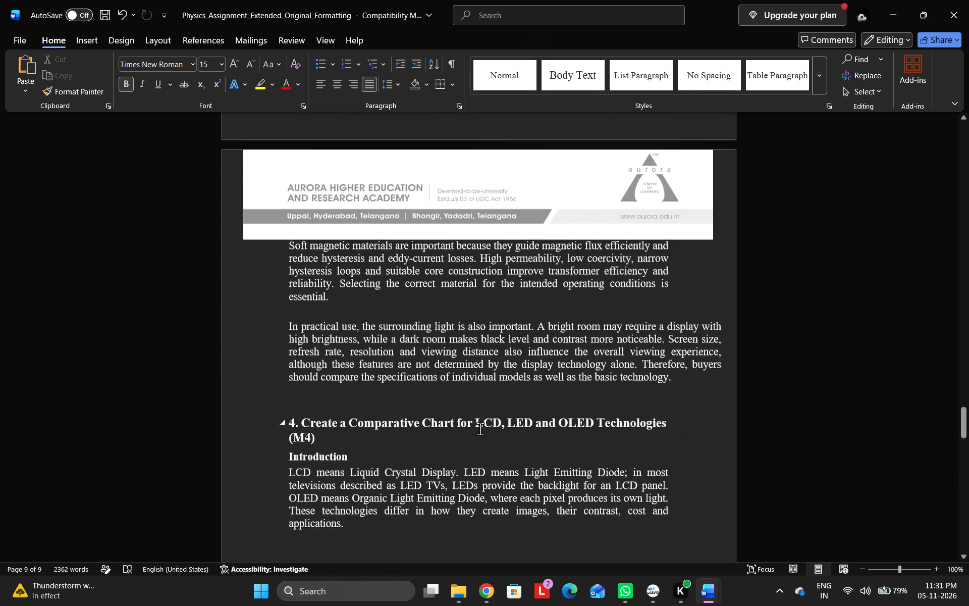
scroll(472, 430, "down", 17)
scroll(465, 426, "down", 5)
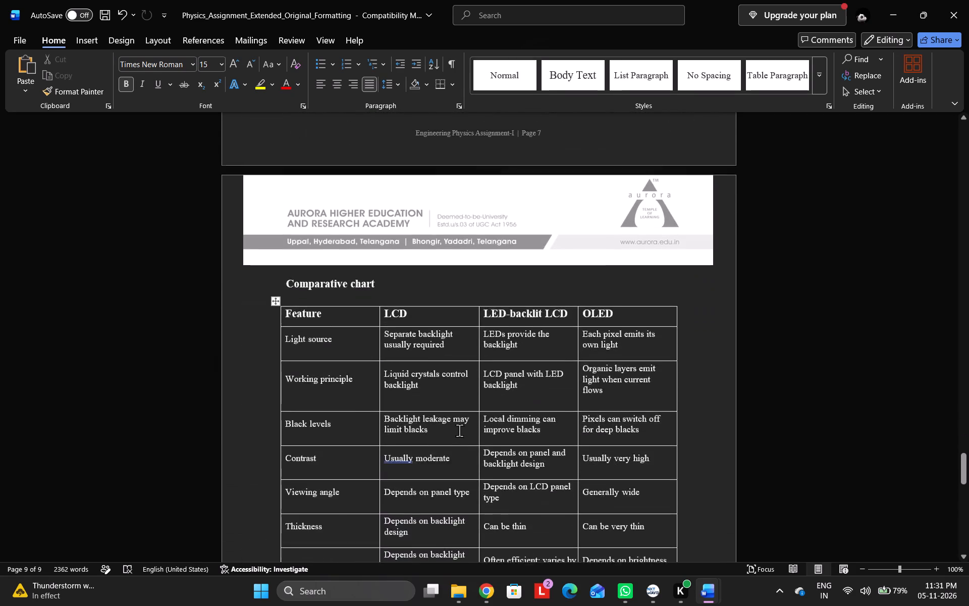
scroll(453, 423, "down", 18)
scroll(438, 436, "down", 6)
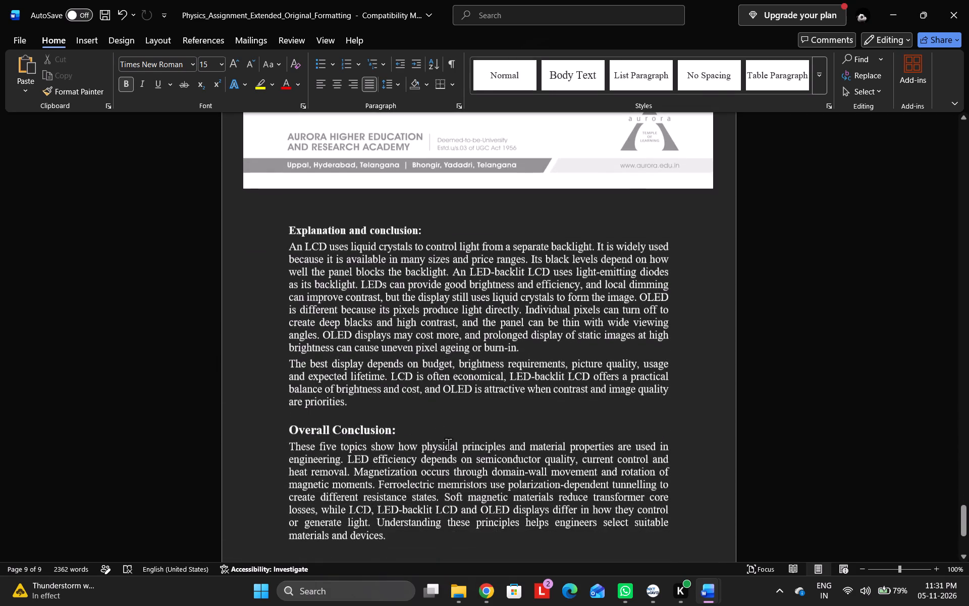
scroll(448, 444, "up", 7)
scroll(470, 416, "up", 15)
scroll(547, 389, "up", 6)
scroll(545, 388, "down", 1)
scroll(545, 388, "up", 7)
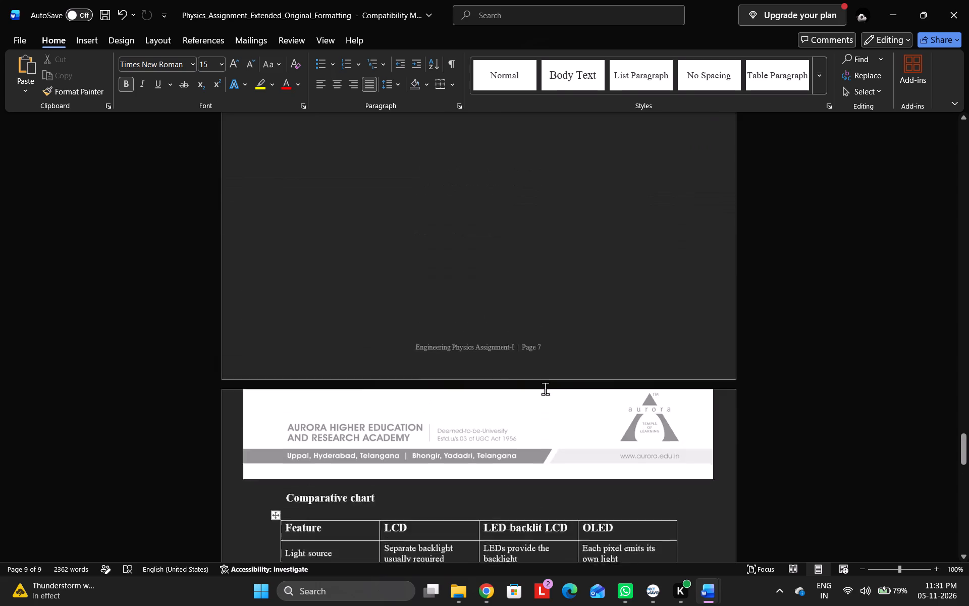
scroll(545, 388, "up", 15)
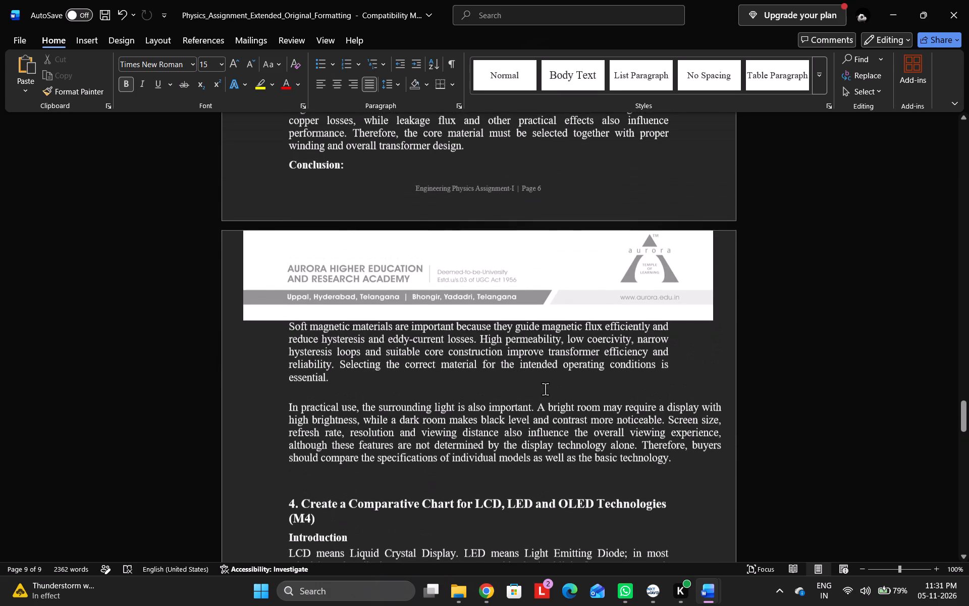
Insert two paragraph breaks before the "Conclusion:" heading at the bottom of page 6 to move it onto page 7.
scroll(545, 389, "up", 3)
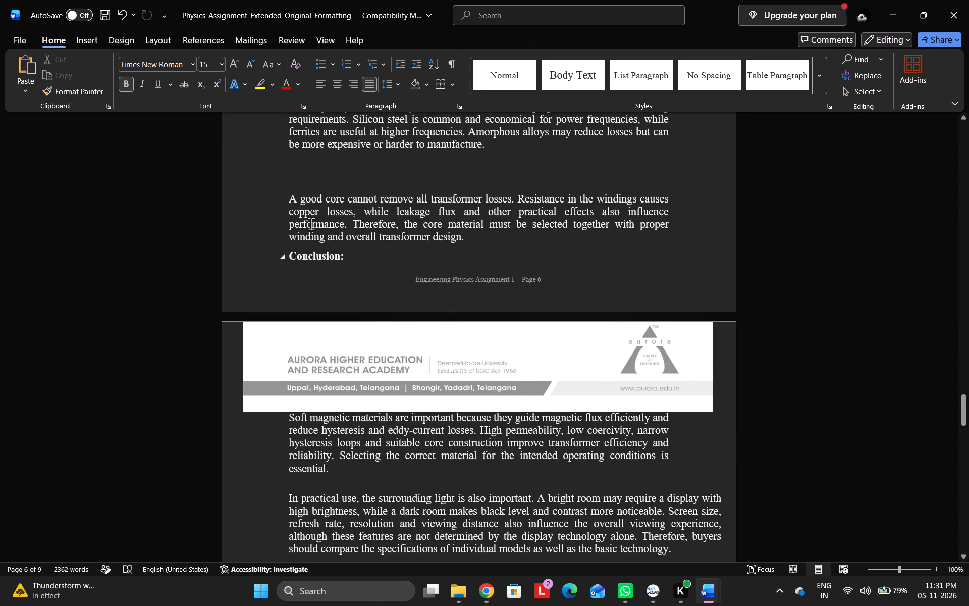
left_click(288, 256)
key("Return")
key("Return")
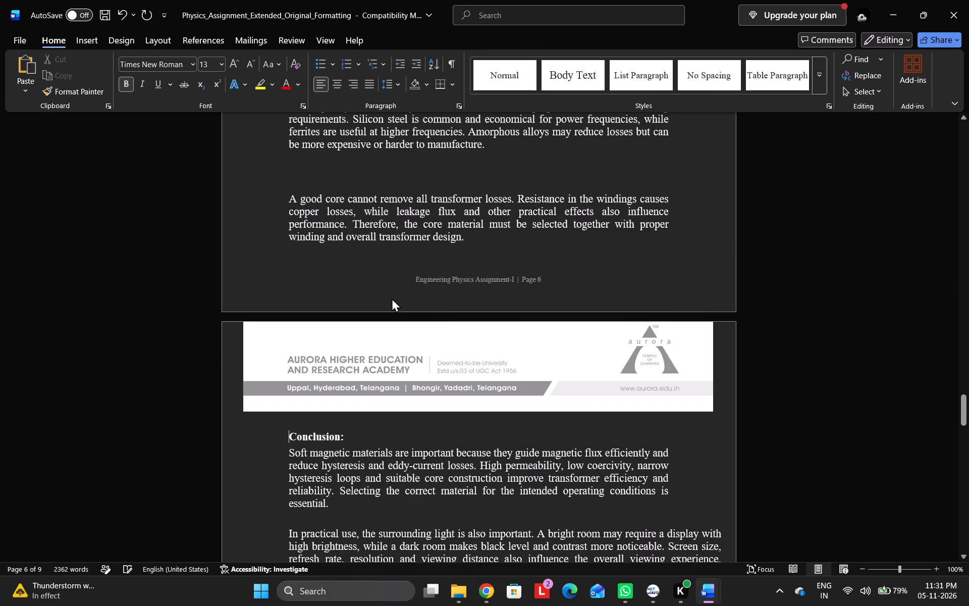
Check the layout of page 7 from the moved "Conclusion:" heading down to the section 4 introduction.
scroll(367, 355, "down", 4)
scroll(373, 361, "up", 4)
scroll(384, 360, "down", 4)
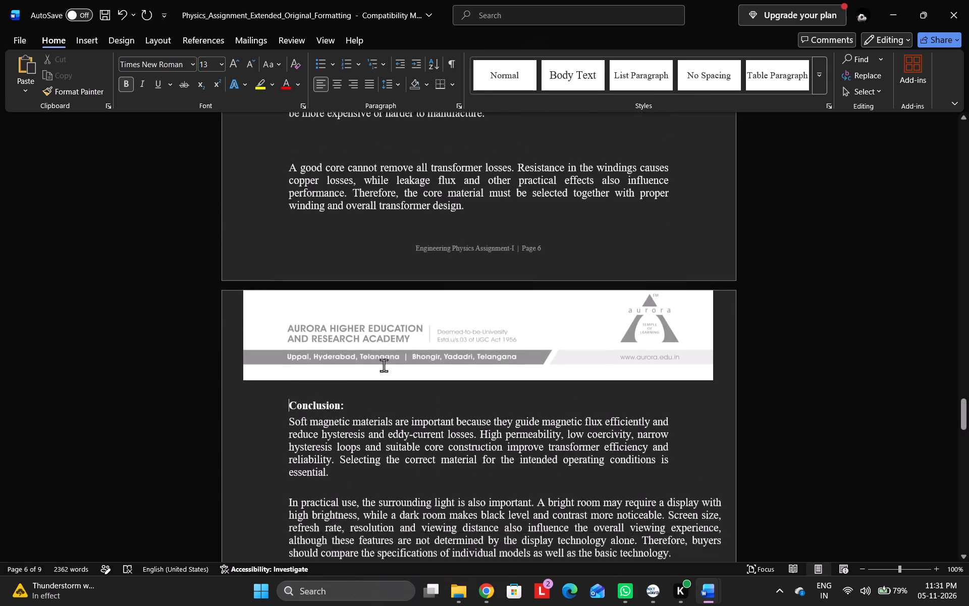
scroll(384, 365, "down", 12)
scroll(394, 367, "up", 2)
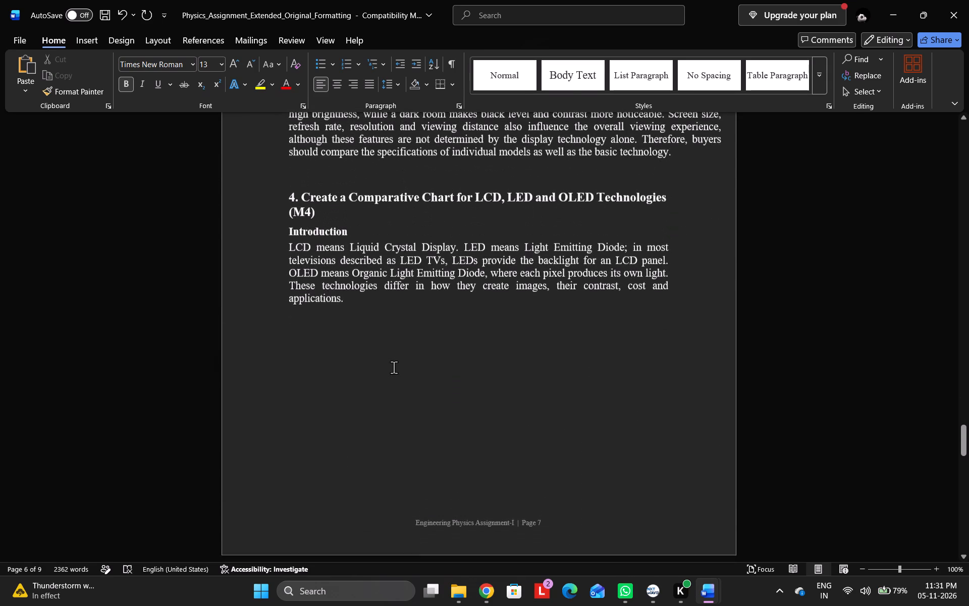
Review pages 6 and 7, checking the spacing around the "Conclusion:" heading, the page break and the section 4 introduction.
scroll(397, 369, "up", 1)
scroll(396, 370, "down", 5)
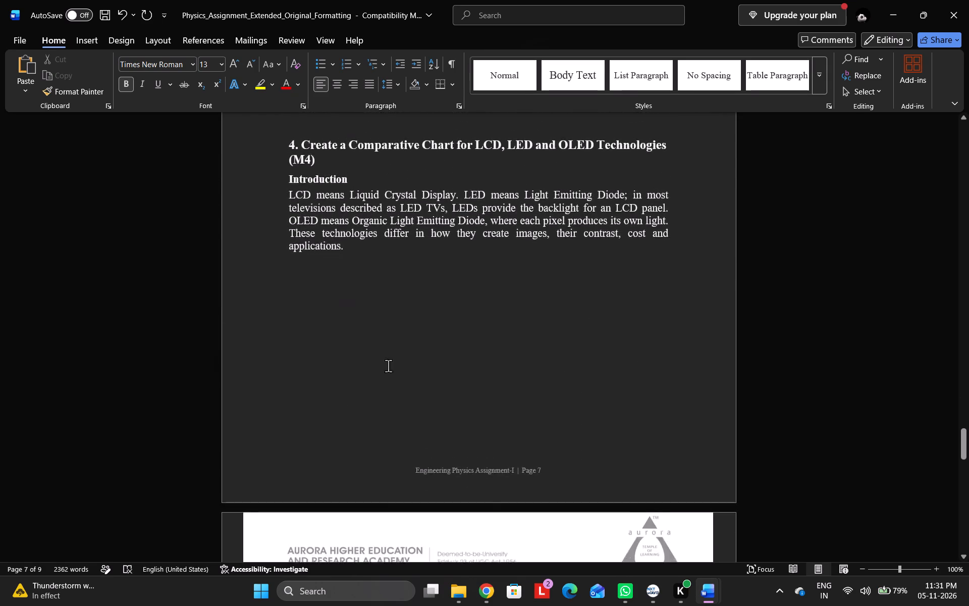
scroll(388, 366, "down", 4)
scroll(407, 371, "up", 11)
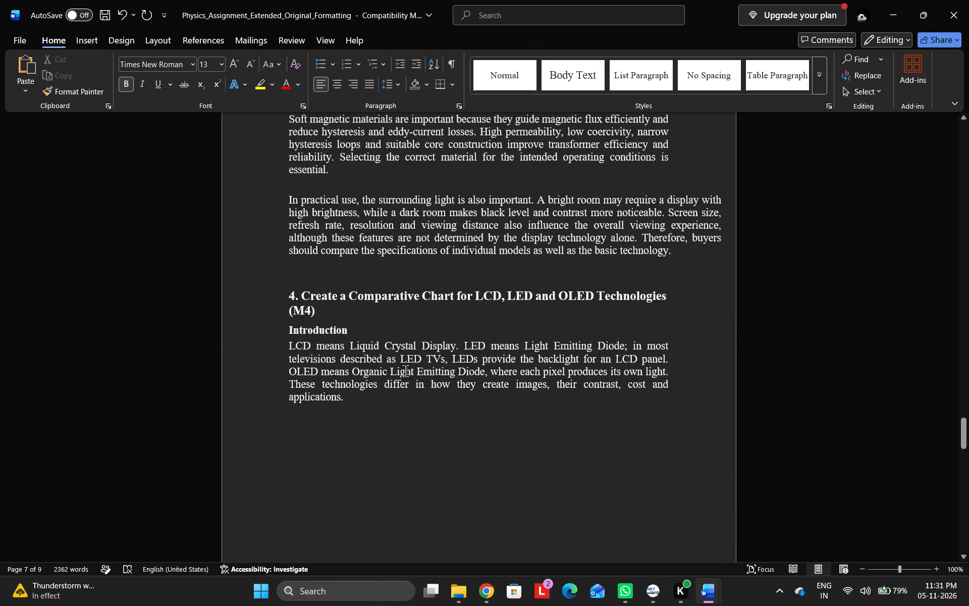
scroll(401, 353, "down", 2)
scroll(418, 362, "up", 15)
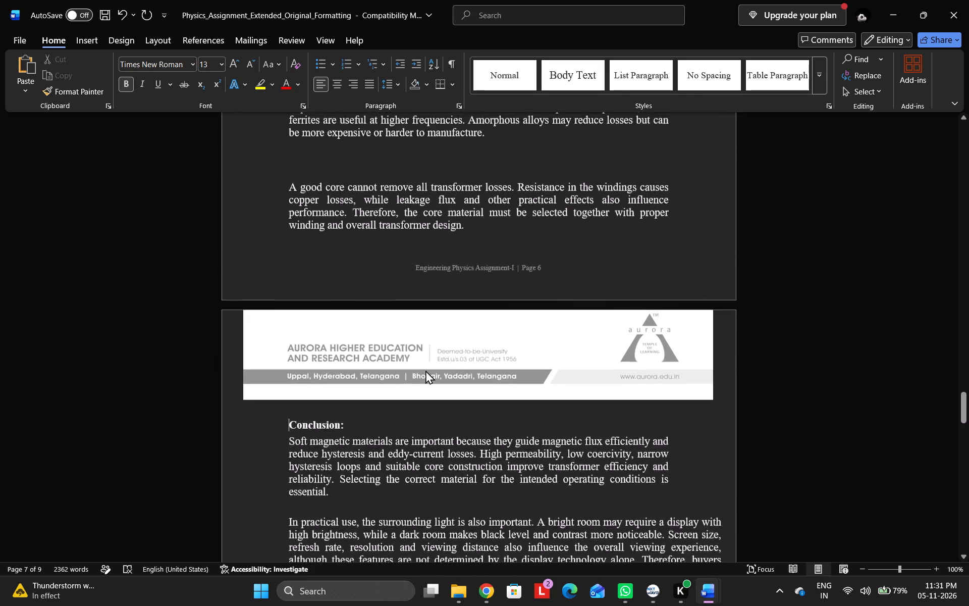
scroll(425, 370, "up", 5)
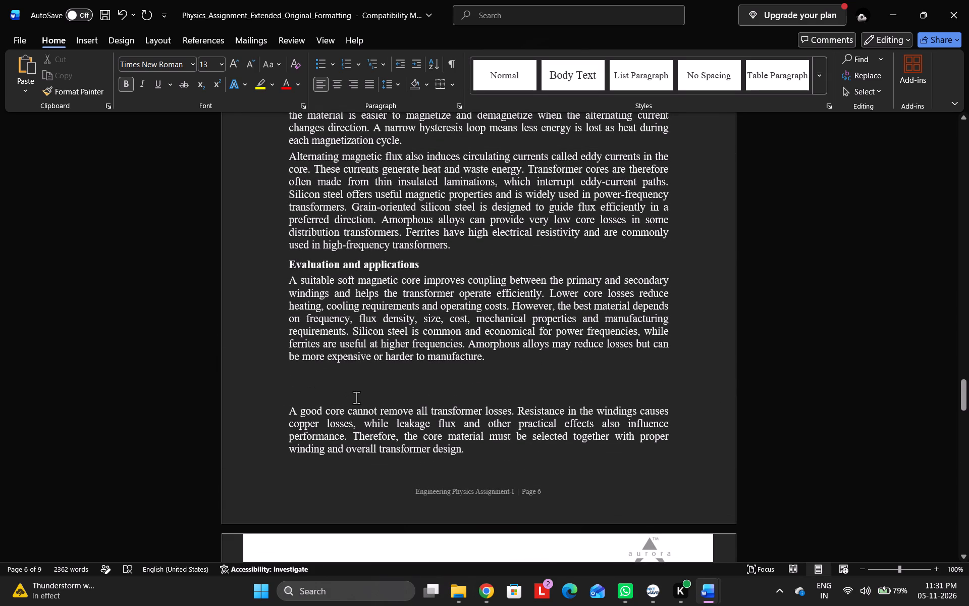
scroll(358, 398, "down", 8)
scroll(318, 256, "up", 3)
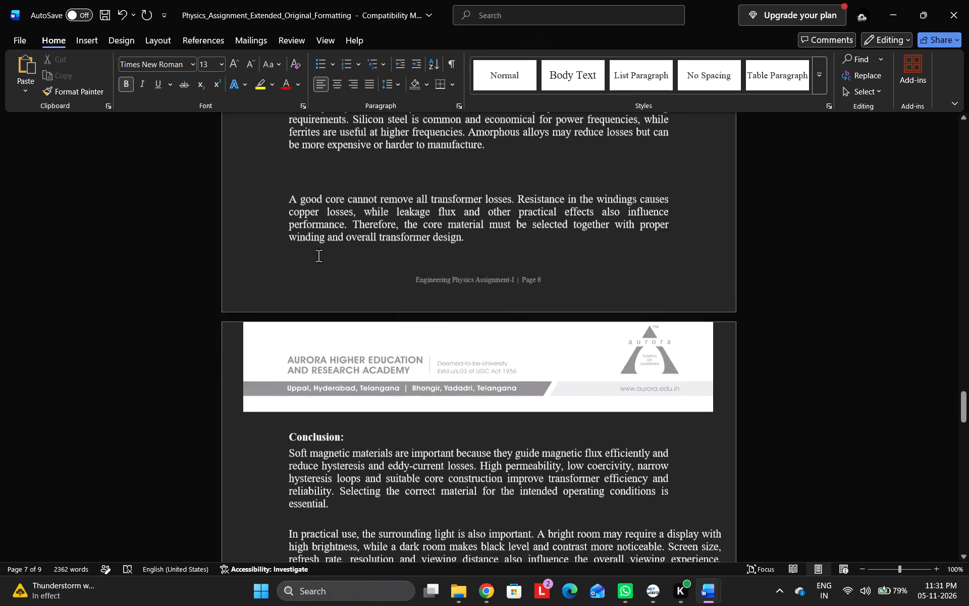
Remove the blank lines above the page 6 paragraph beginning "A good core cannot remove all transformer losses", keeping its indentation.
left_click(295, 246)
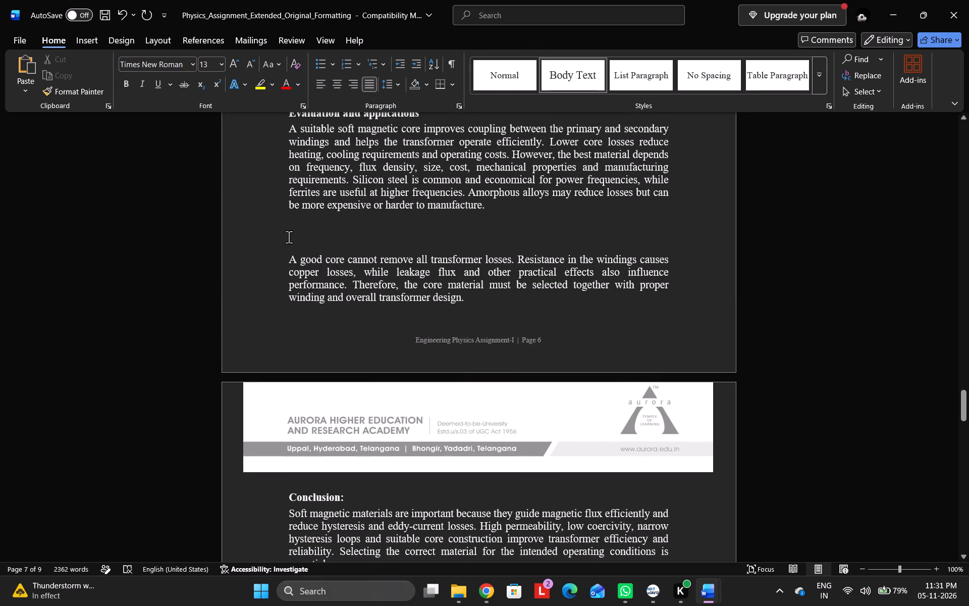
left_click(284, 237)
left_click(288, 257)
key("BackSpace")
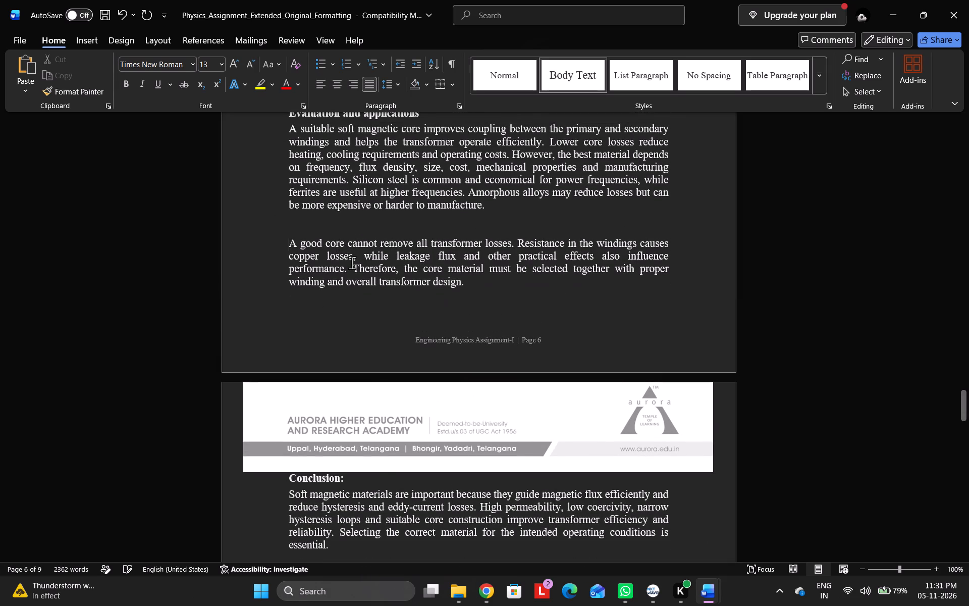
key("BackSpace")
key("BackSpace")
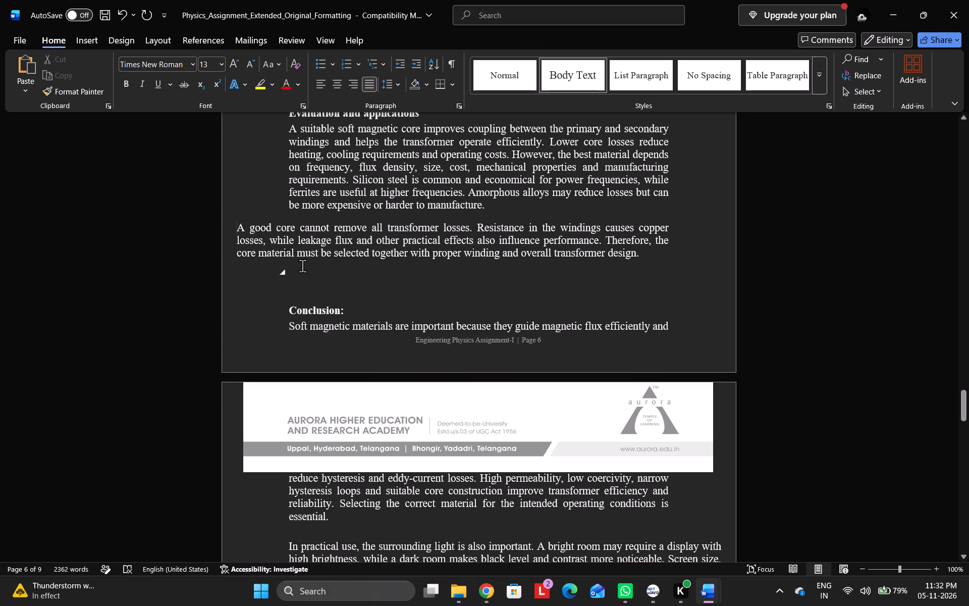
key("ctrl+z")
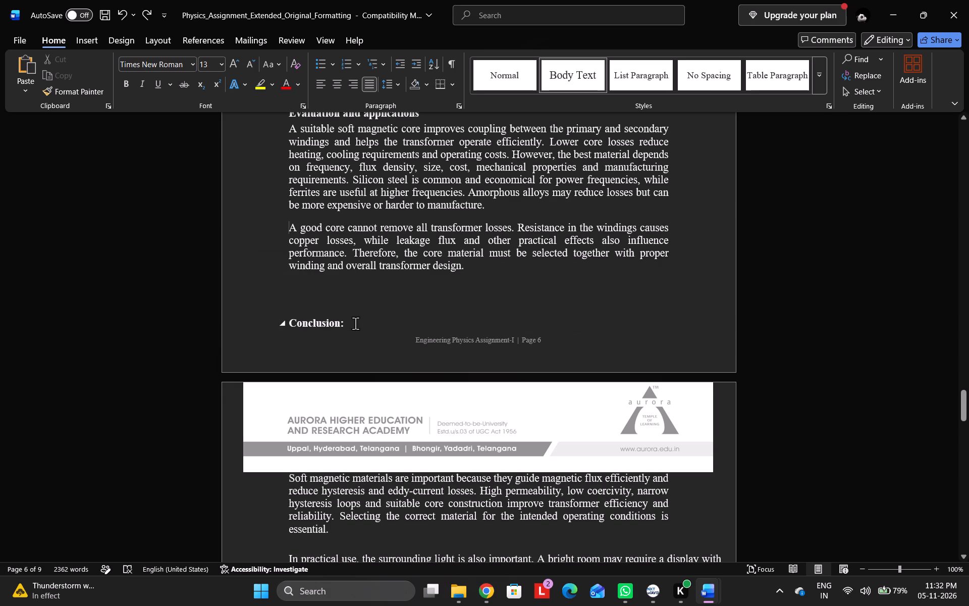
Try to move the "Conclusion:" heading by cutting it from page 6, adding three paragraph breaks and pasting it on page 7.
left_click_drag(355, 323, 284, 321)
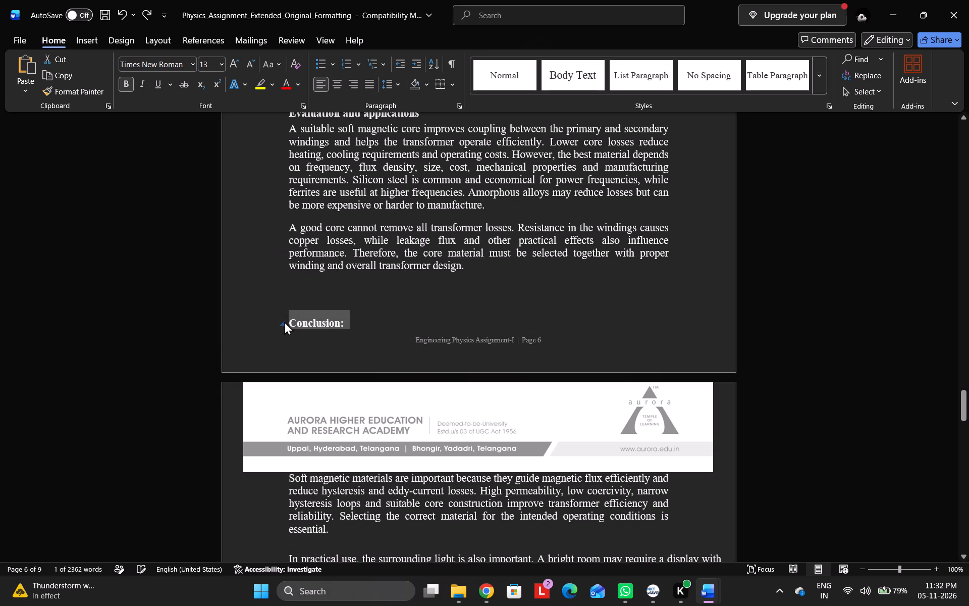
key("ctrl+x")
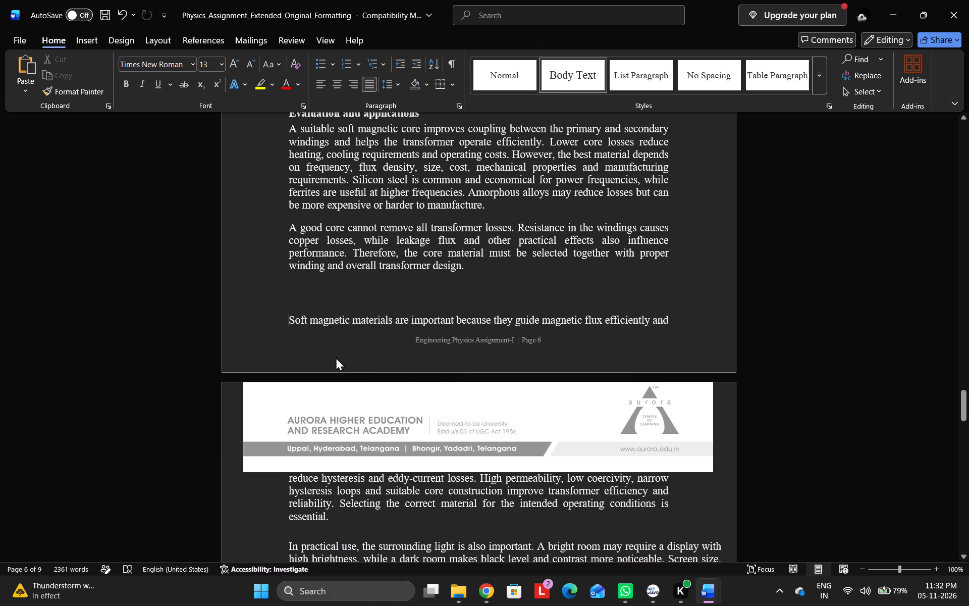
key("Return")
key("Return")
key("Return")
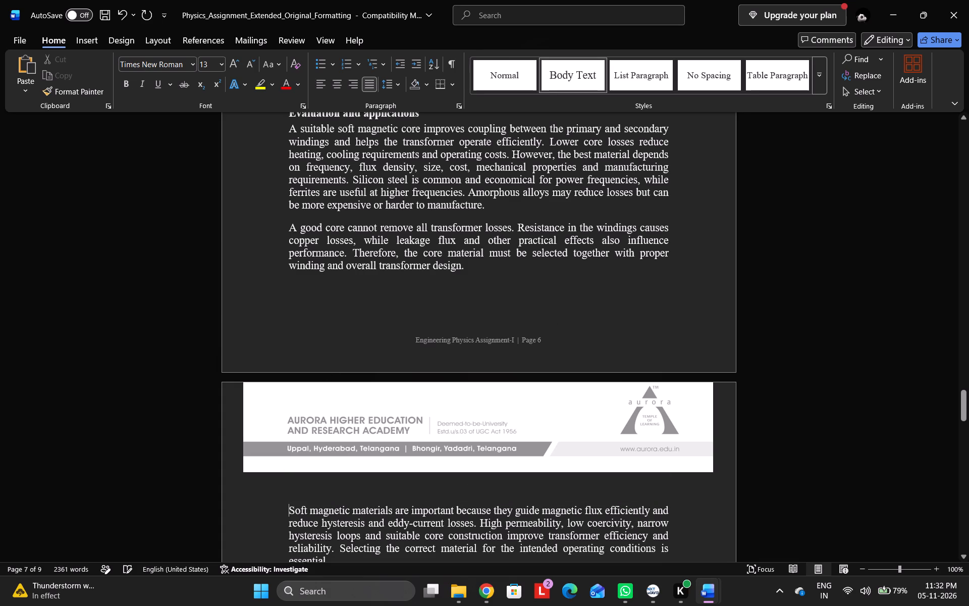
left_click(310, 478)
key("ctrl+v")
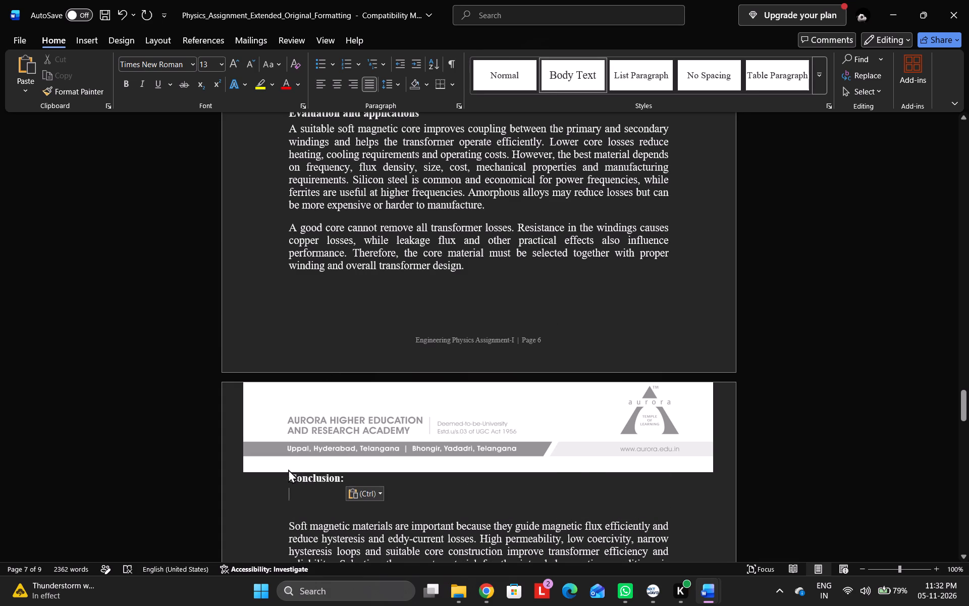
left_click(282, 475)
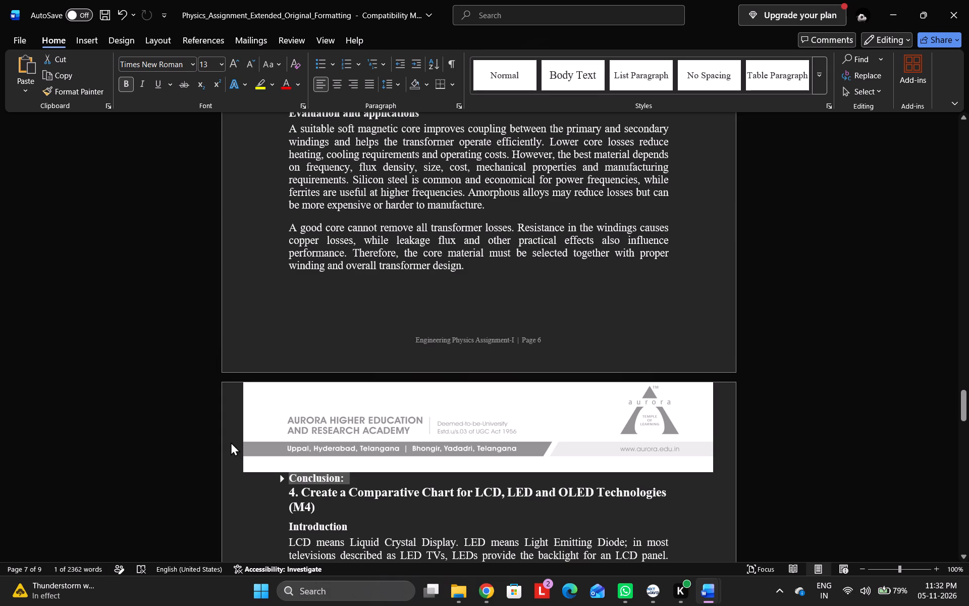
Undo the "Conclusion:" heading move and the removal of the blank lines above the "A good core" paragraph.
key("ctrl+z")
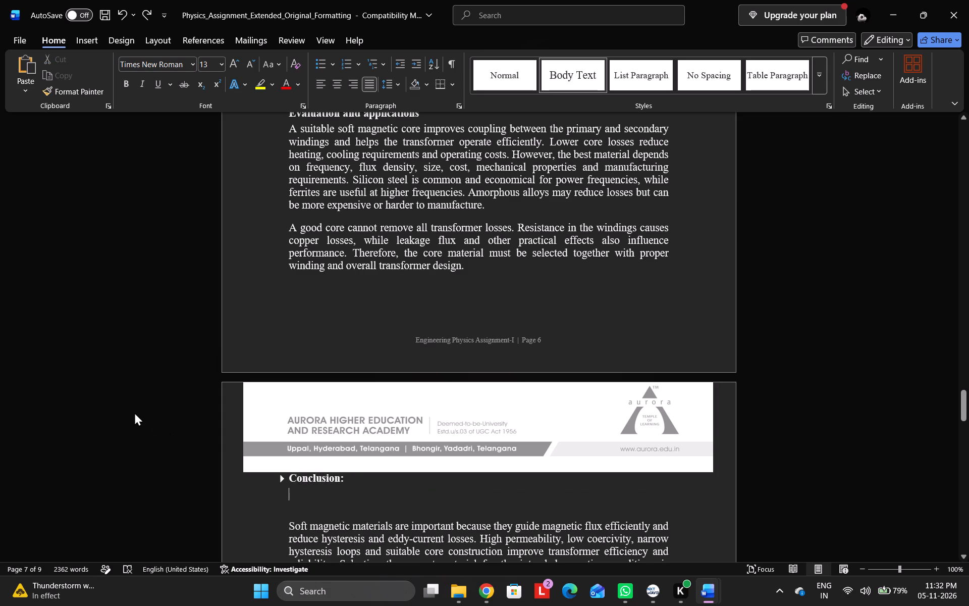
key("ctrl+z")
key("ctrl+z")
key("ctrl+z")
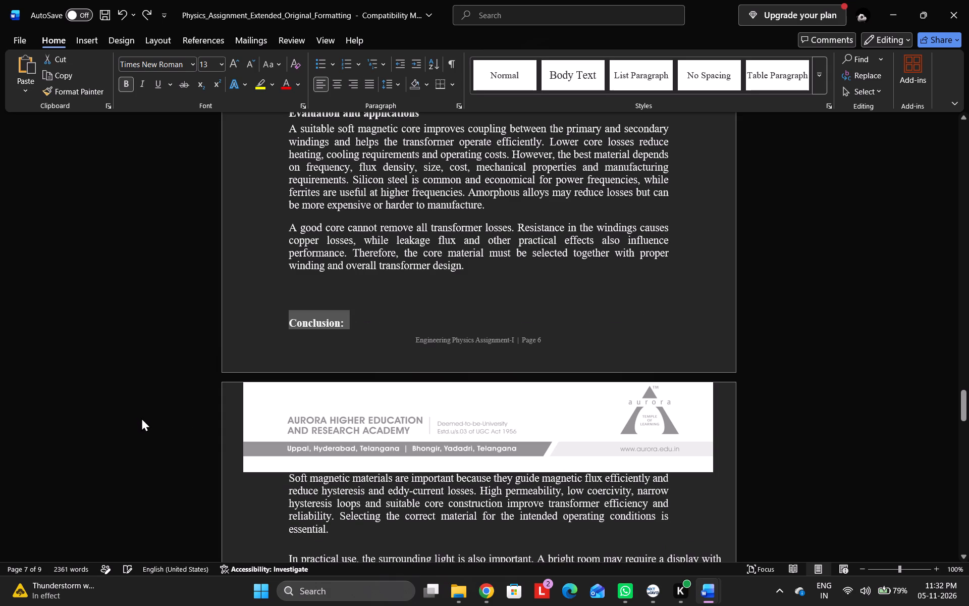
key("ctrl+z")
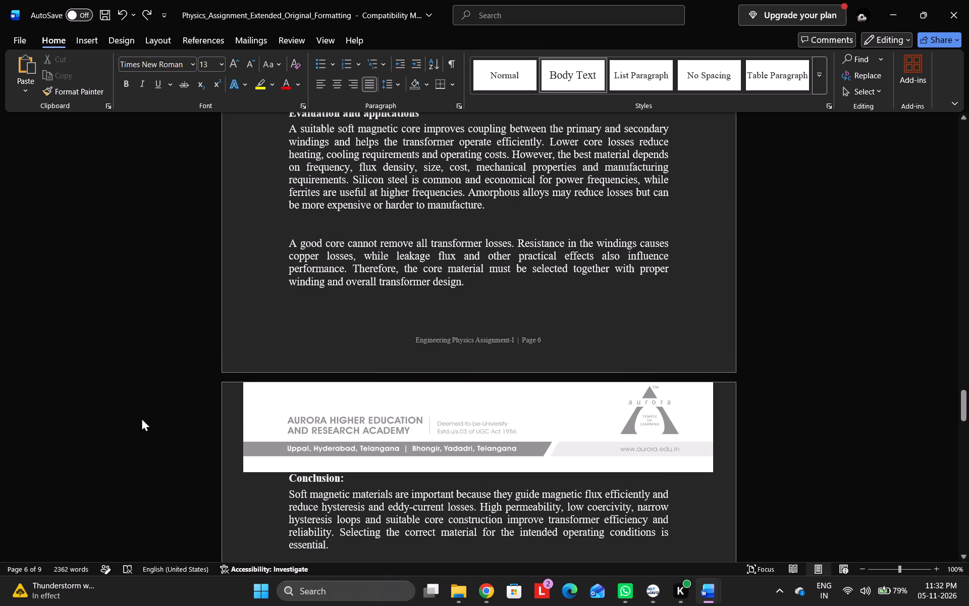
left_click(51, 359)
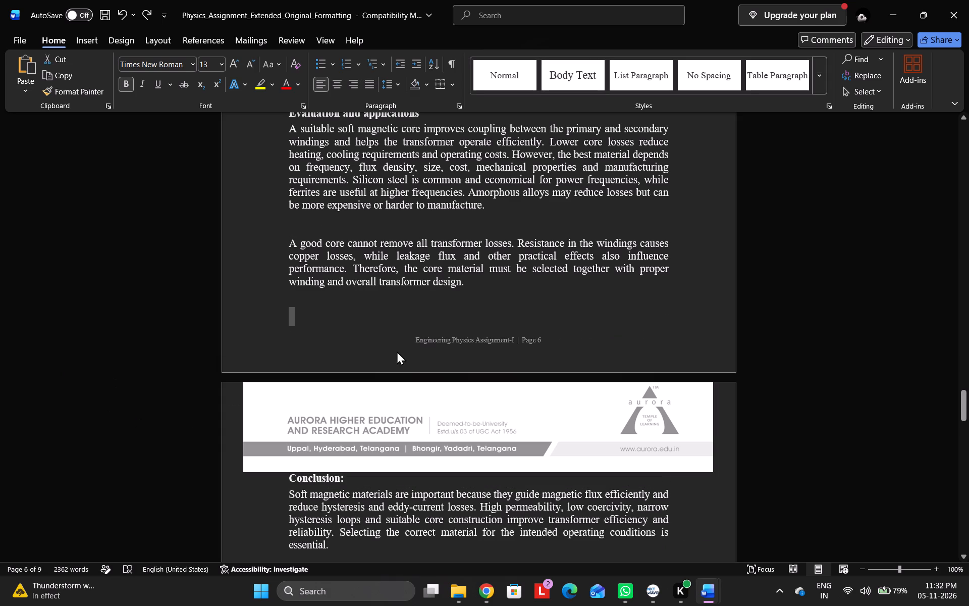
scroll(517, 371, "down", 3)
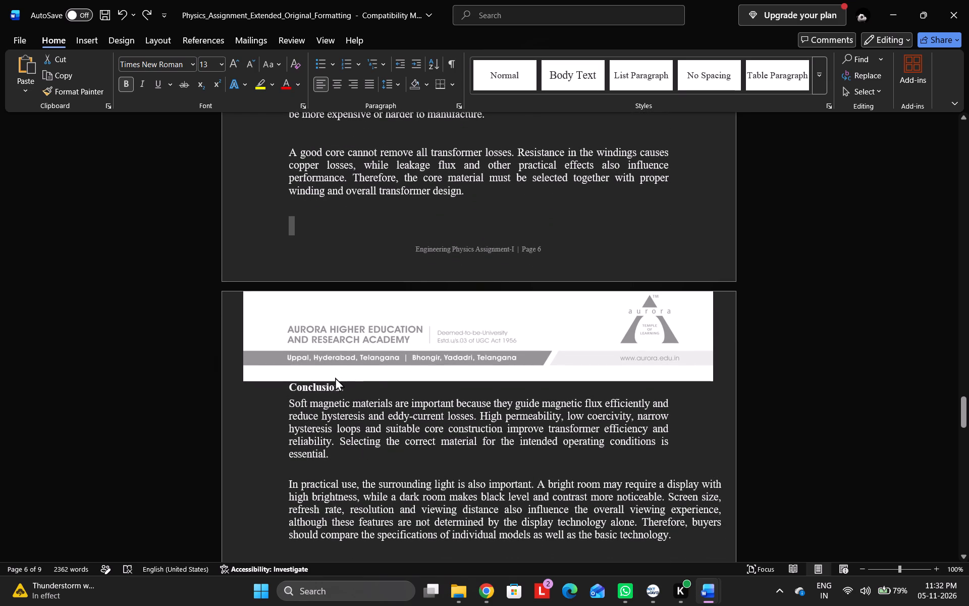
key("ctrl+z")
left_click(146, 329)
Review the layout backwards from page 7 to the start of page 3, checking headings, spacing and paragraph alignment.
scroll(471, 257, "down", 1)
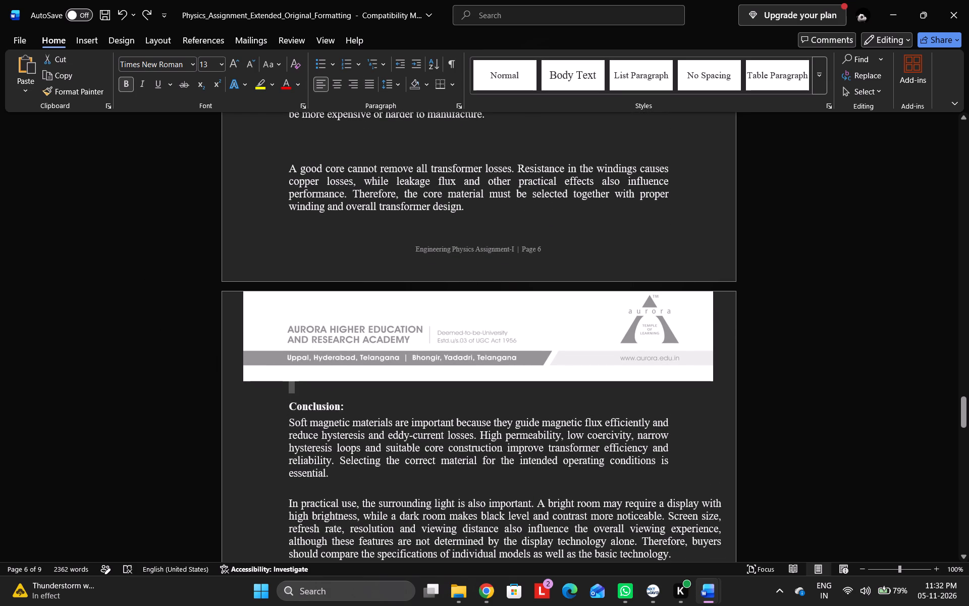
scroll(470, 258, "down", 3)
scroll(463, 272, "up", 15)
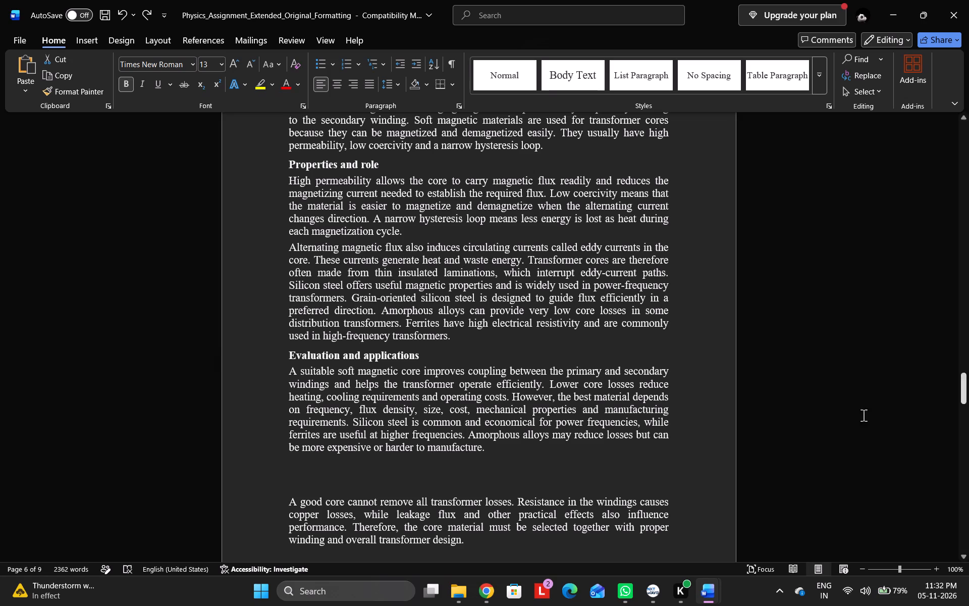
left_click_drag(0, 355, 43, 536)
scroll(647, 369, "up", 5)
scroll(514, 390, "up", 6)
scroll(497, 430, "up", 3)
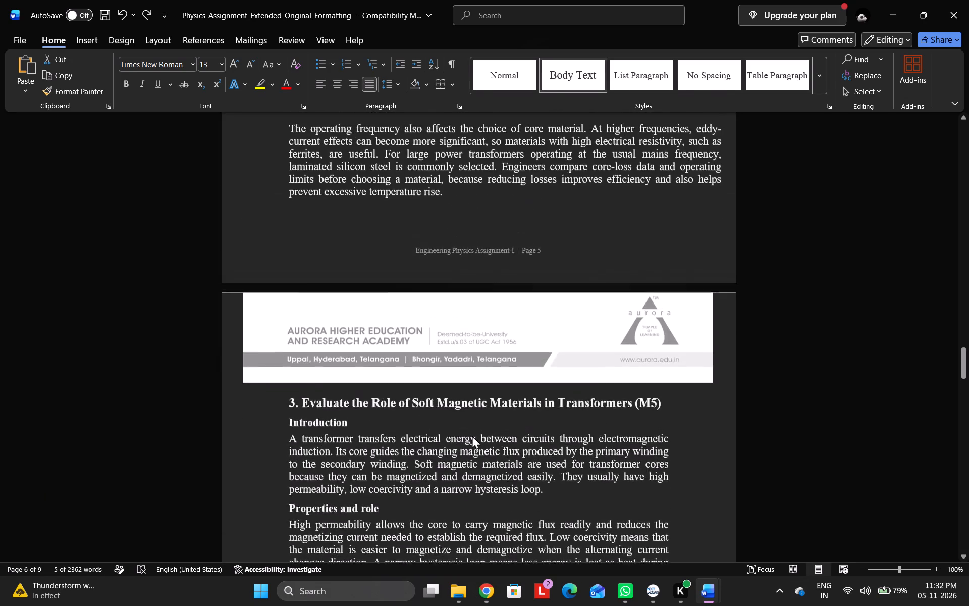
scroll(472, 435, "up", 8)
scroll(346, 349, "up", 6)
scroll(458, 410, "up", 5)
scroll(531, 417, "up", 6)
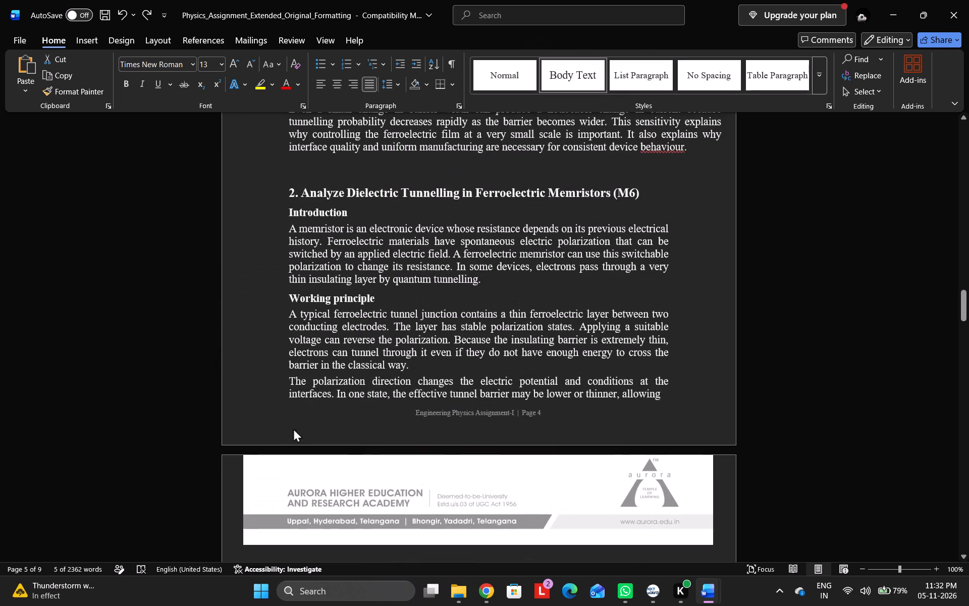
scroll(339, 408, "up", 4)
scroll(541, 402, "up", 3)
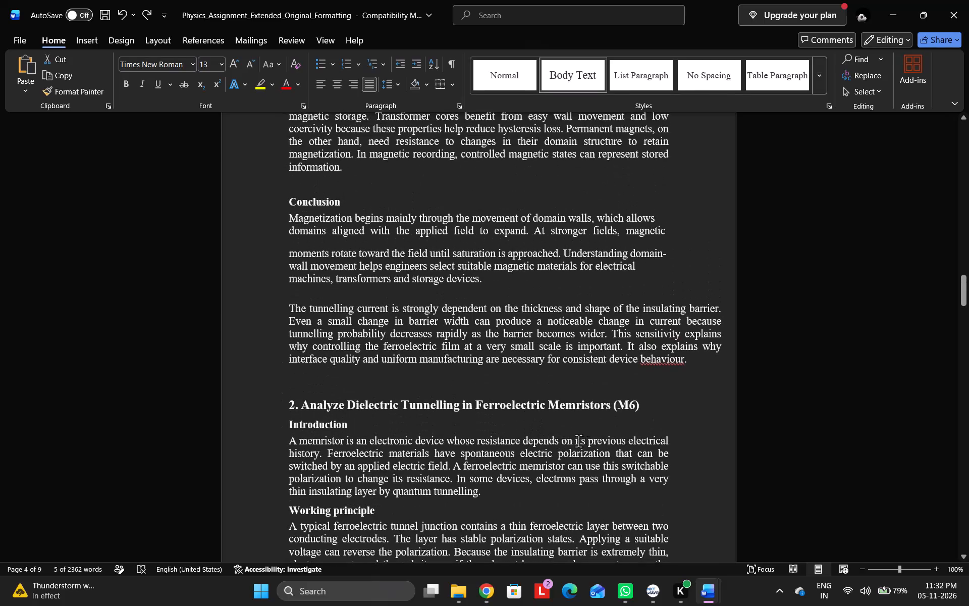
scroll(564, 429, "up", 13)
scroll(505, 437, "up", 12)
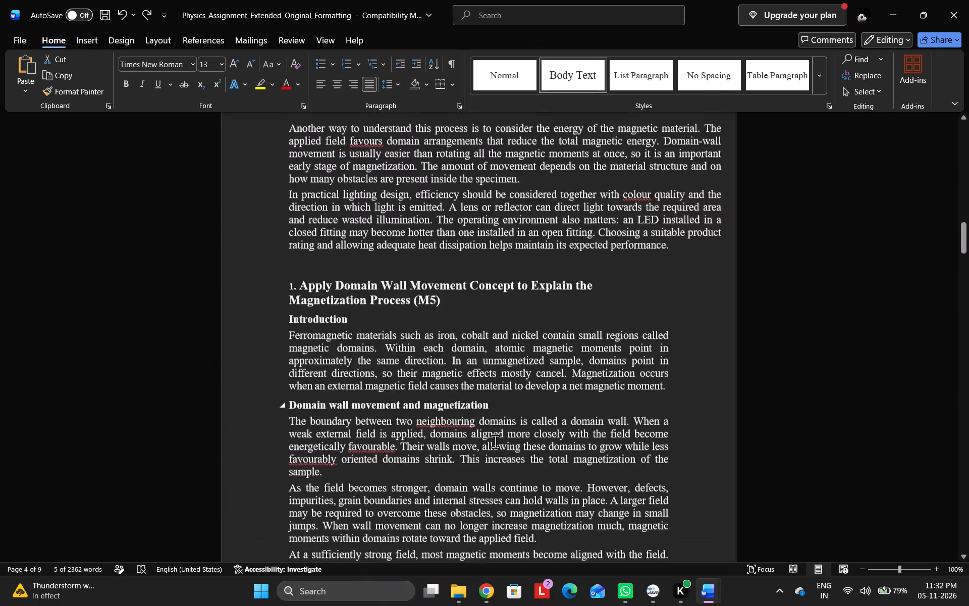
scroll(484, 446, "up", 7)
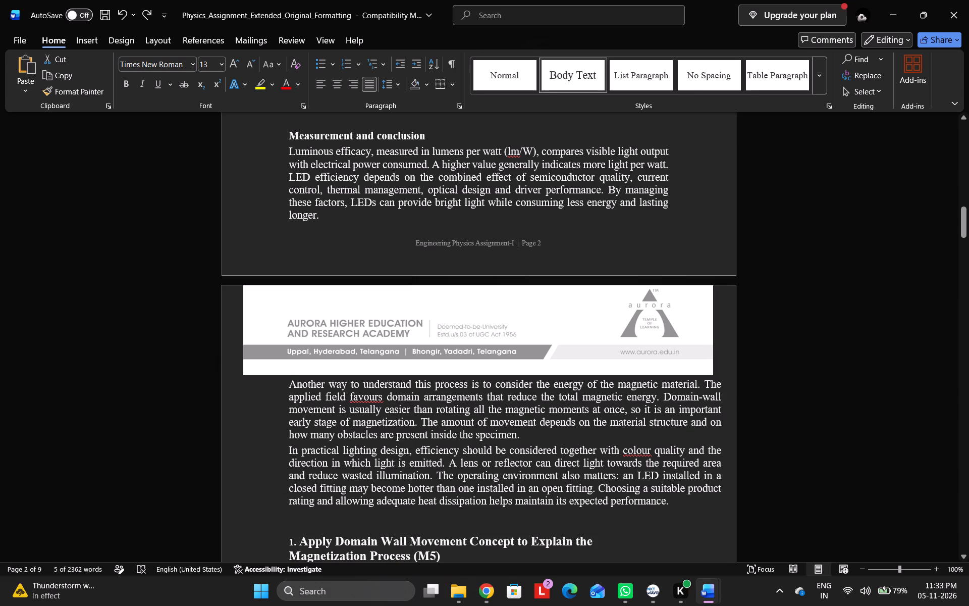
Insert a blank line before the paragraph "Another way to understand this process" at the top of page 3.
left_click(287, 385)
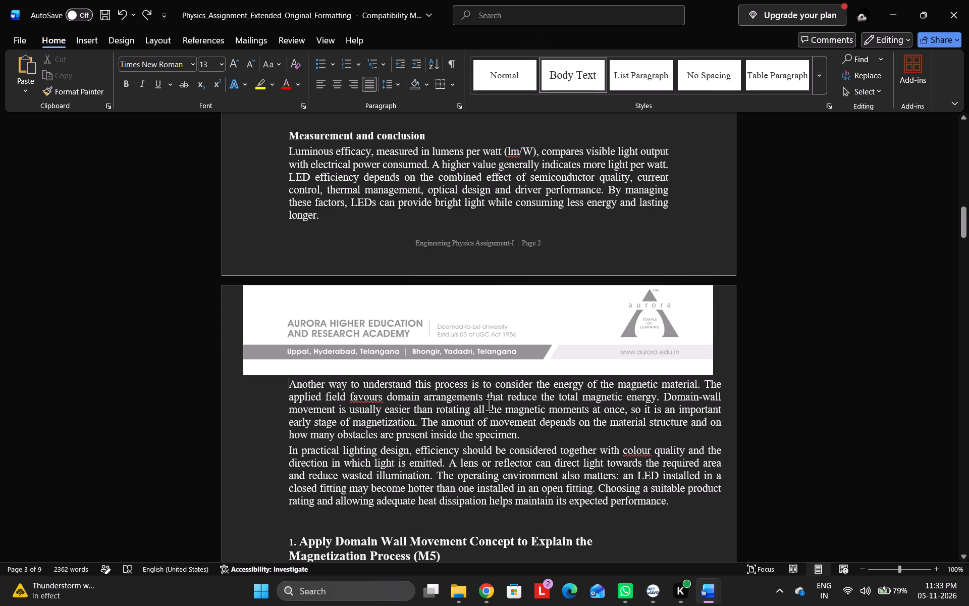
key("Return")
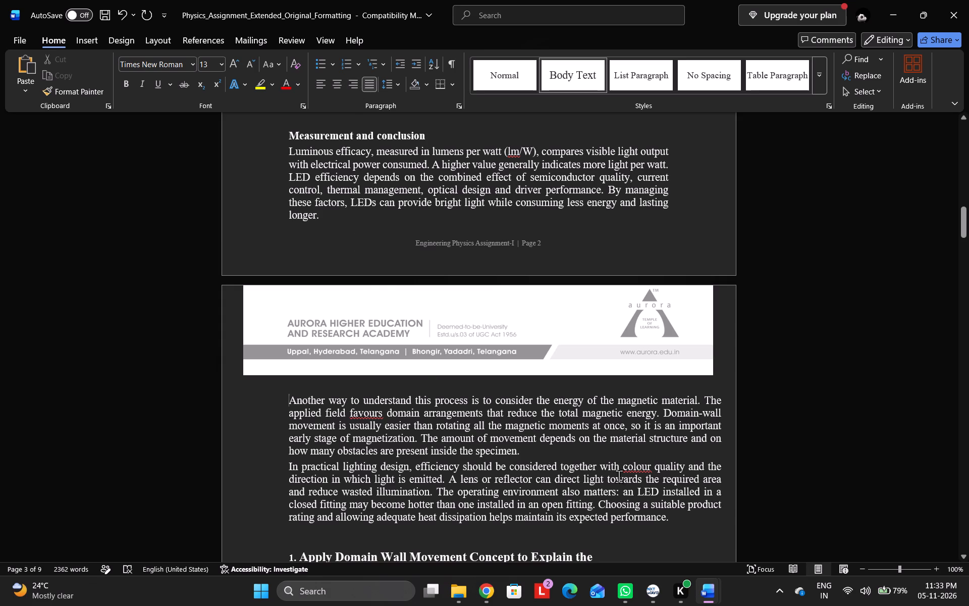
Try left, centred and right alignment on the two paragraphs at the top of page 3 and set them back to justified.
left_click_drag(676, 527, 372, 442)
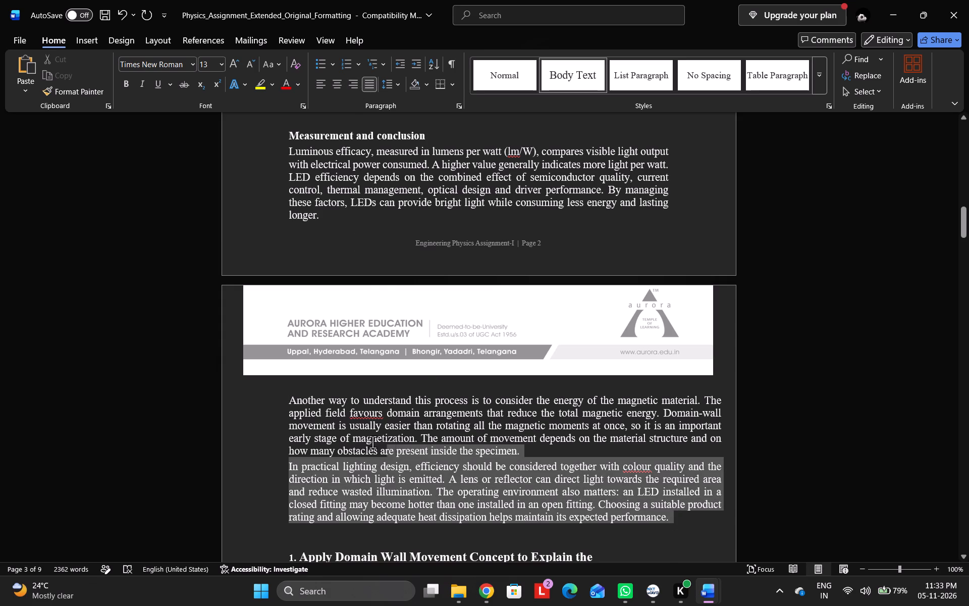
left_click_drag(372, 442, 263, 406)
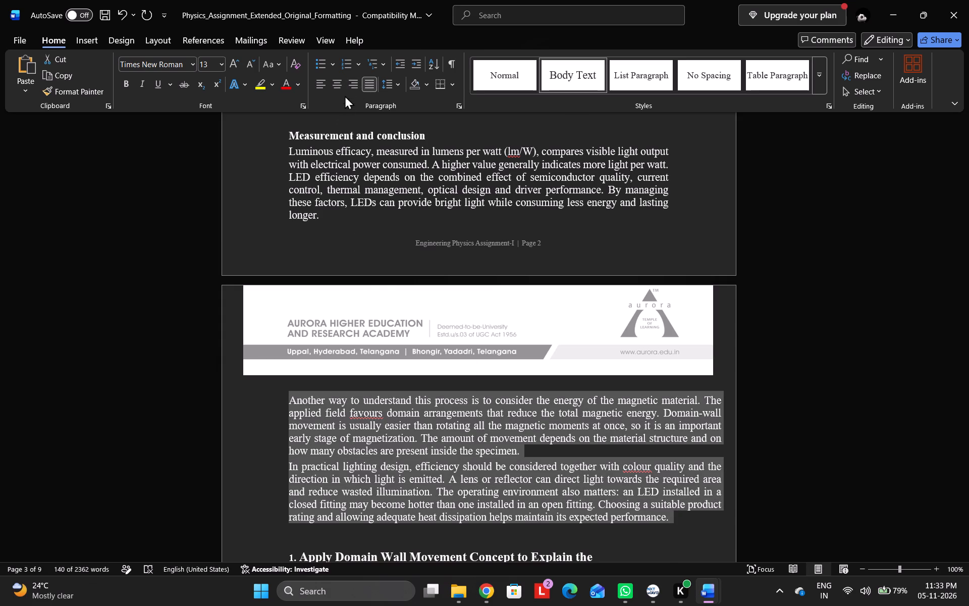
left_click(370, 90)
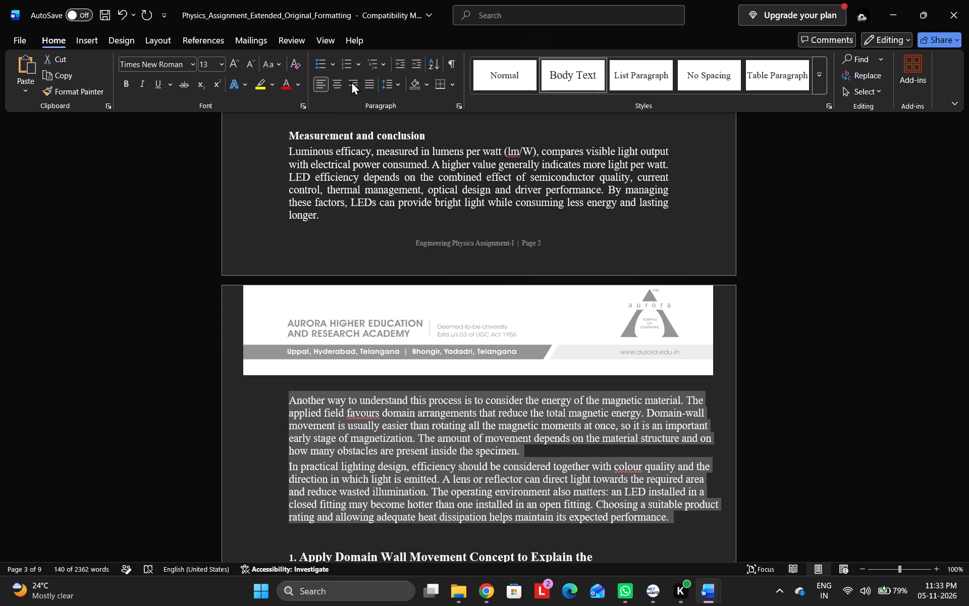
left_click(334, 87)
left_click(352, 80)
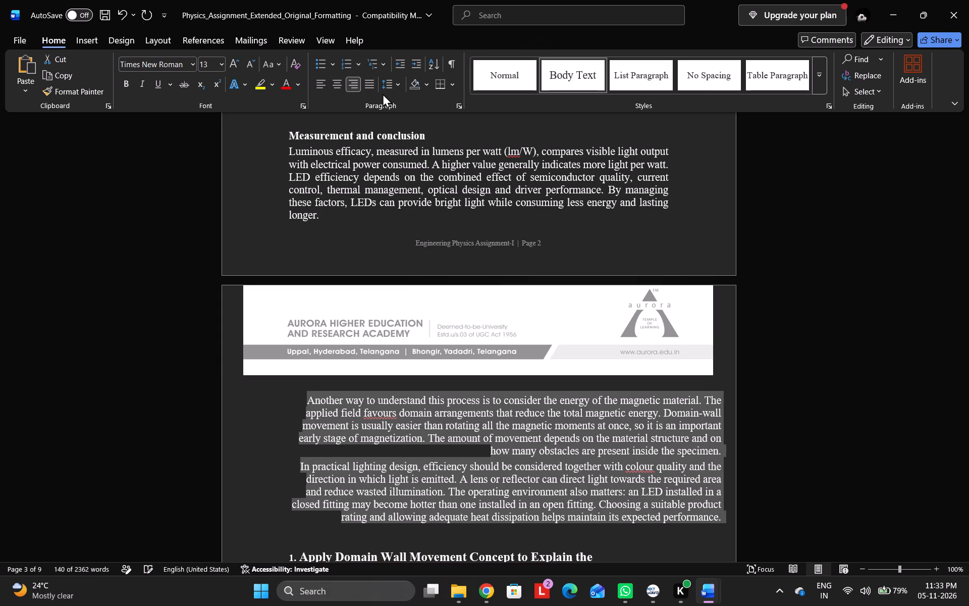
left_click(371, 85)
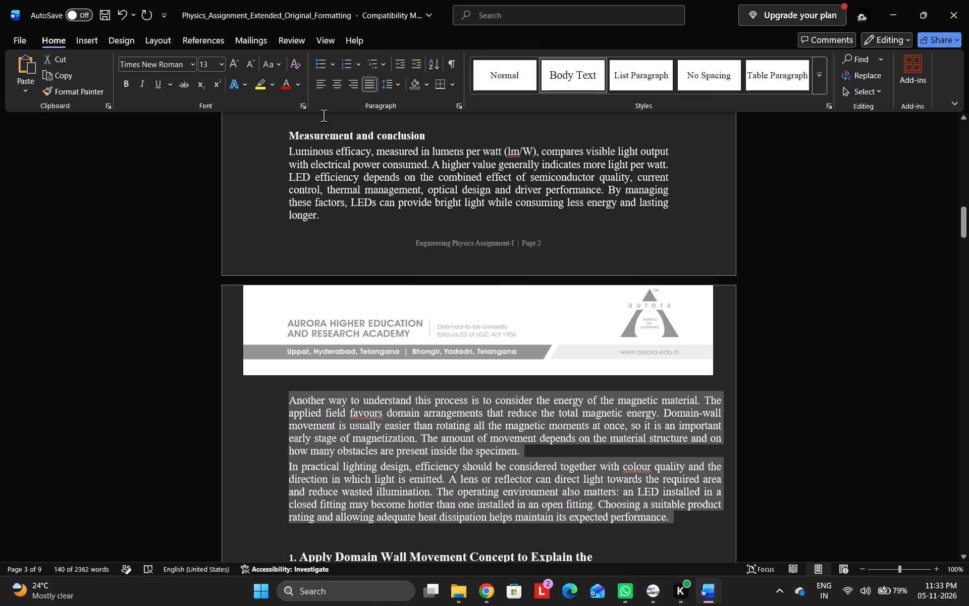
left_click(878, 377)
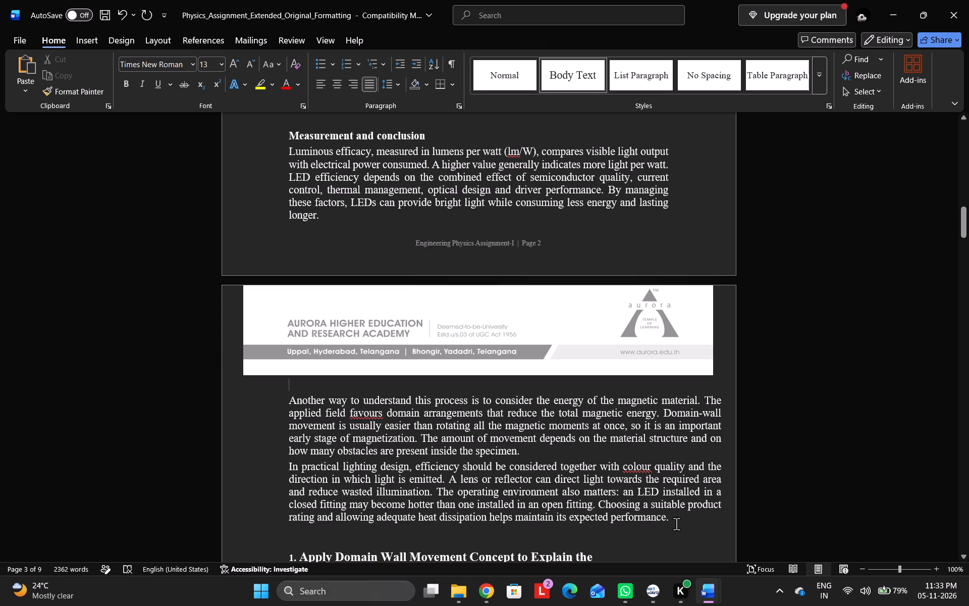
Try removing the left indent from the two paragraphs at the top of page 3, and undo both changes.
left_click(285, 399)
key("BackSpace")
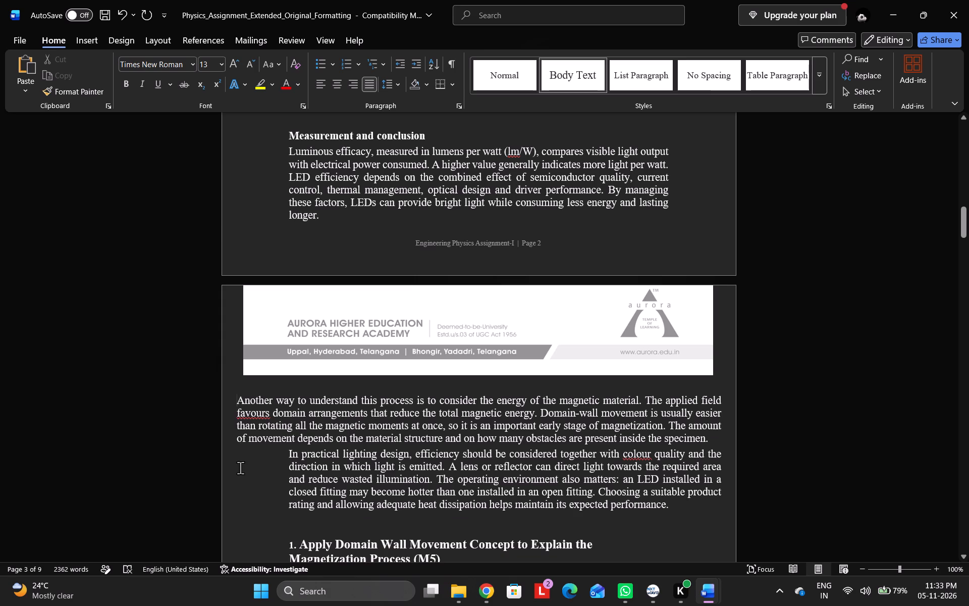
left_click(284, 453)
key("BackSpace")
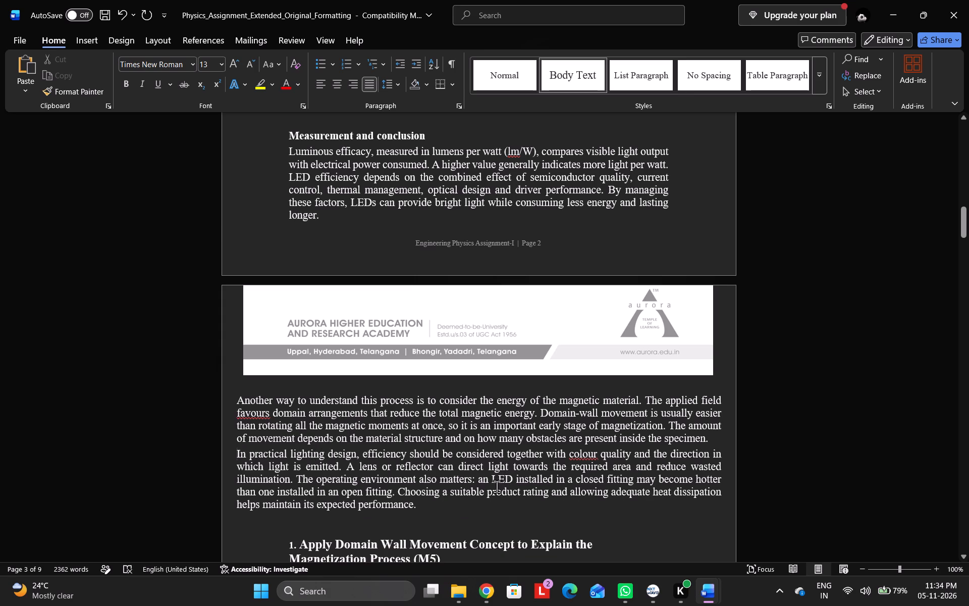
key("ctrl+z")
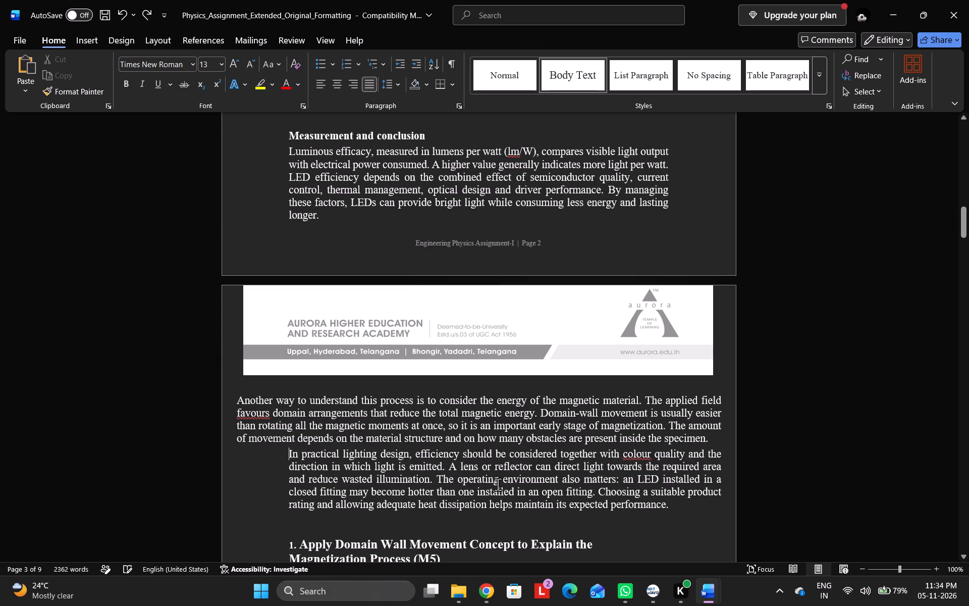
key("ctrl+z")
Break the "Another way to understand" paragraph into separate lines after "magnetic material.", "magnetic energy.", "at once,", "amount of movement" and "inside the".
scroll(615, 537, "down", 1)
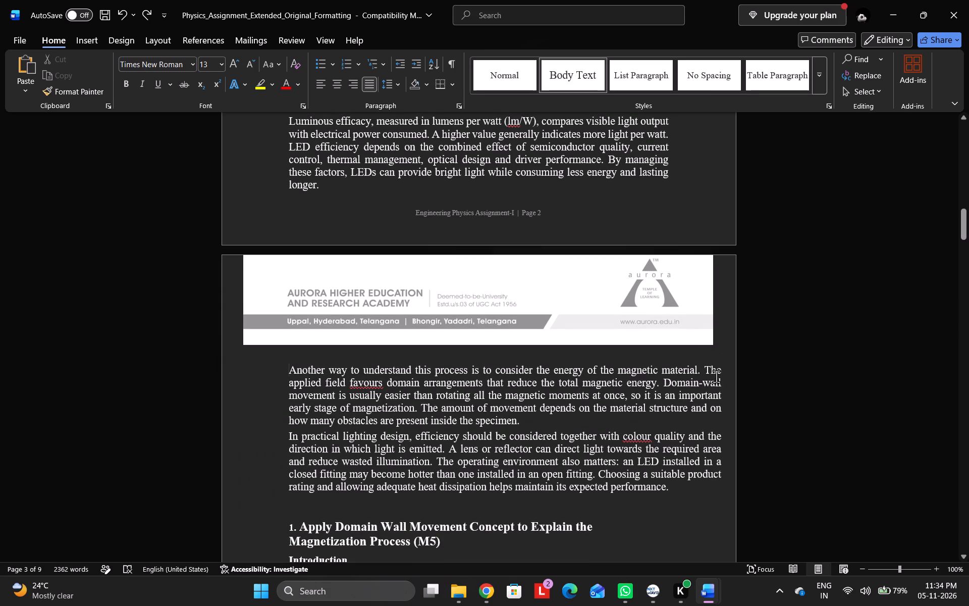
left_click(703, 366)
key("Return")
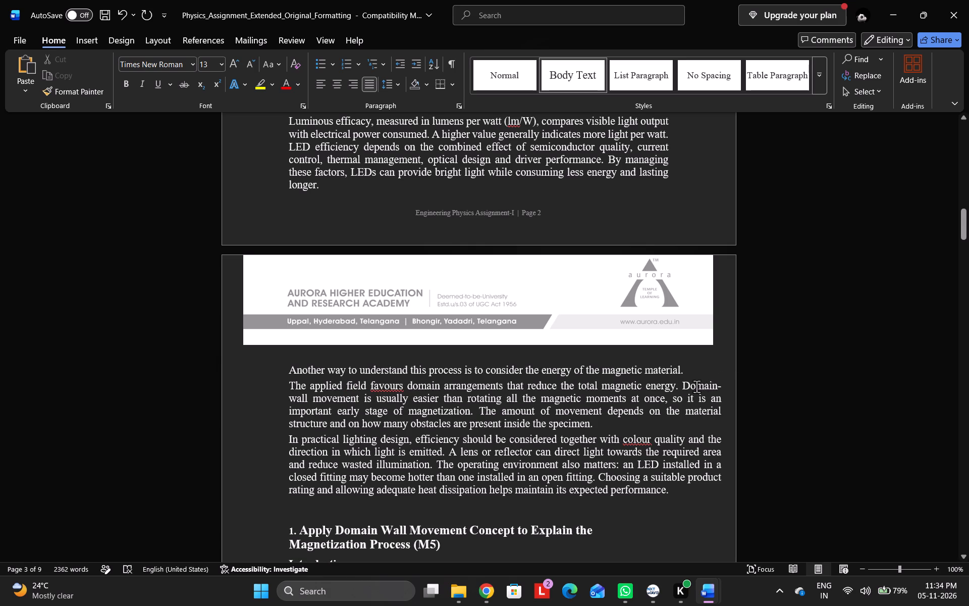
left_click(681, 385)
key("Return")
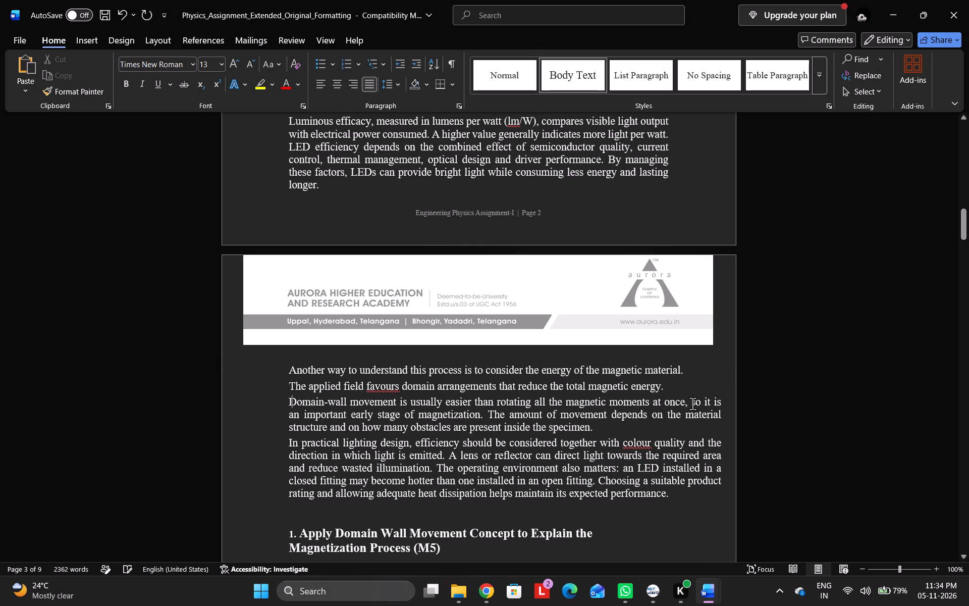
left_click(689, 403)
key("Return")
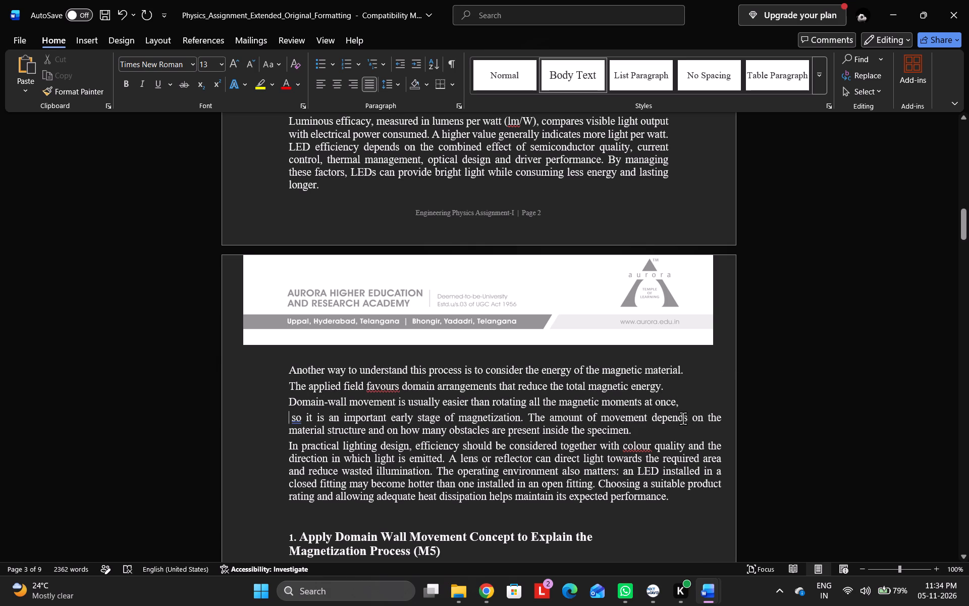
left_click(654, 419)
key("Return")
left_click(655, 435)
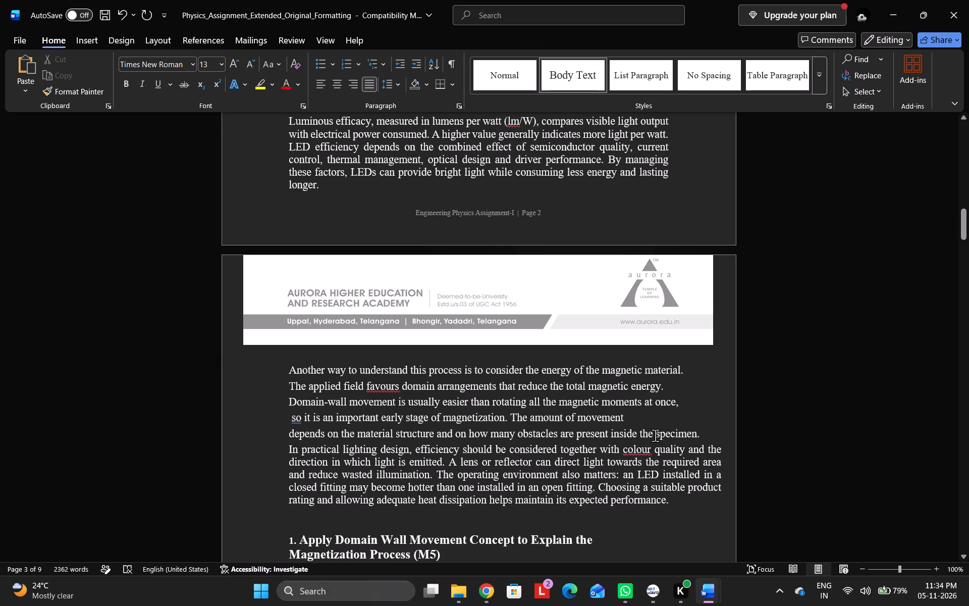
key("Return")
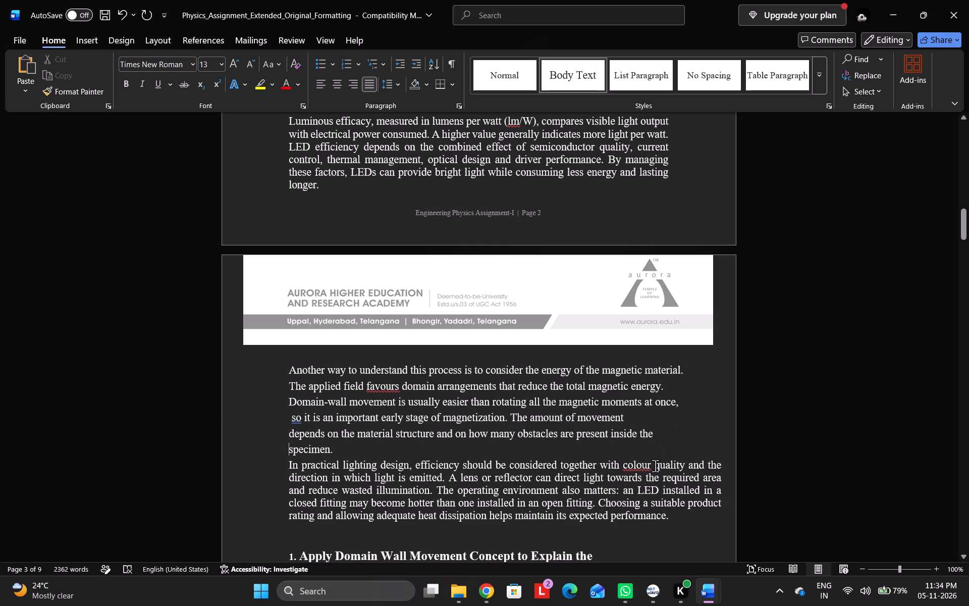
Break the "In practical lighting design" paragraph into separate lines after "colour", "direct light", "The operating", "may become" and "product rating".
left_click(655, 466)
key("Return")
left_click(669, 478)
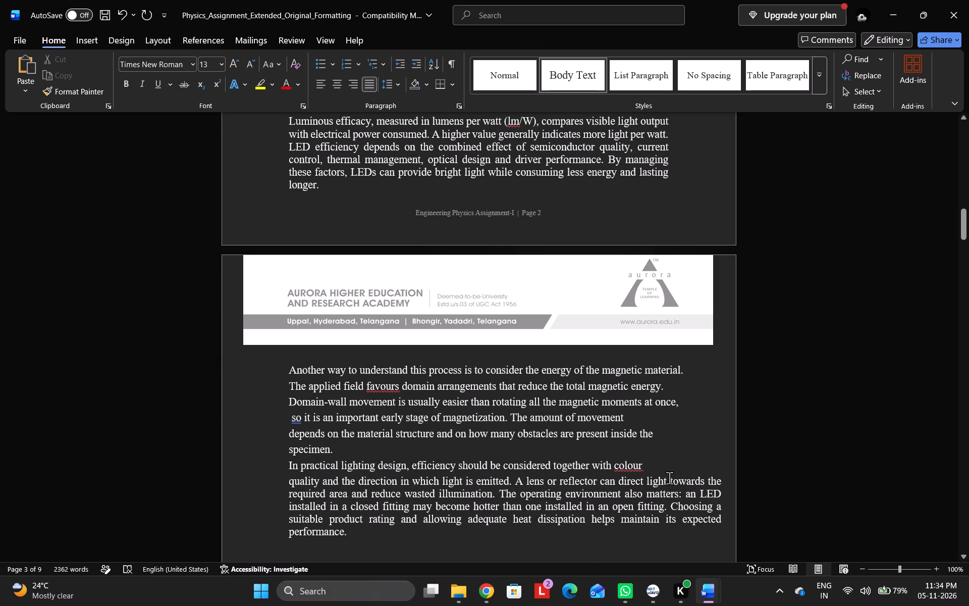
key("Return")
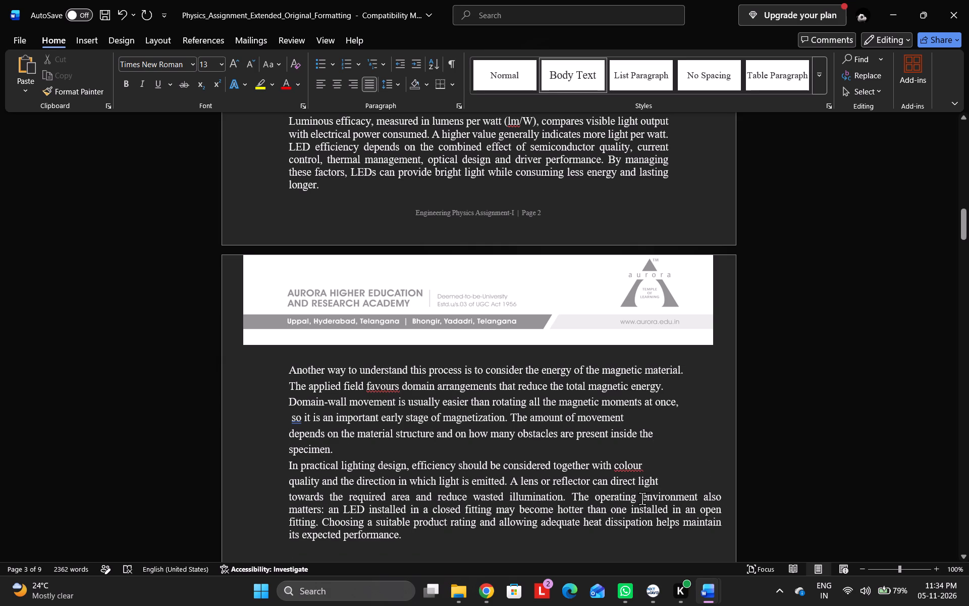
left_click(640, 497)
key("Return")
left_click(648, 510)
key("Return")
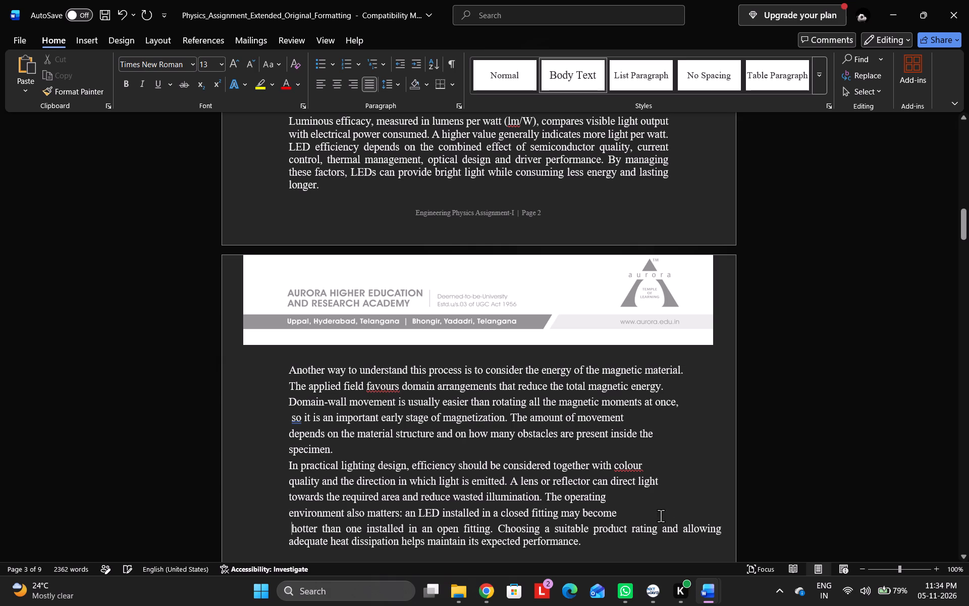
left_click(658, 529)
key("Return")
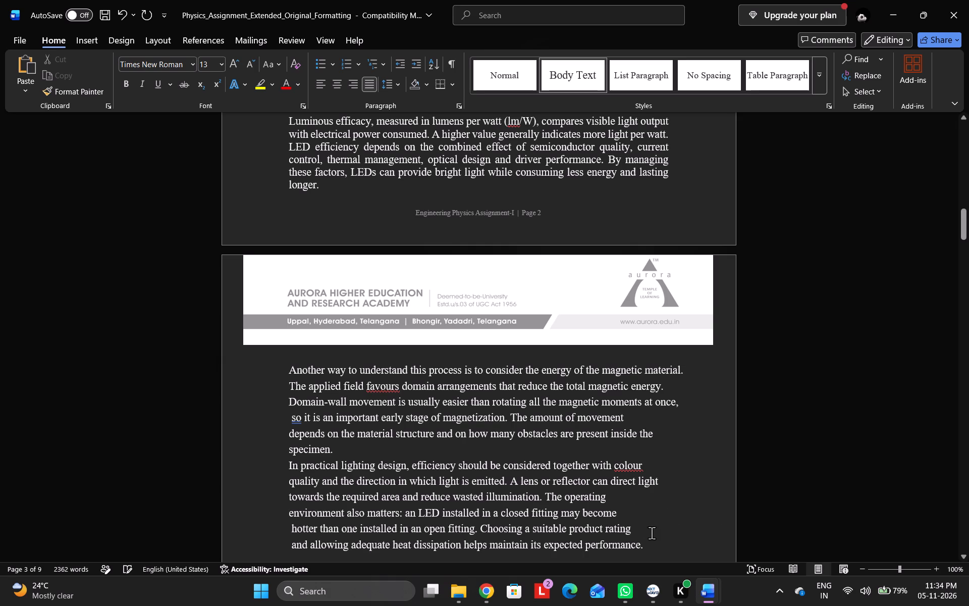
Change all the broken-up lines of the two paragraphs at the top of page 3 from justified to left alignment.
scroll(643, 523, "down", 5)
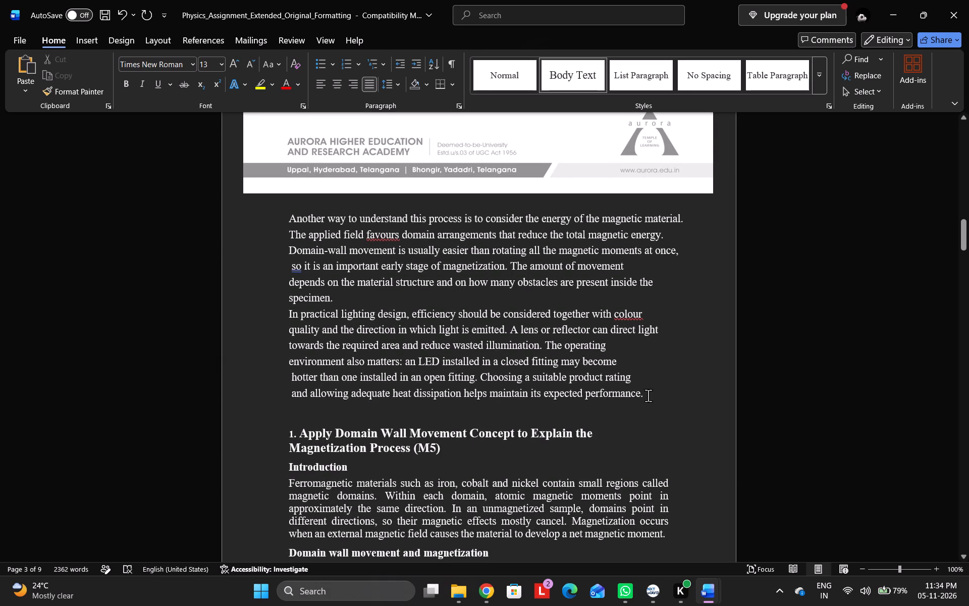
left_click_drag(648, 390, 305, 215)
left_click(368, 82)
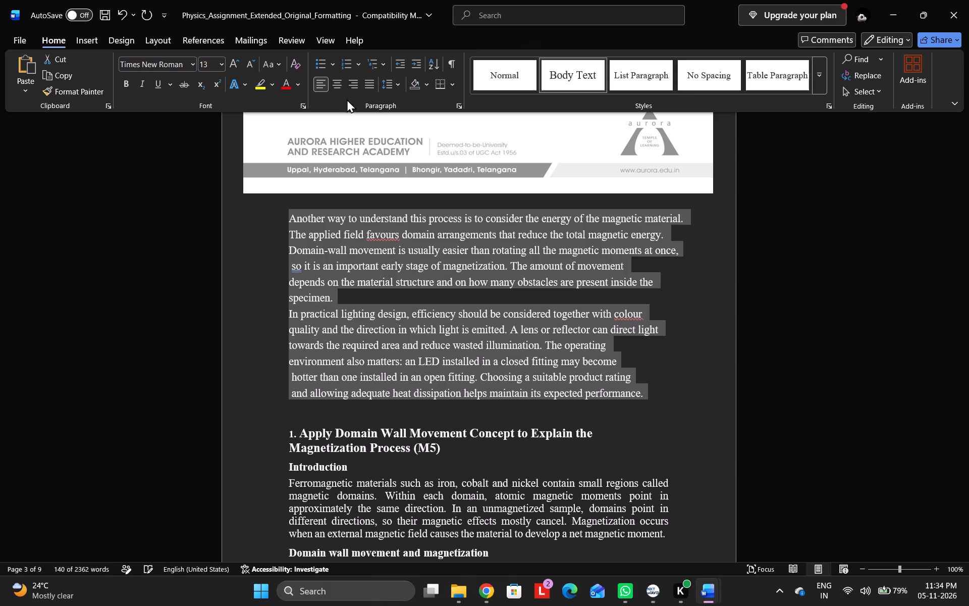
left_click(96, 309)
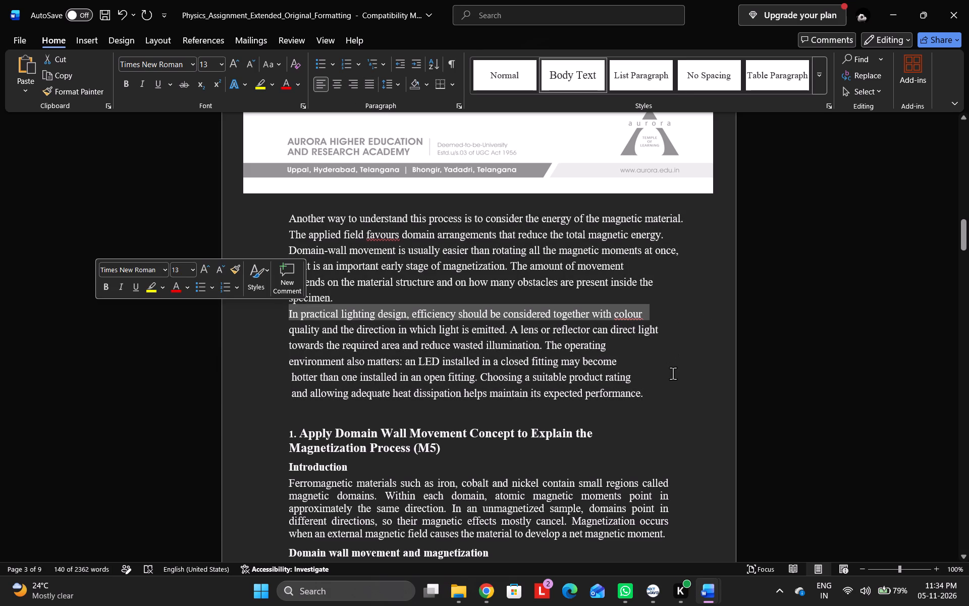
Set the line spacing of the "quality and the direction in which light is emitted" line to 1.15.
left_click(932, 331)
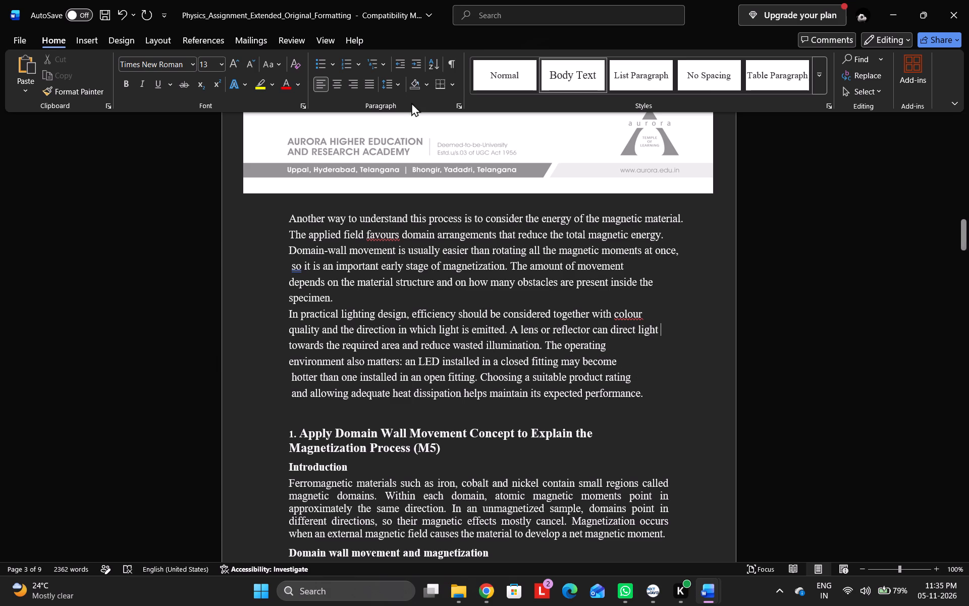
left_click(381, 86)
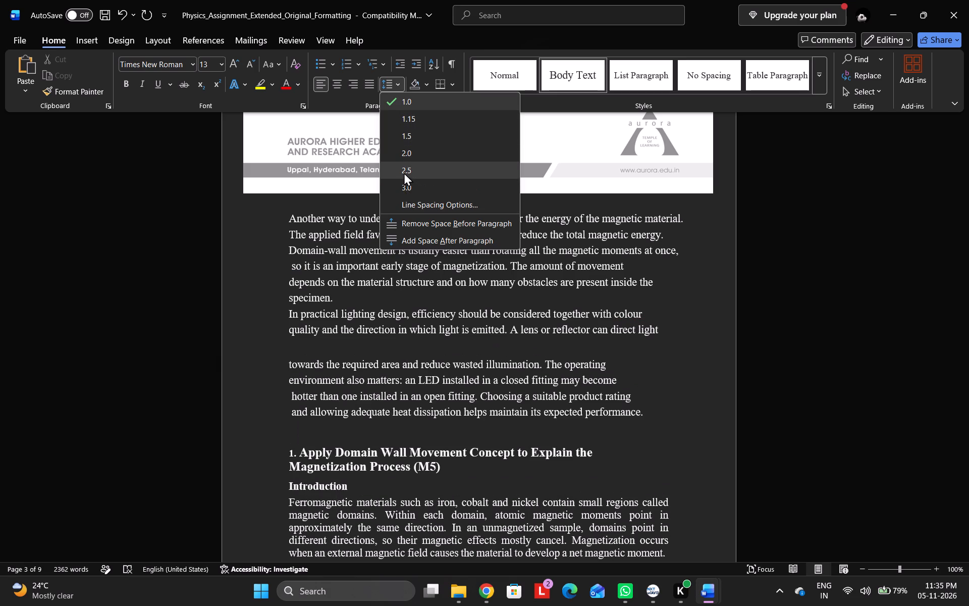
left_click(411, 122)
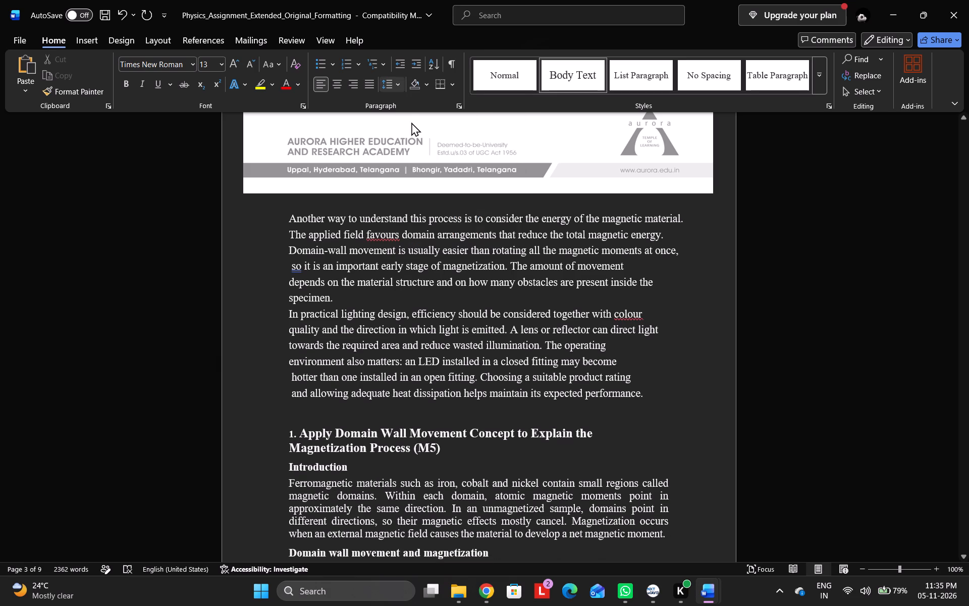
left_click(142, 298)
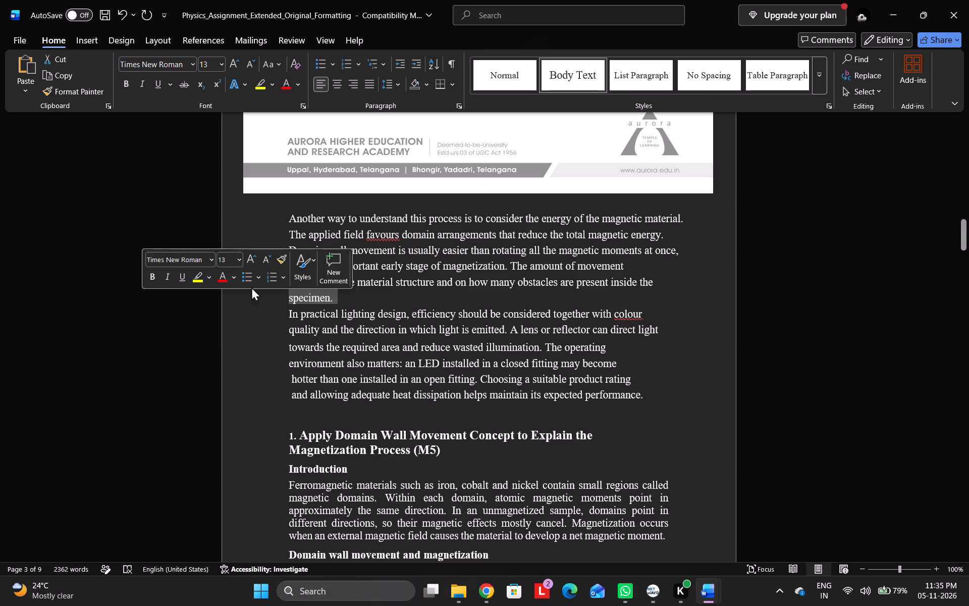
Move the word "environment" up to the line ending "The operating", so the following line starts with "also matters".
scroll(677, 358, "down", 1)
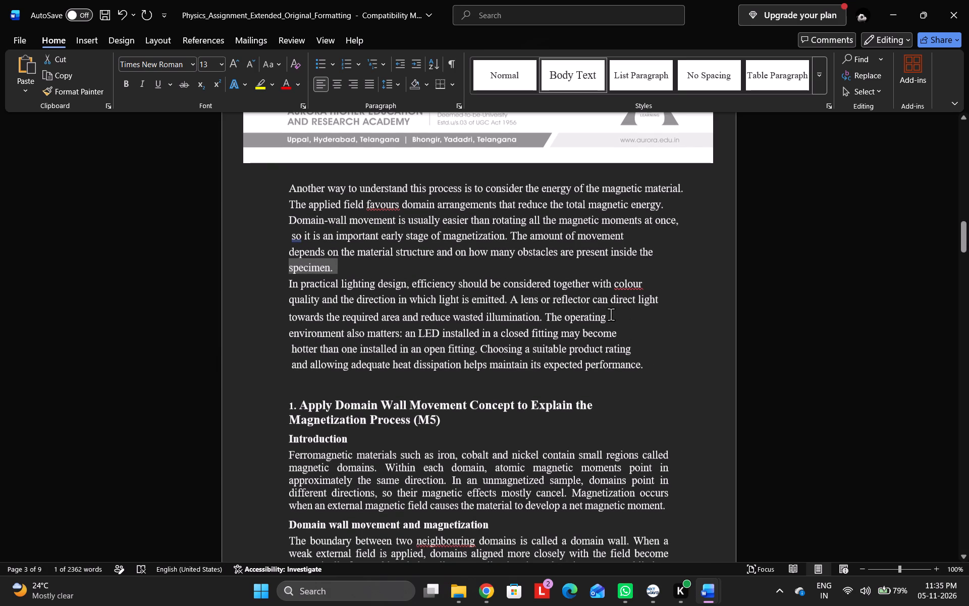
left_click(611, 314)
left_click(648, 321)
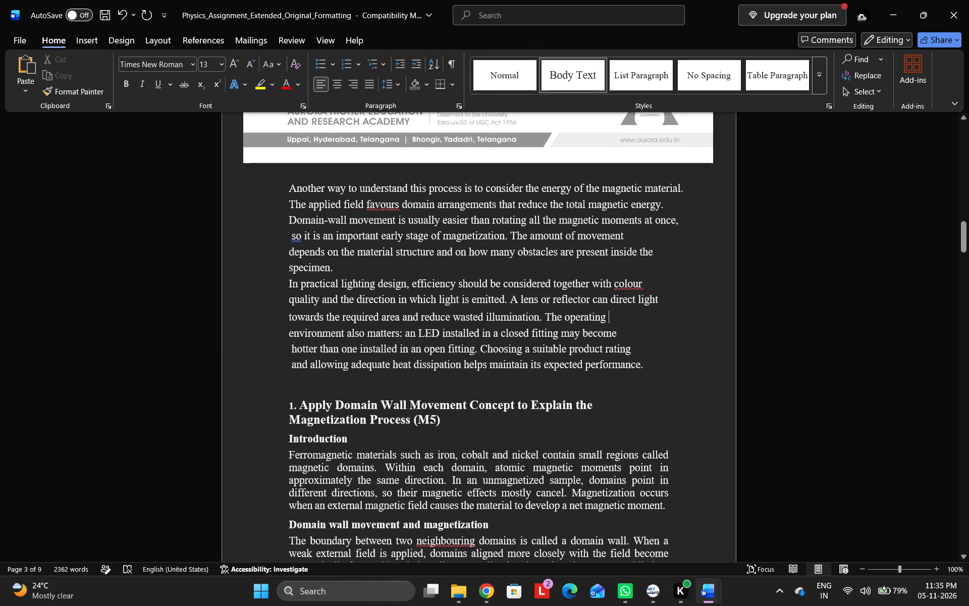
left_click(643, 321)
key("Right")
key("BackSpace")
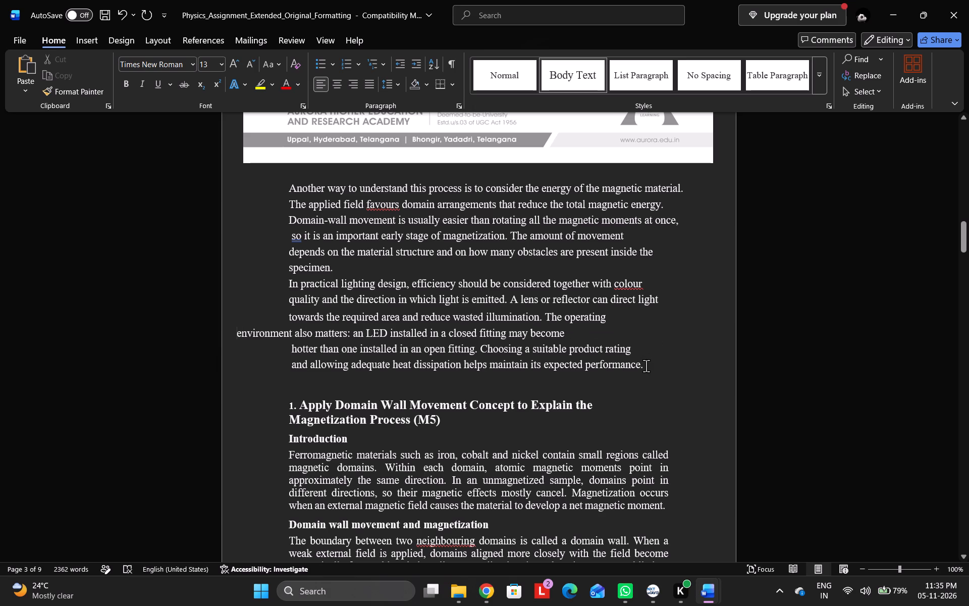
key("BackSpace")
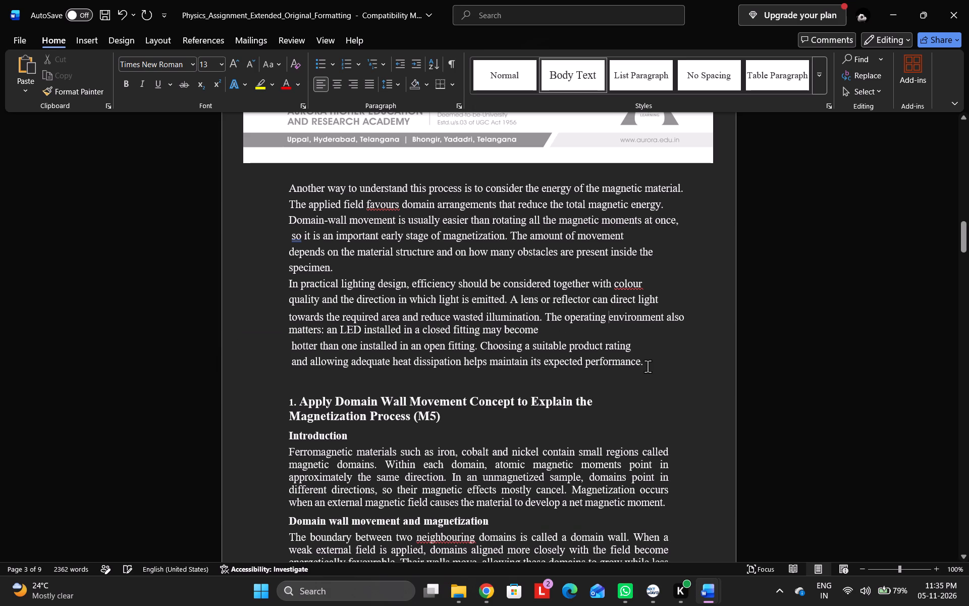
left_click(669, 319)
key("Return")
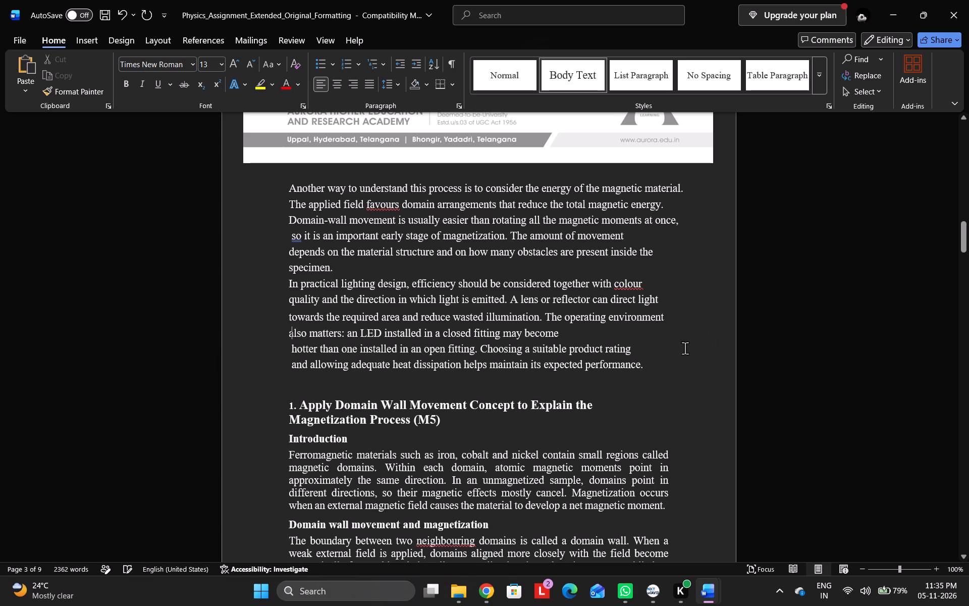
Join the "hotter than one" line to the line ending "may become", and break it before "in an open fitting".
left_click(568, 332)
left_click(289, 347)
key("BackSpace")
key("BackSpace")
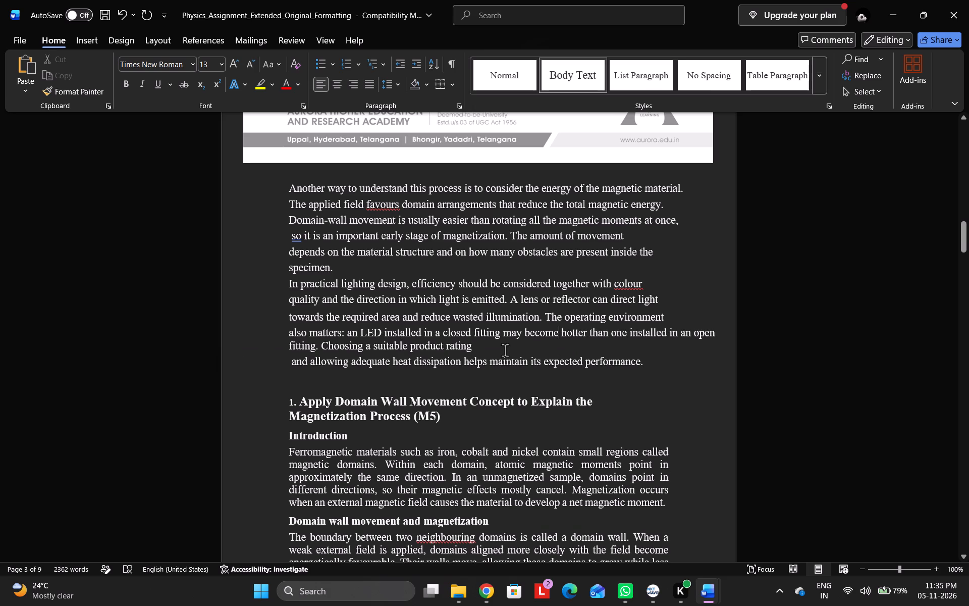
left_click(667, 331)
key("BackSpace")
left_click(728, 366)
key("Return")
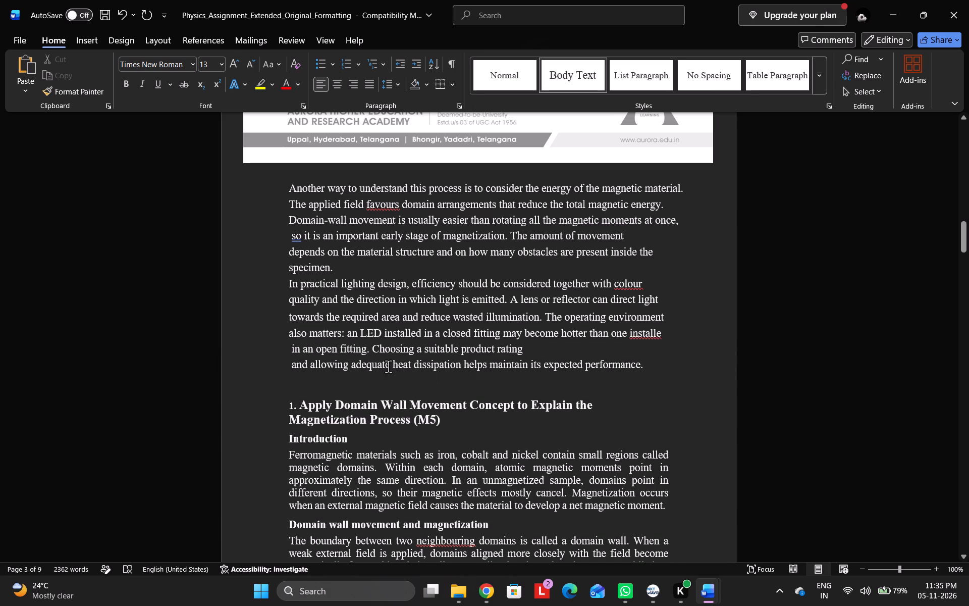
Join the "and allowing adequate" line to the line ending "product rating", and break it after "heat" so the last line starts with "dissipation".
left_click(285, 369)
key("Return")
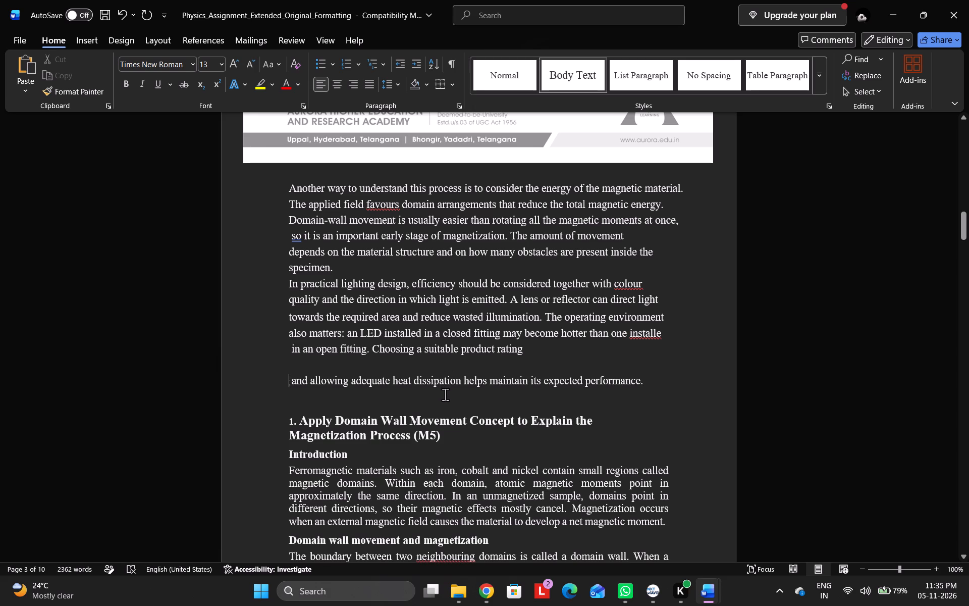
key("BackSpace")
key("BackSpace")
key("BackSpace")
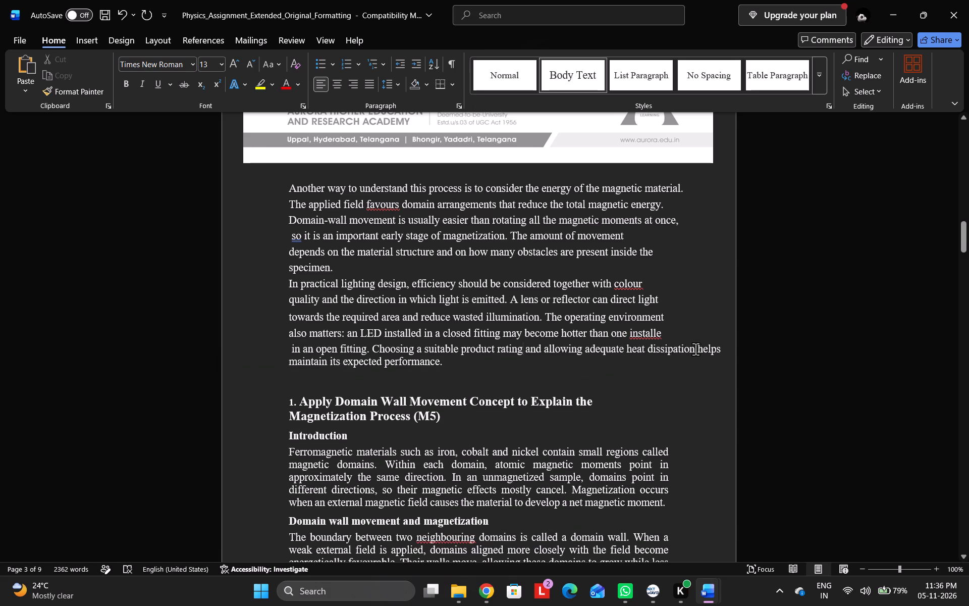
left_click(648, 346)
key("BackSpace")
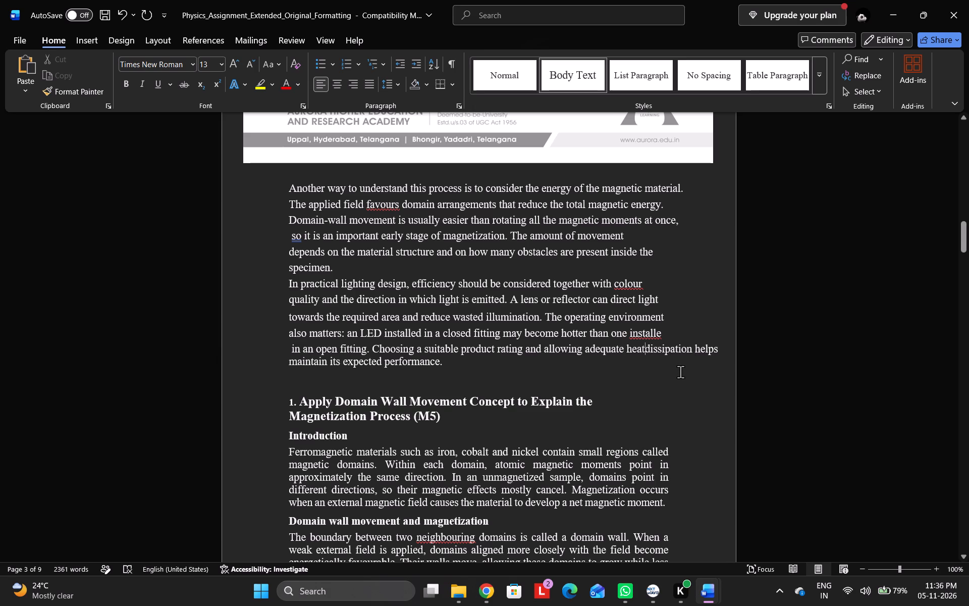
key("space")
key("Return")
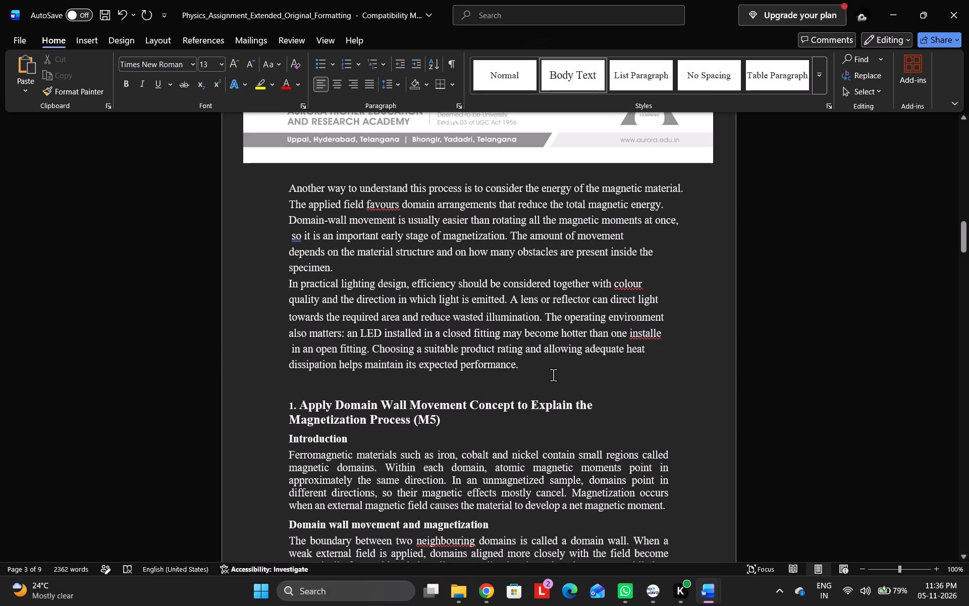
Justify all lines of the two paragraphs at the top of page 3.
scroll(446, 272, "up", 1)
left_click_drag(288, 218, 517, 409)
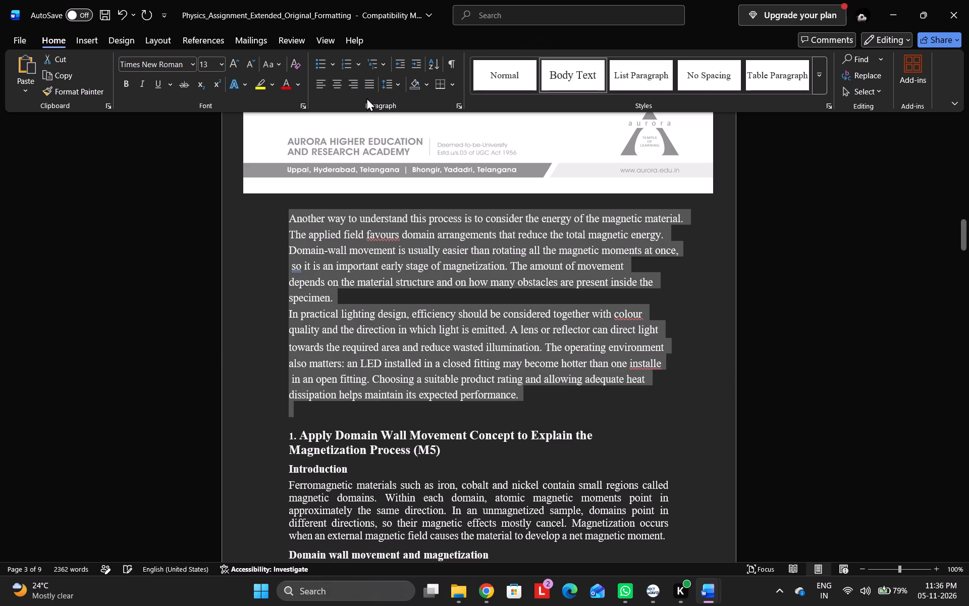
left_click(361, 85)
left_click(366, 87)
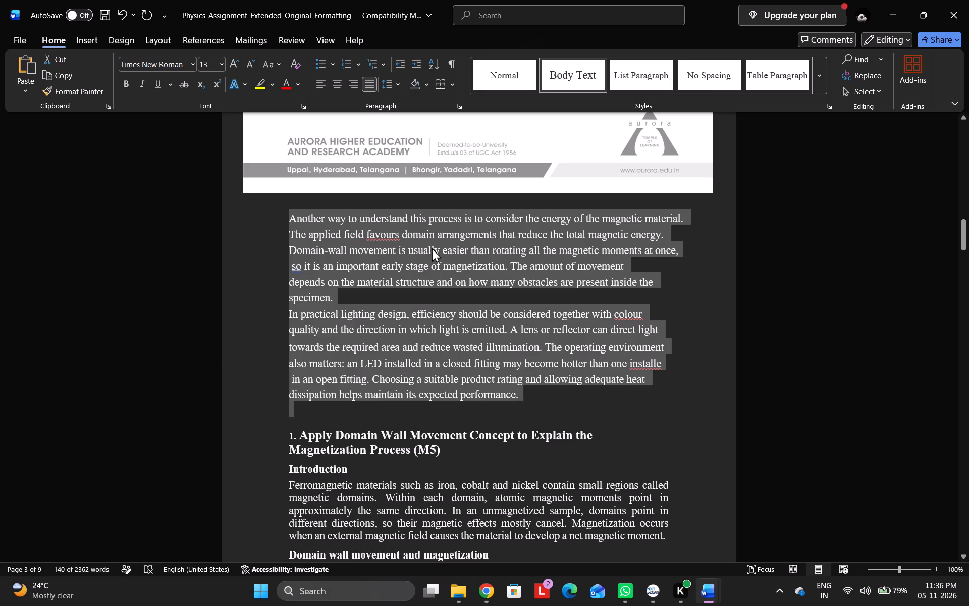
left_click(716, 304)
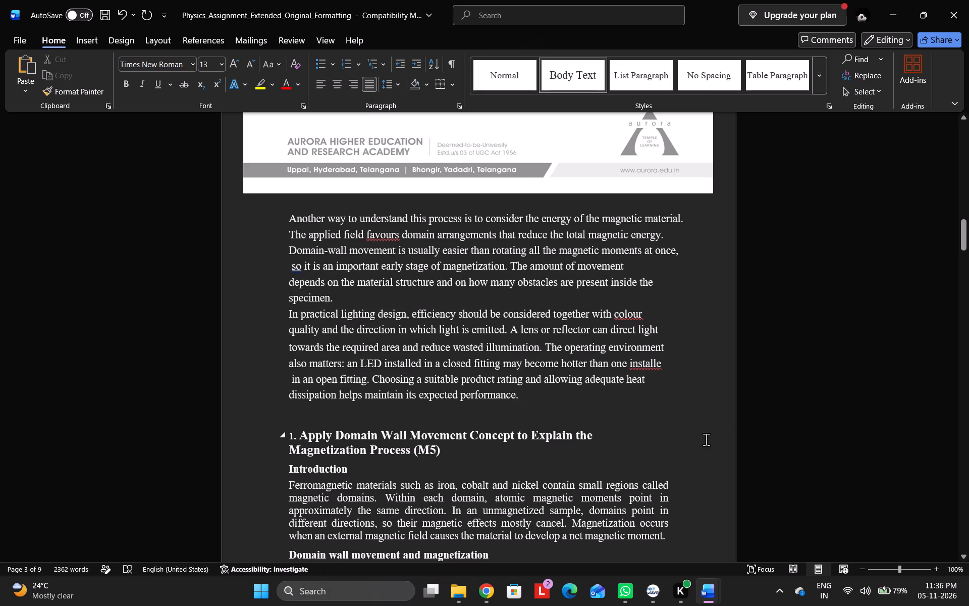
Compare the layout of the two paragraphs at the top of page 3 with the surrounding body text on pages 2 and 3.
scroll(674, 428, "down", 3)
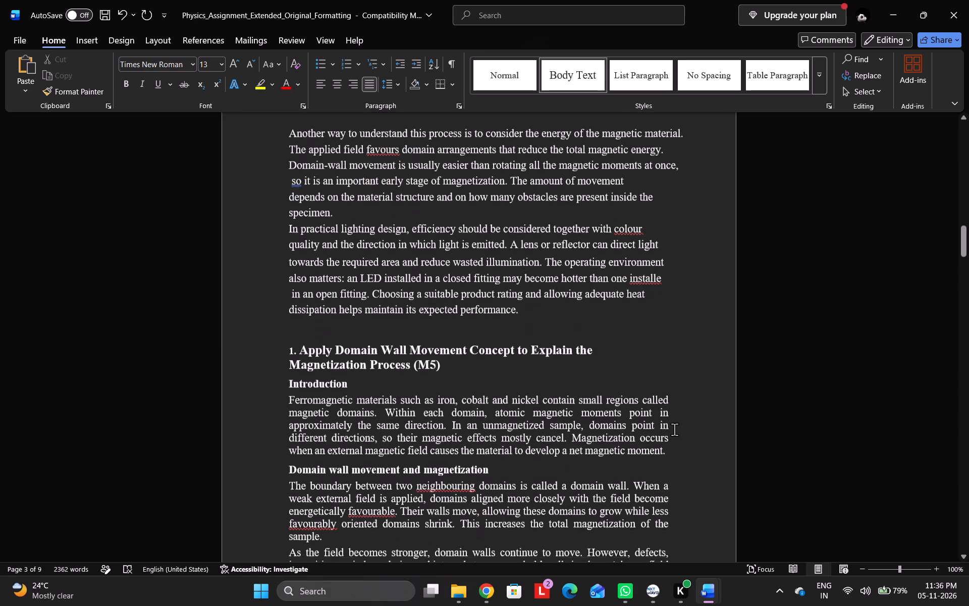
scroll(670, 428, "down", 3)
scroll(666, 437, "up", 2)
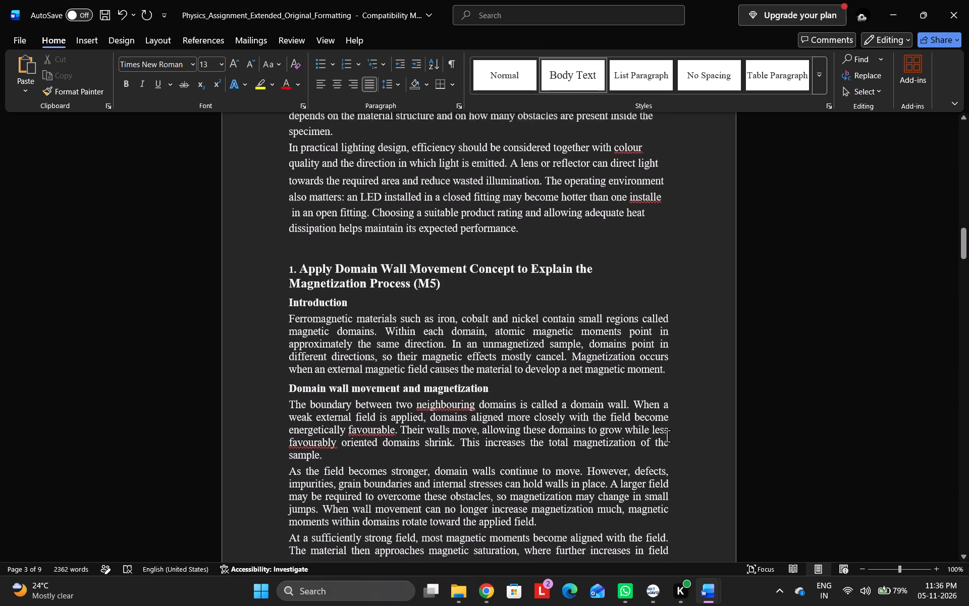
scroll(667, 436, "up", 2)
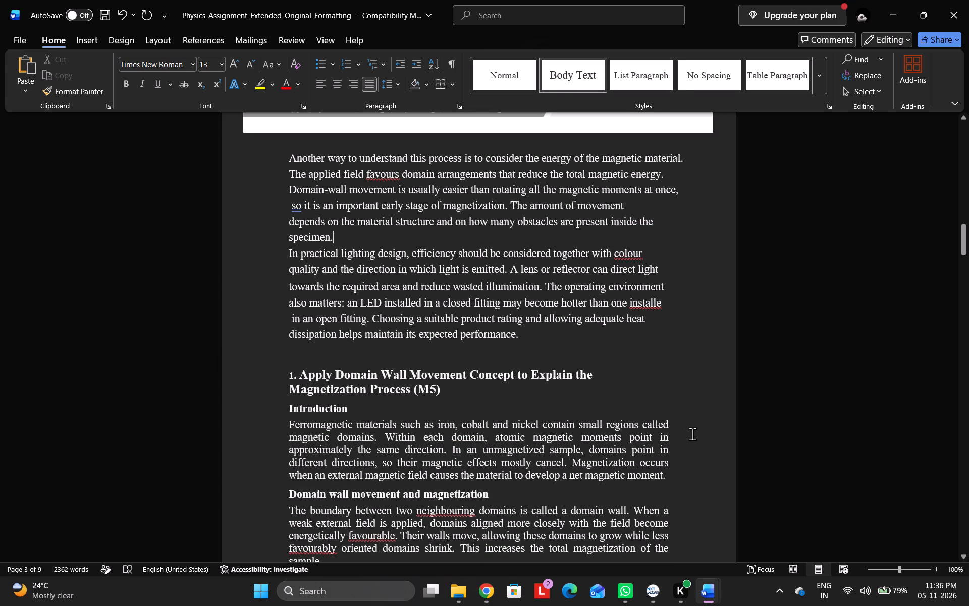
scroll(692, 434, "up", 9)
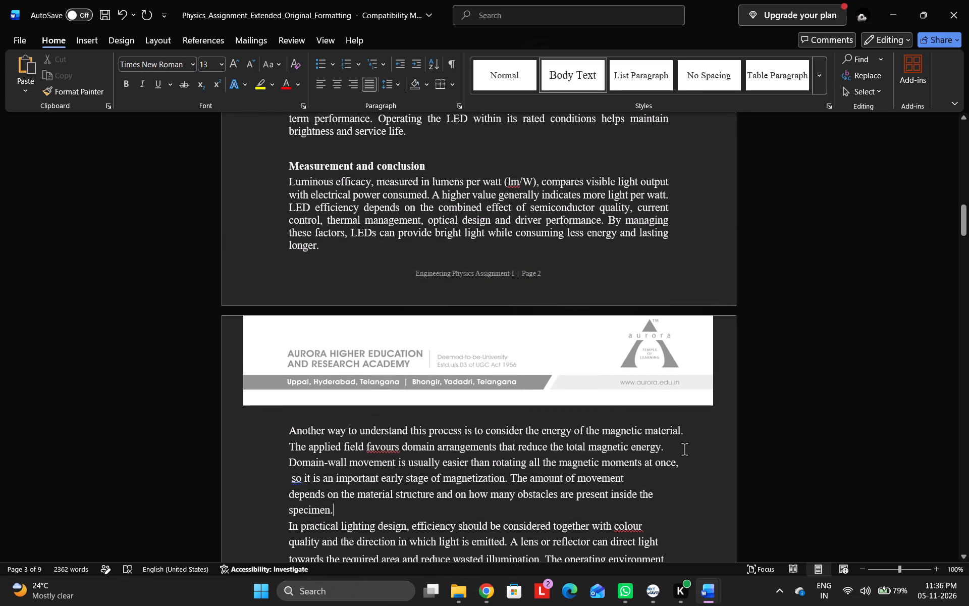
scroll(684, 451, "up", 2)
scroll(682, 452, "down", 2)
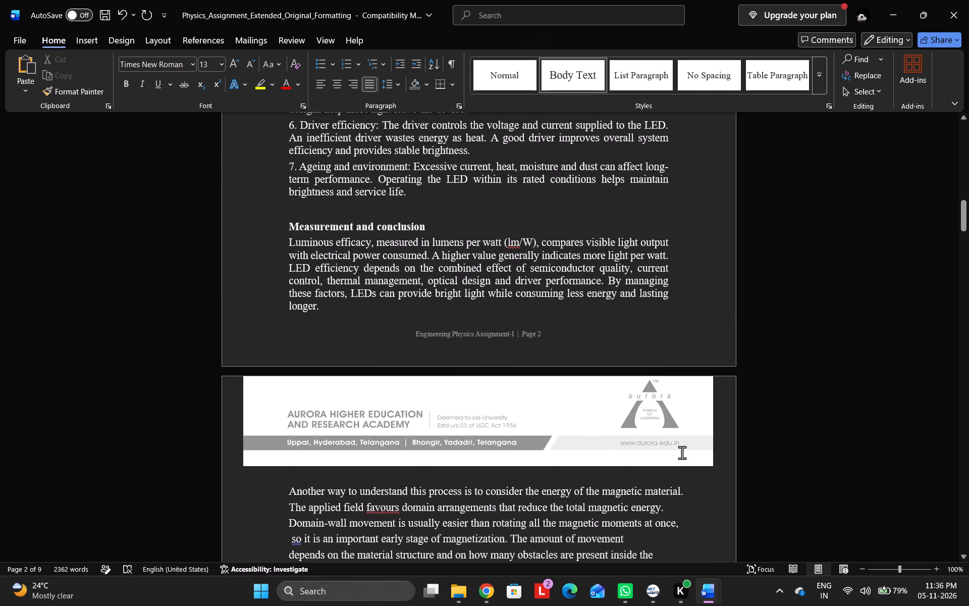
scroll(682, 452, "down", 4)
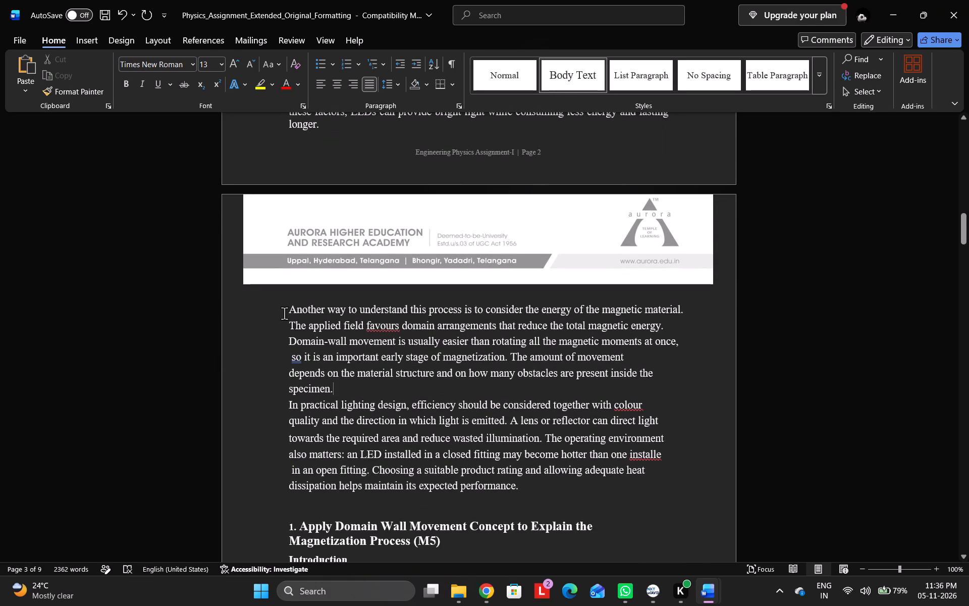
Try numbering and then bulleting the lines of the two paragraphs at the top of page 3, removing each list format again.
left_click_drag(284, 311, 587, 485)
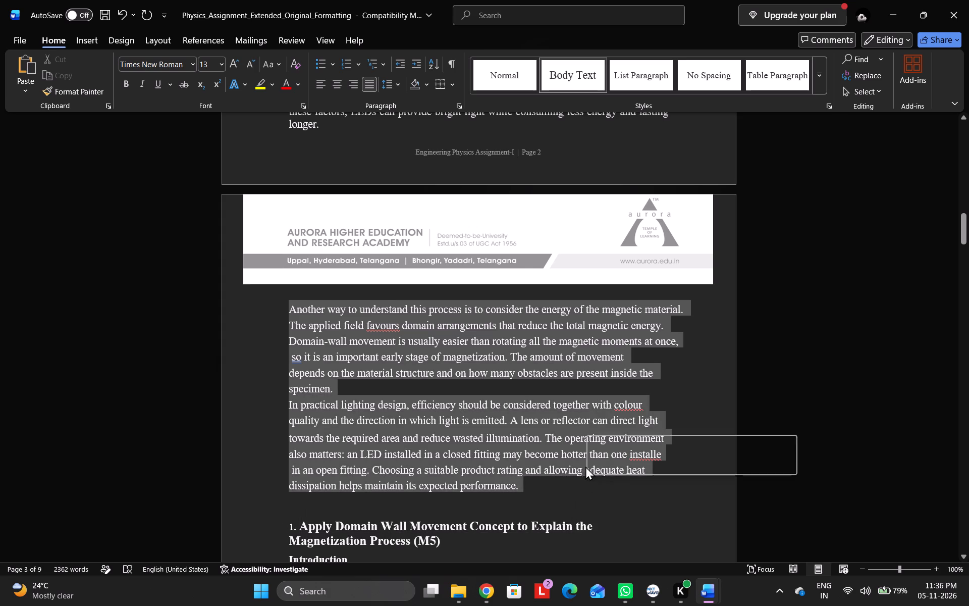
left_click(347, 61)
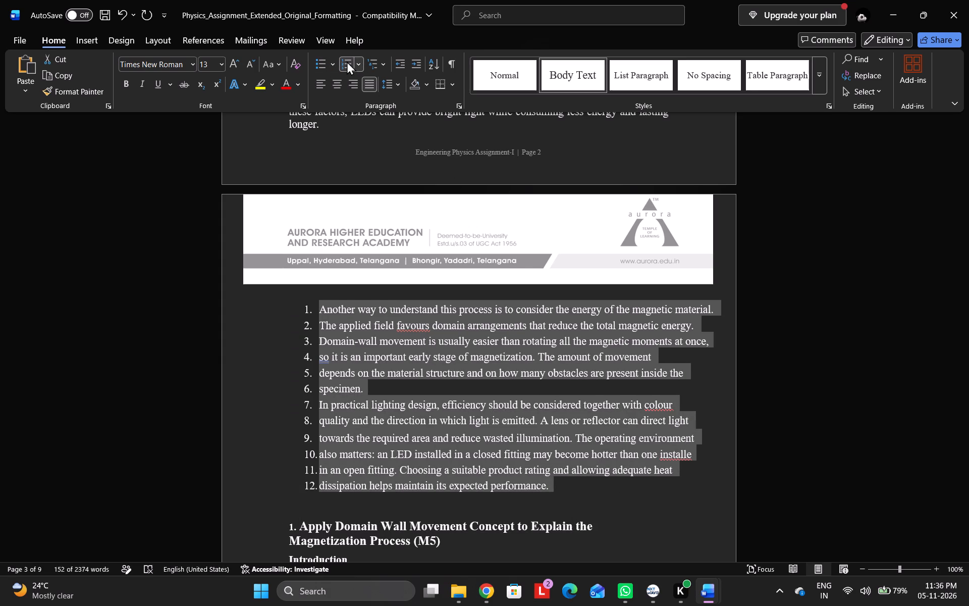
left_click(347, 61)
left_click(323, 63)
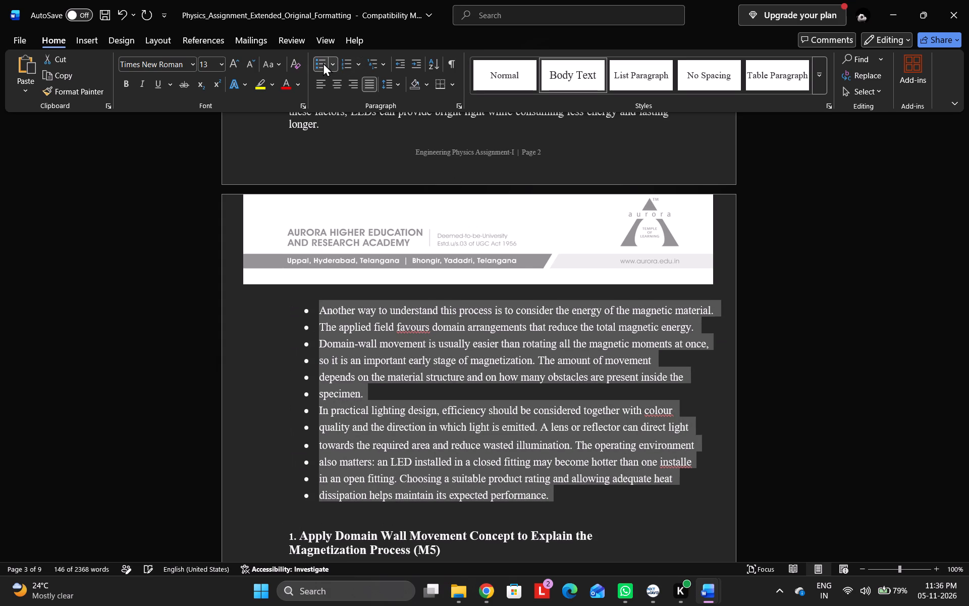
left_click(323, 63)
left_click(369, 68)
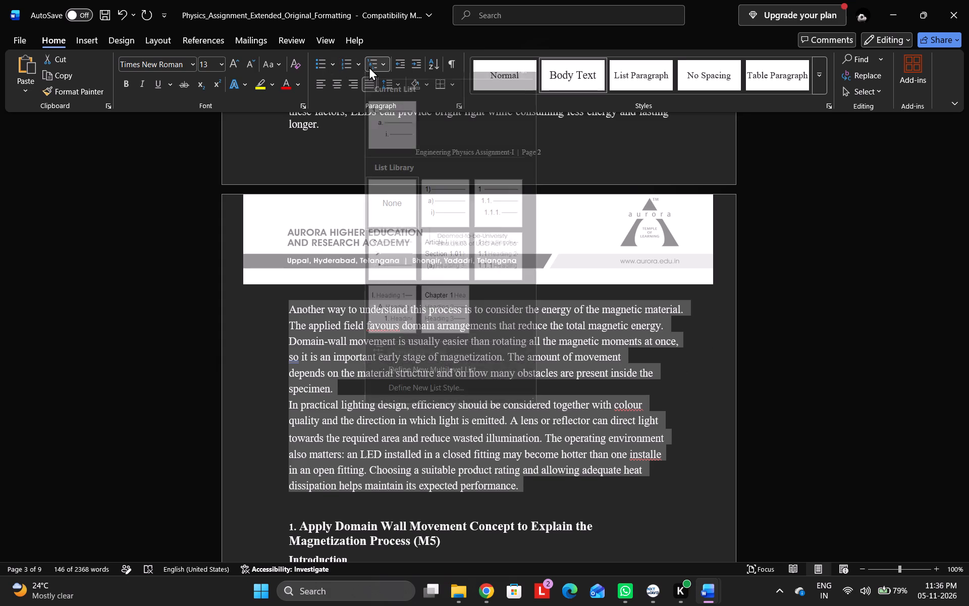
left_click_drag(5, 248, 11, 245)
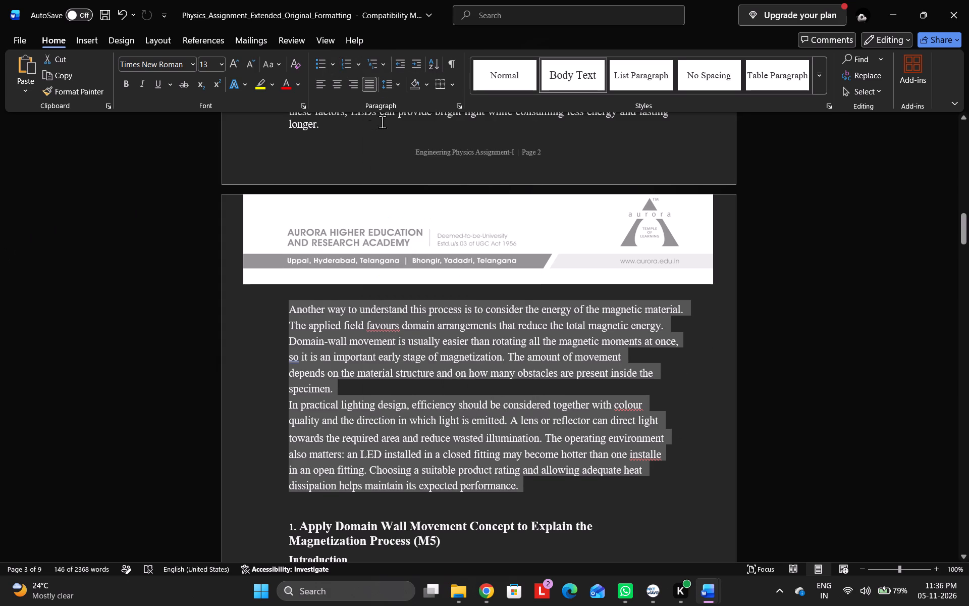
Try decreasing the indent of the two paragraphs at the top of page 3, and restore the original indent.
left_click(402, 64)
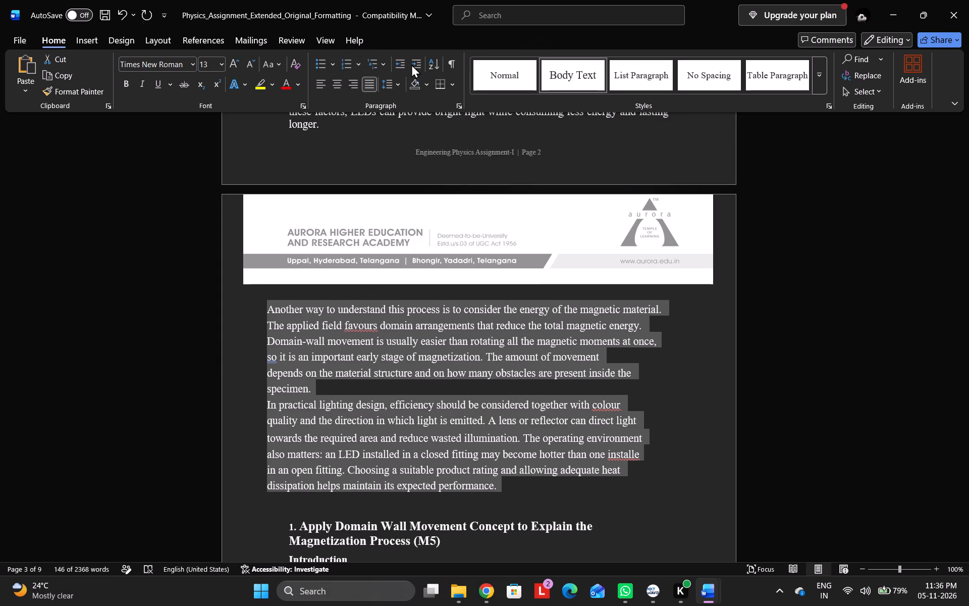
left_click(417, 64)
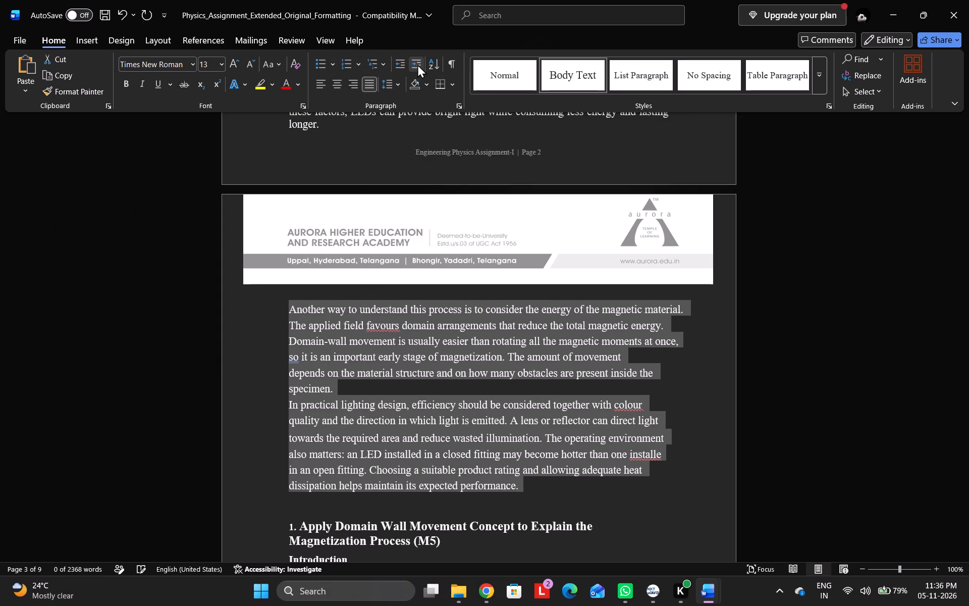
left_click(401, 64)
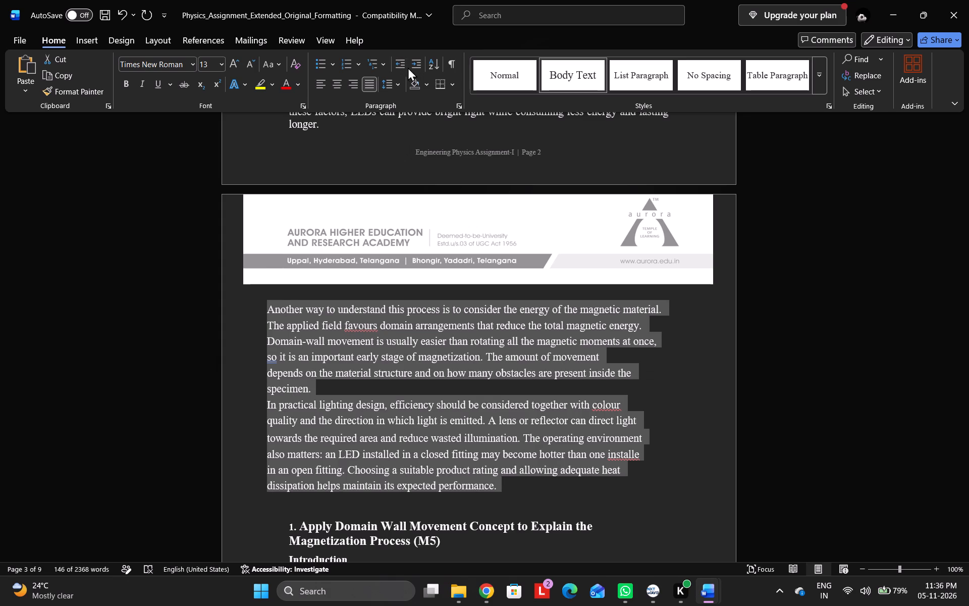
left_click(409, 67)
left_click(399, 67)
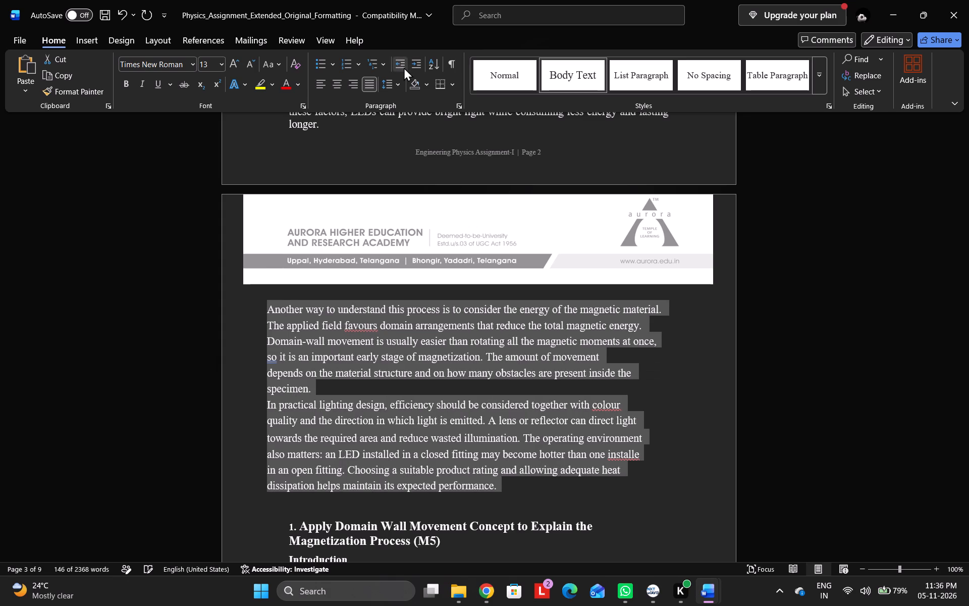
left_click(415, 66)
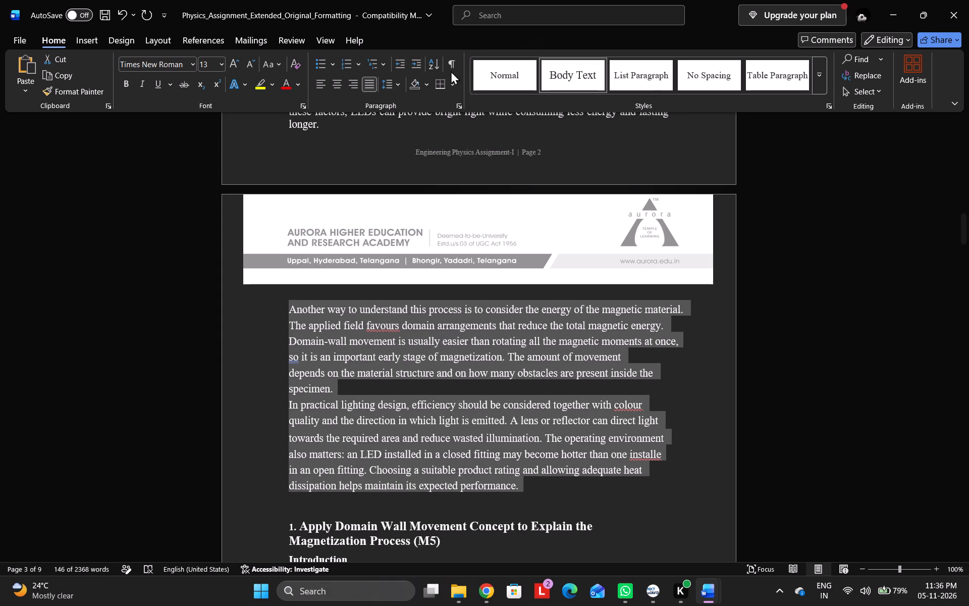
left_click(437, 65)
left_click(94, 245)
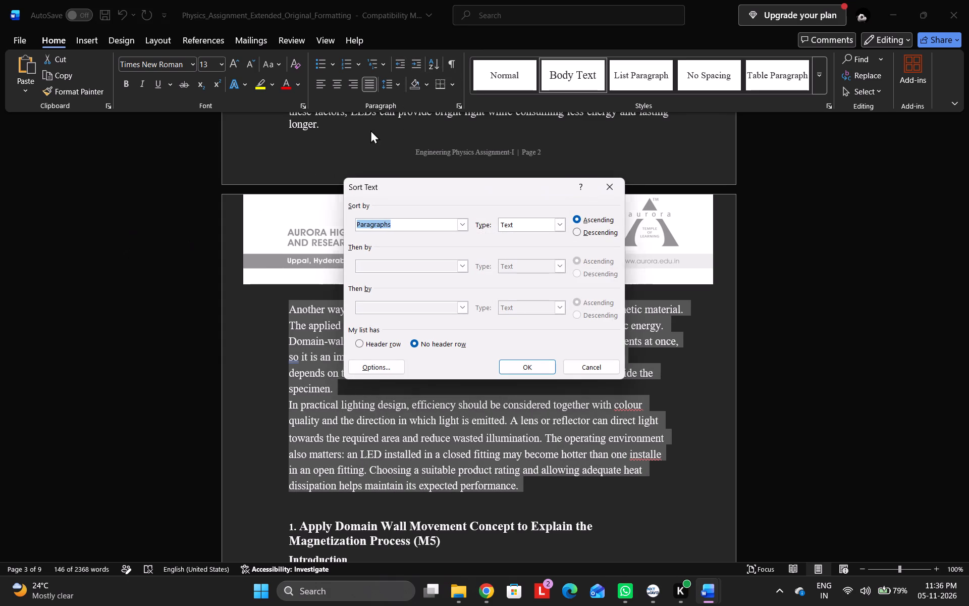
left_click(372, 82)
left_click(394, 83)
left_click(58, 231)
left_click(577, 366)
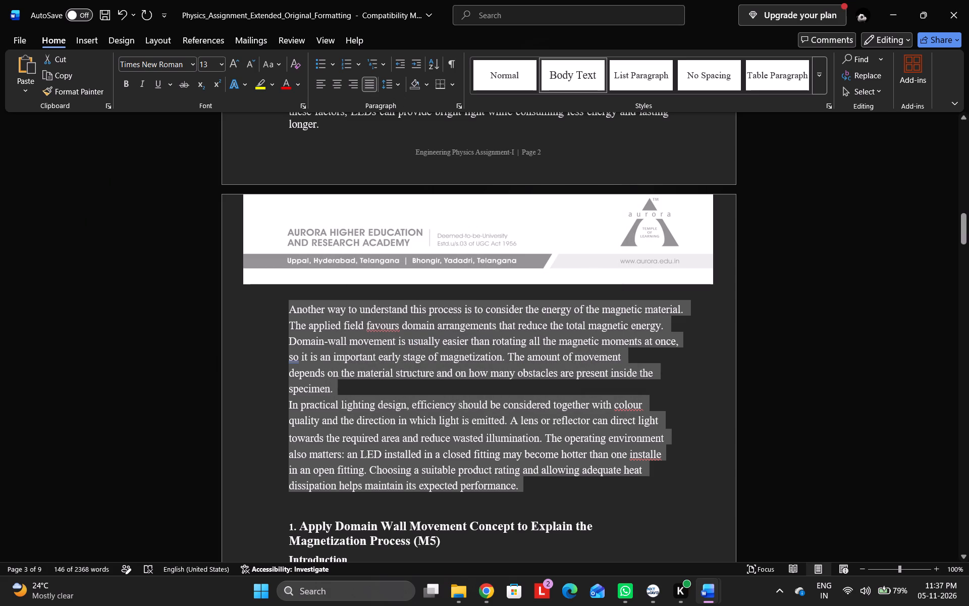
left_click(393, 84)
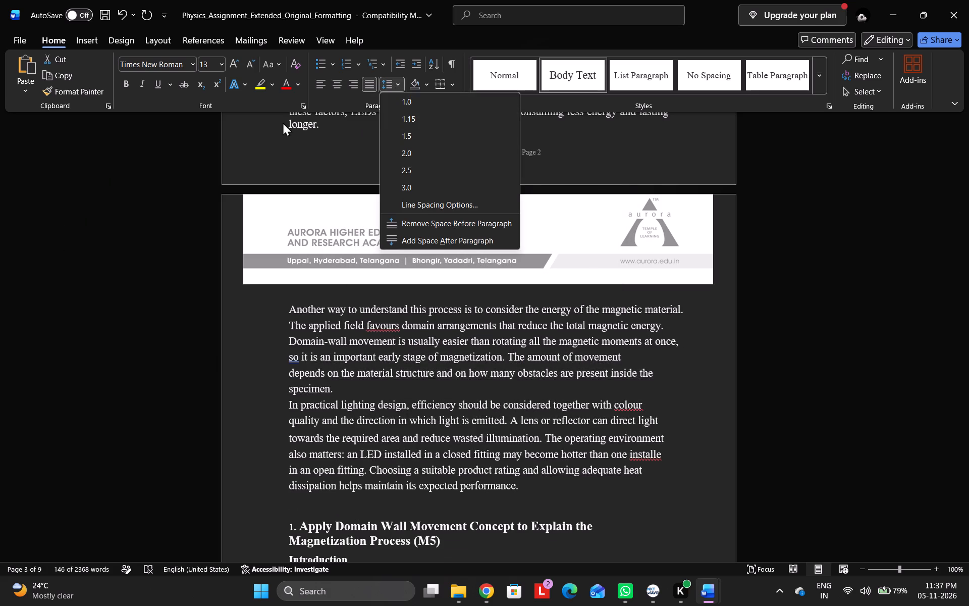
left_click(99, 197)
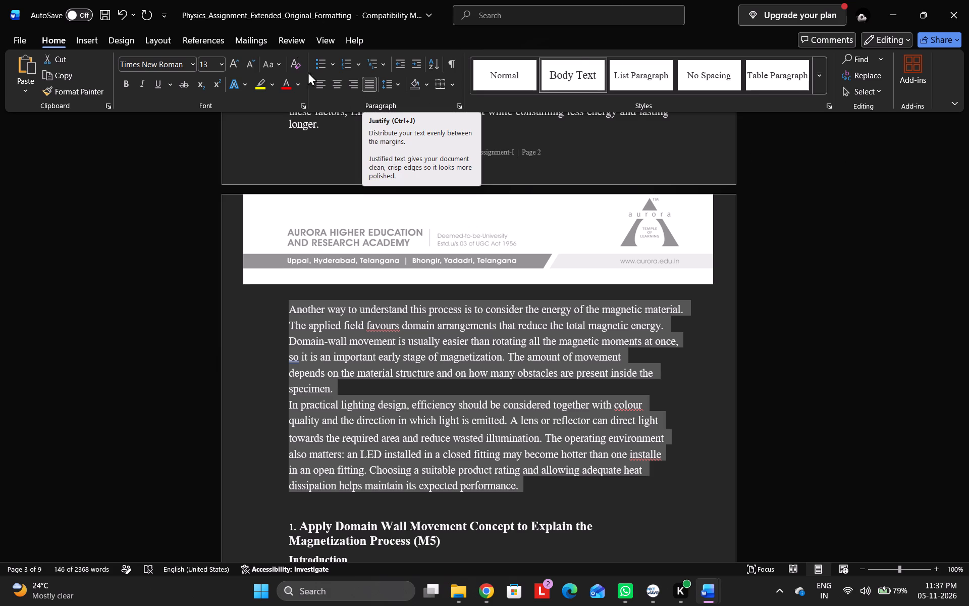
Try numbering the lines of the two paragraphs at the top of page 3, remove it, and apply bullets instead.
left_click(347, 63)
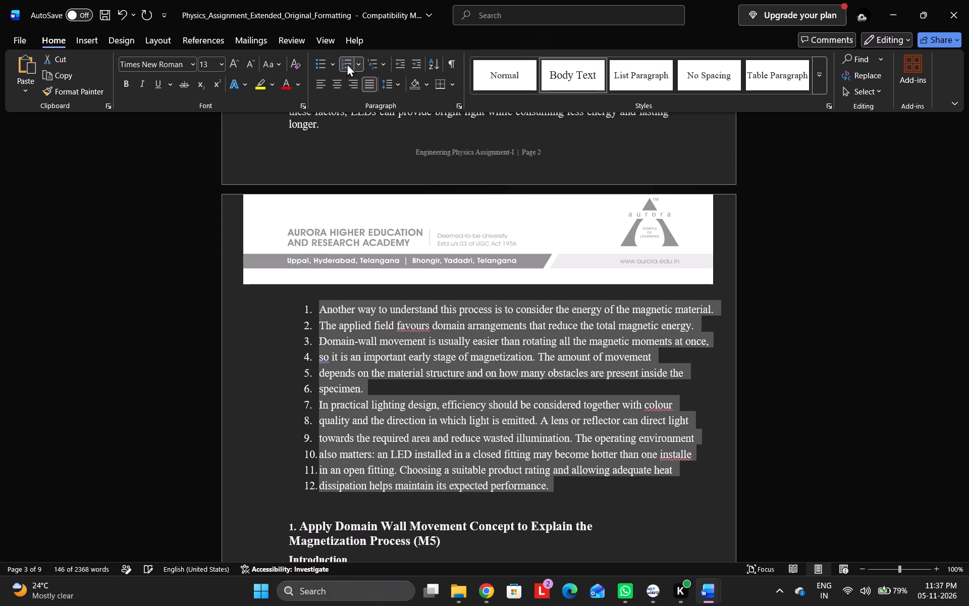
left_click(347, 63)
left_click(317, 60)
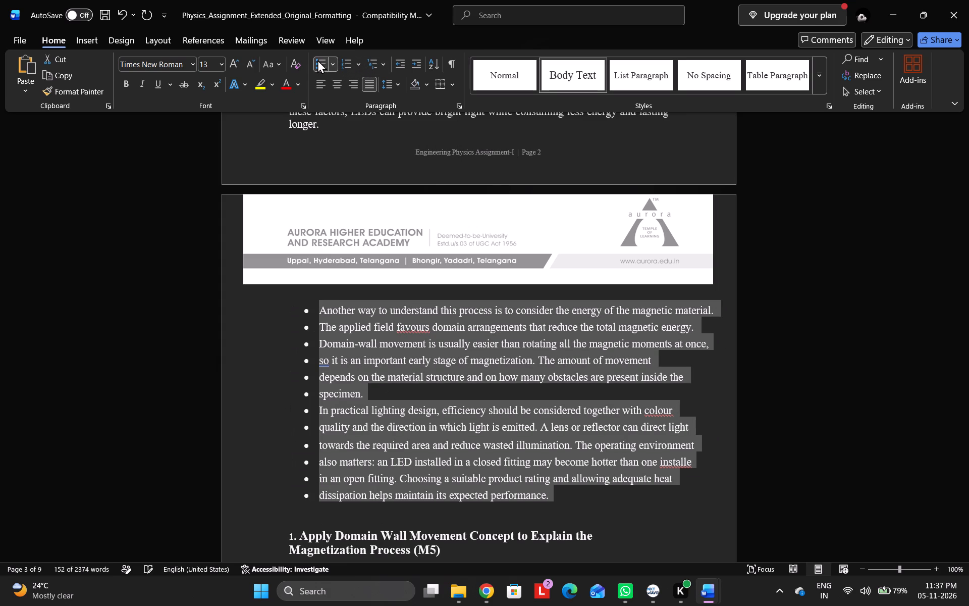
Remove the bullets from the lines of the two paragraphs at the top of page 3.
left_click(317, 60)
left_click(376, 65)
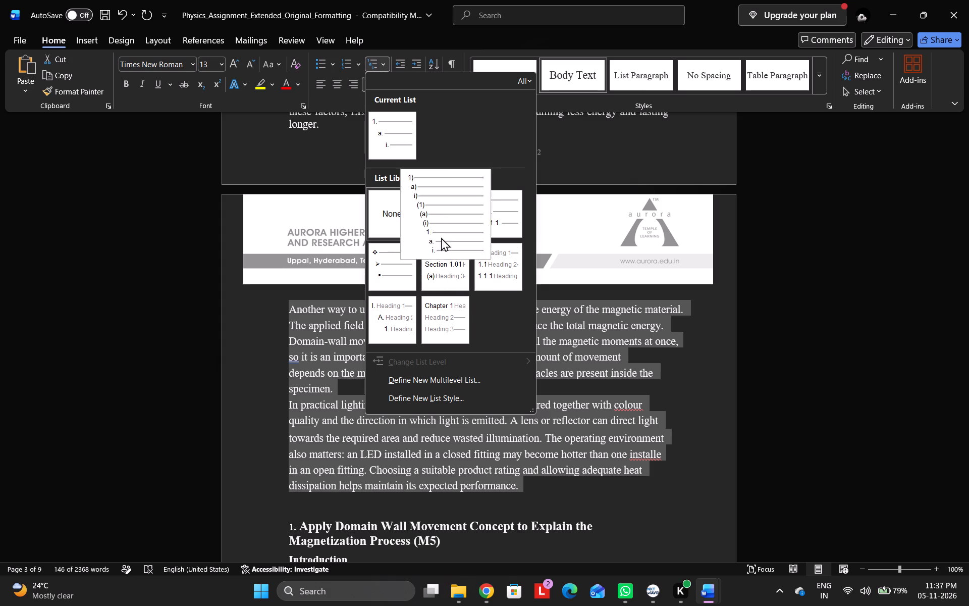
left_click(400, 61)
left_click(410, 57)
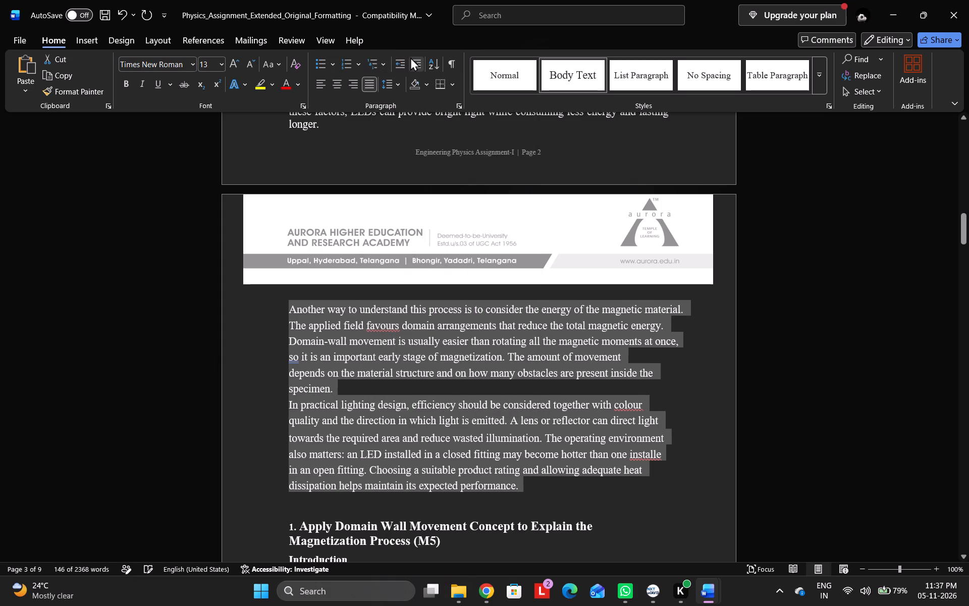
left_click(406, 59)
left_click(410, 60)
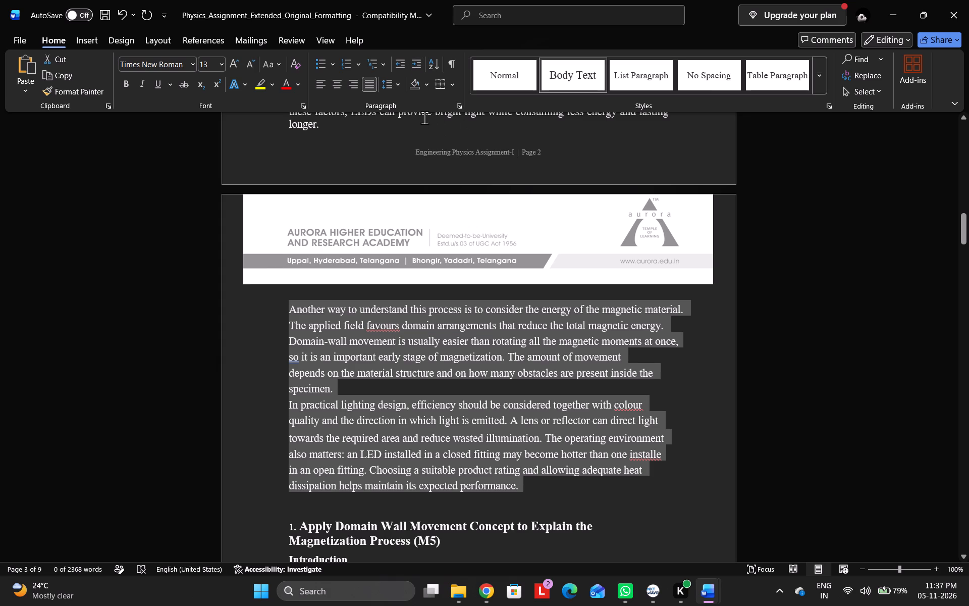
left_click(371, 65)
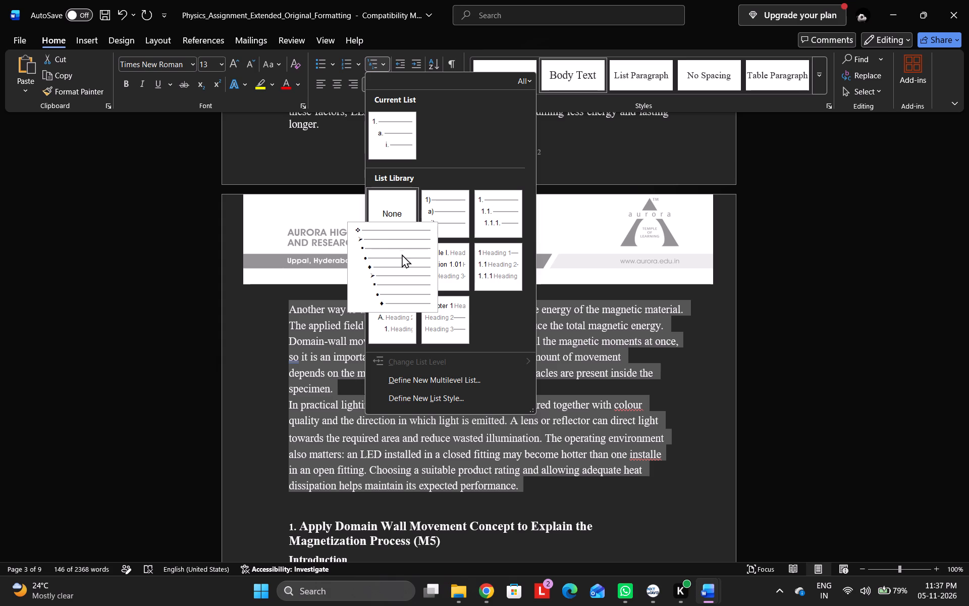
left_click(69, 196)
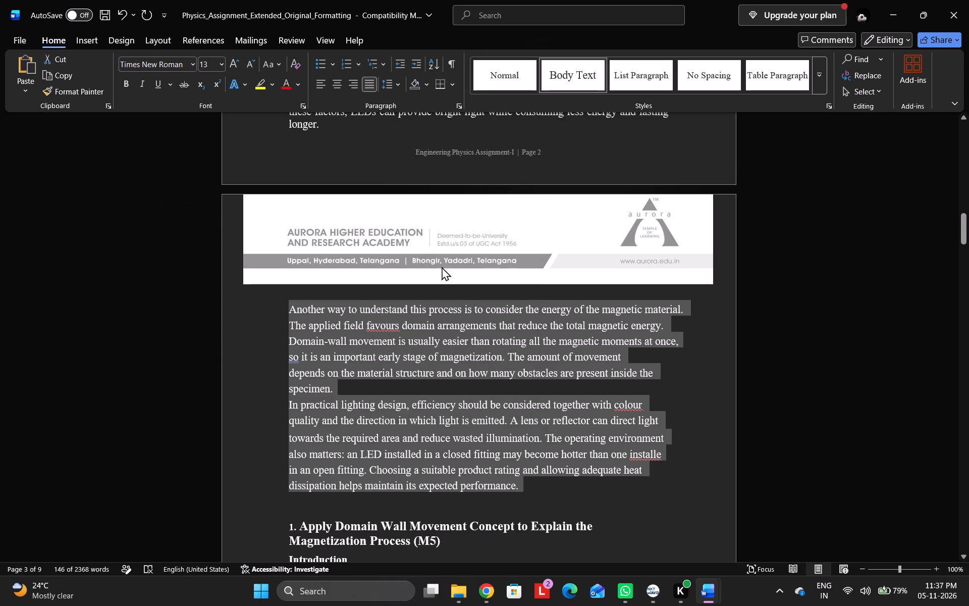
Show the formatting marks to inspect the line breaks in the two paragraphs at the top of page 3, and hide them again.
scroll(550, 326, "down", 2)
left_click(694, 330)
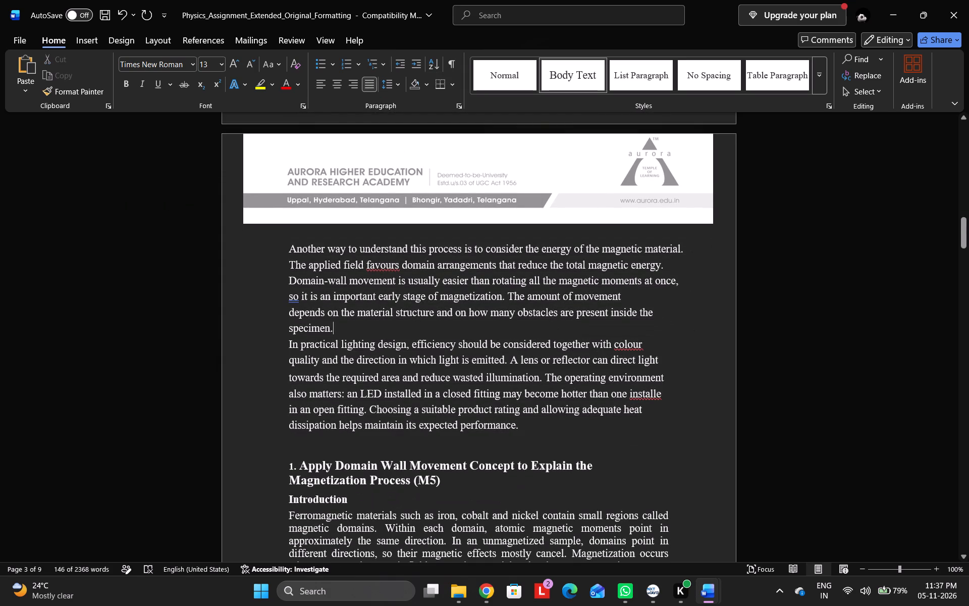
scroll(679, 352, "down", 1)
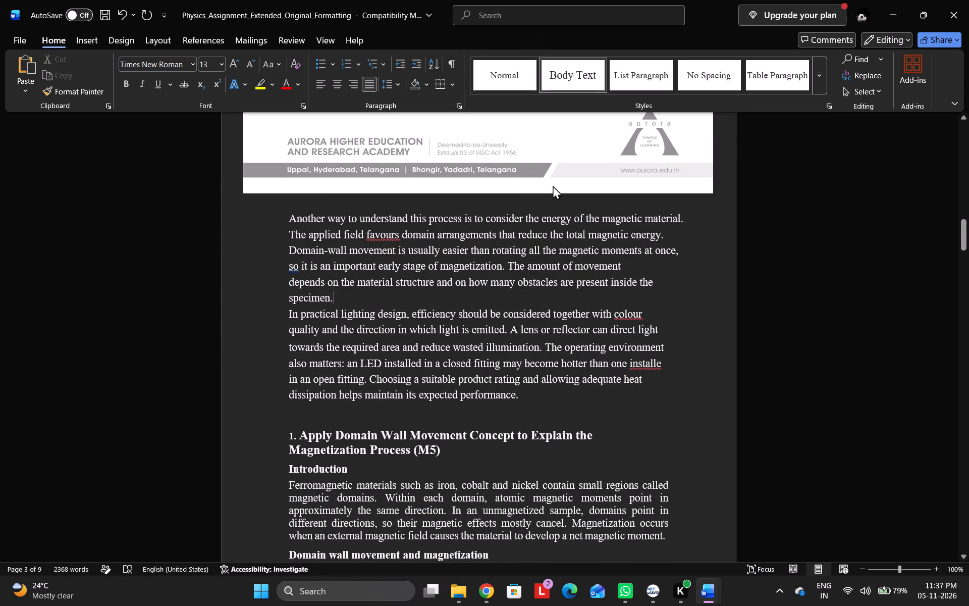
left_click(454, 63)
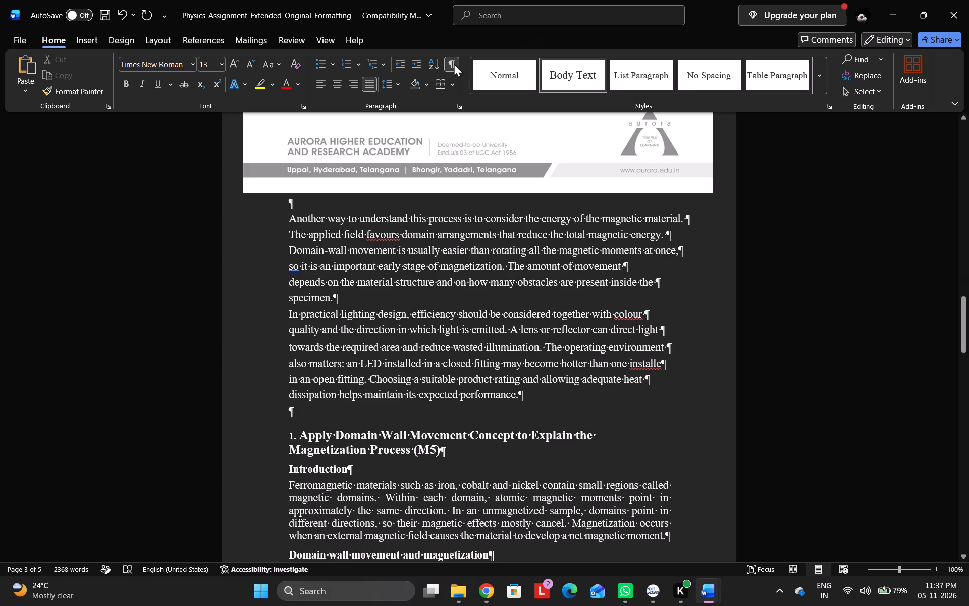
left_click(454, 63)
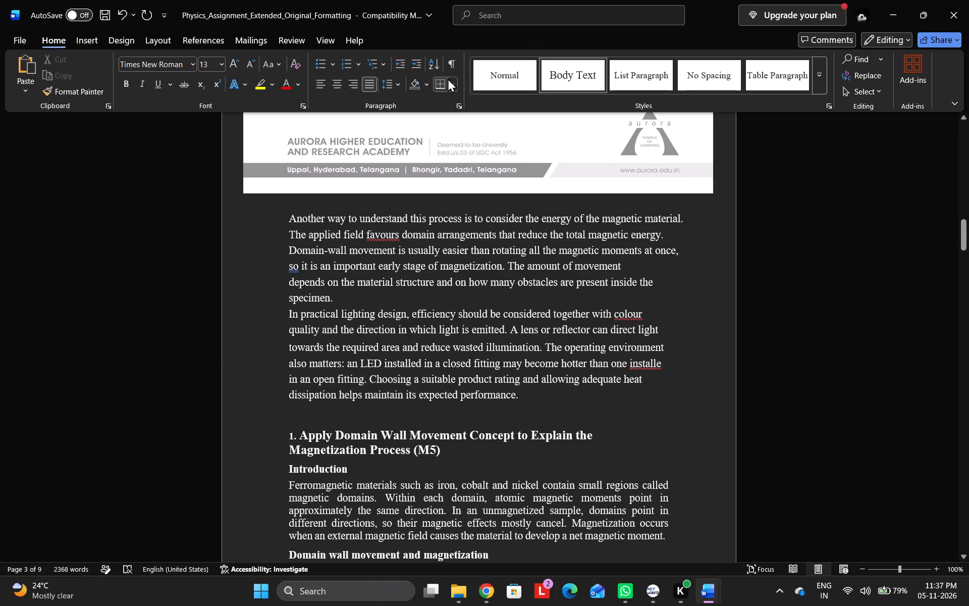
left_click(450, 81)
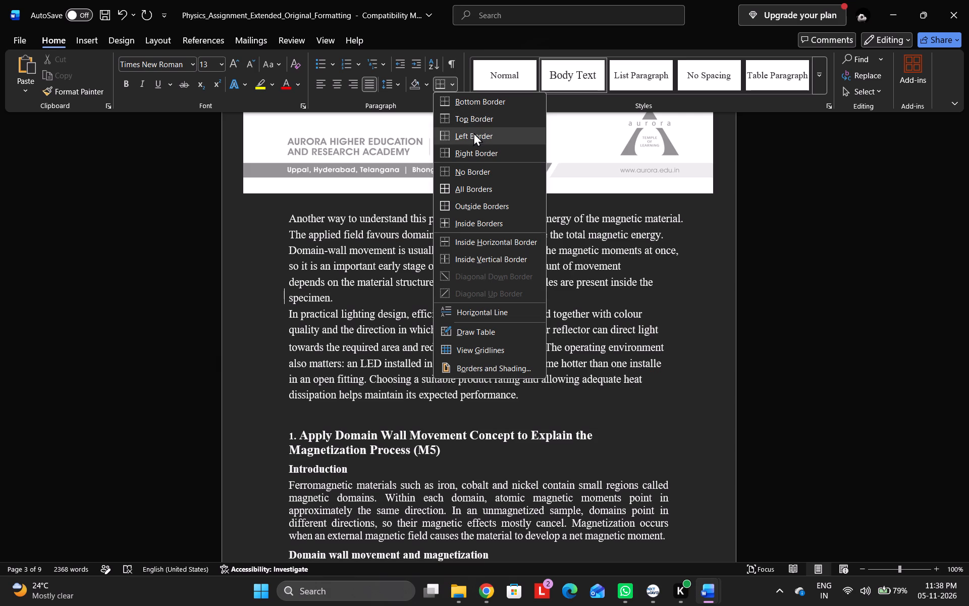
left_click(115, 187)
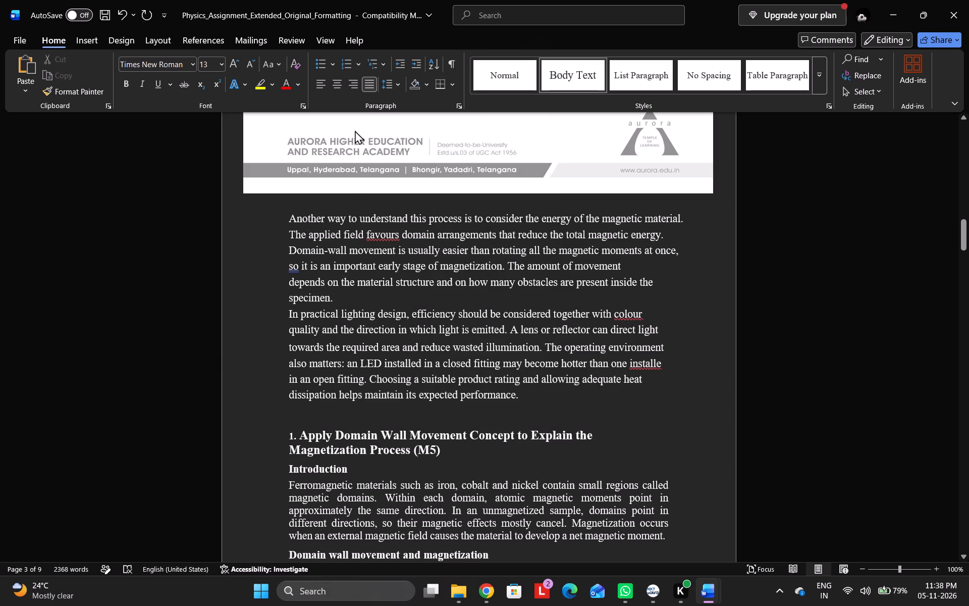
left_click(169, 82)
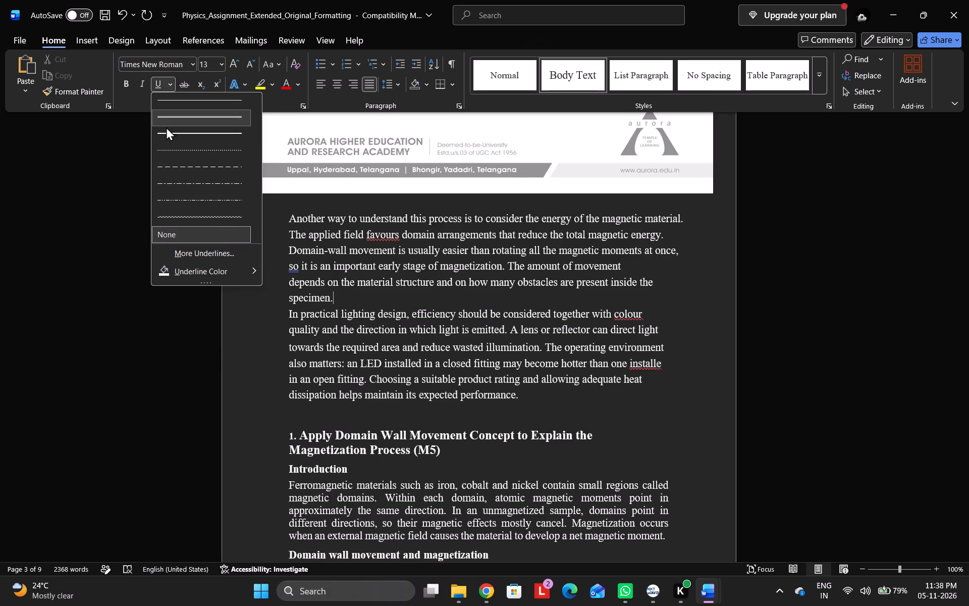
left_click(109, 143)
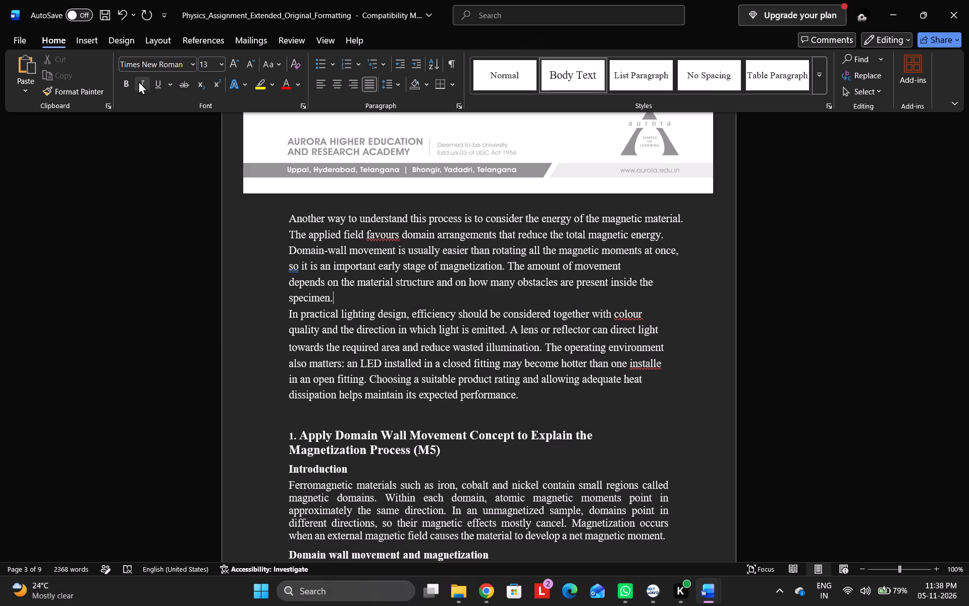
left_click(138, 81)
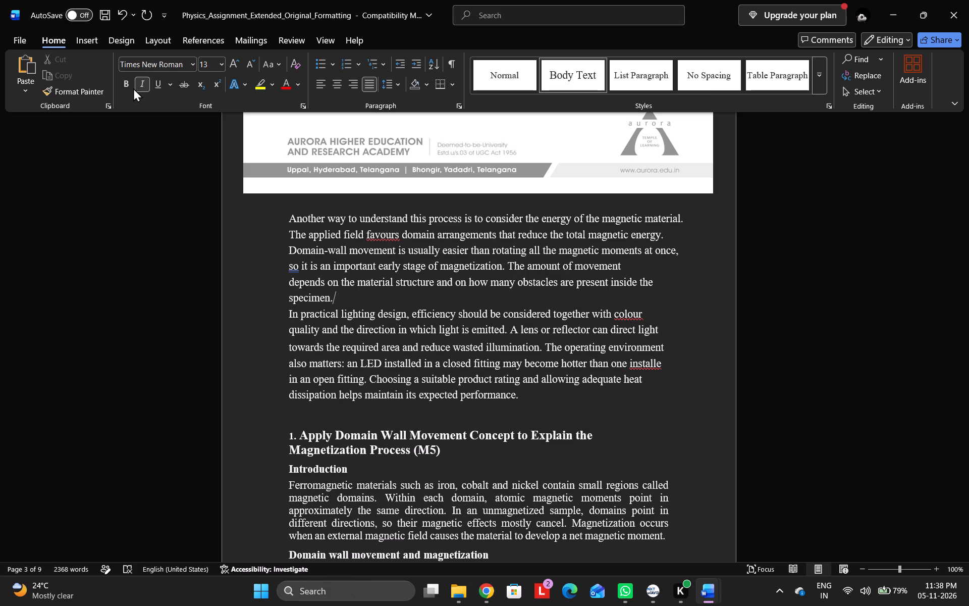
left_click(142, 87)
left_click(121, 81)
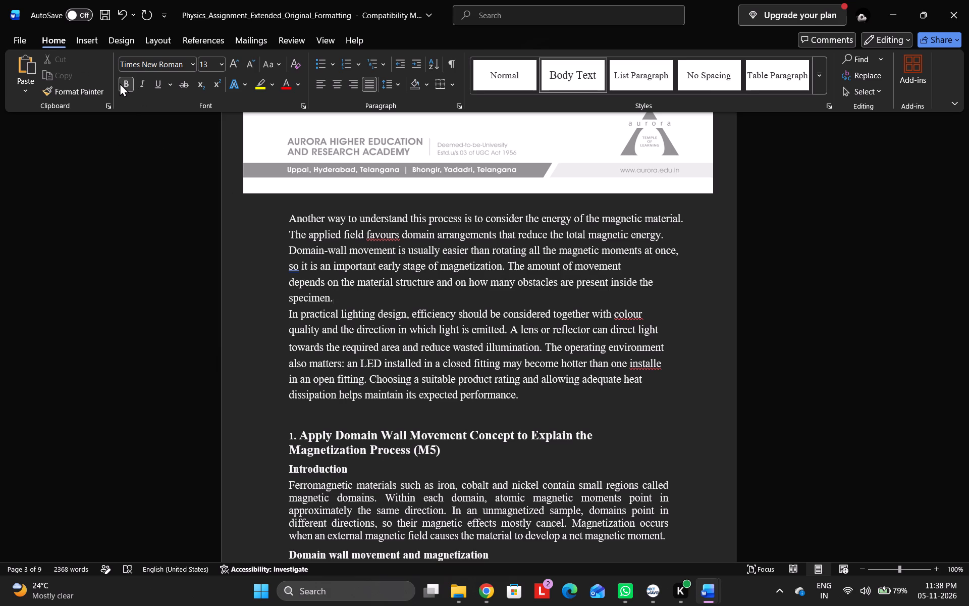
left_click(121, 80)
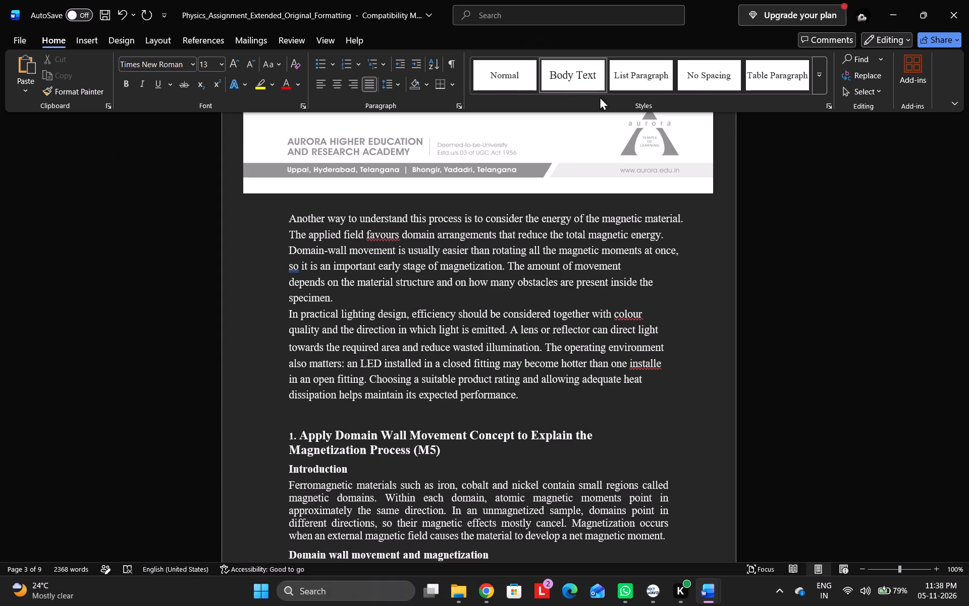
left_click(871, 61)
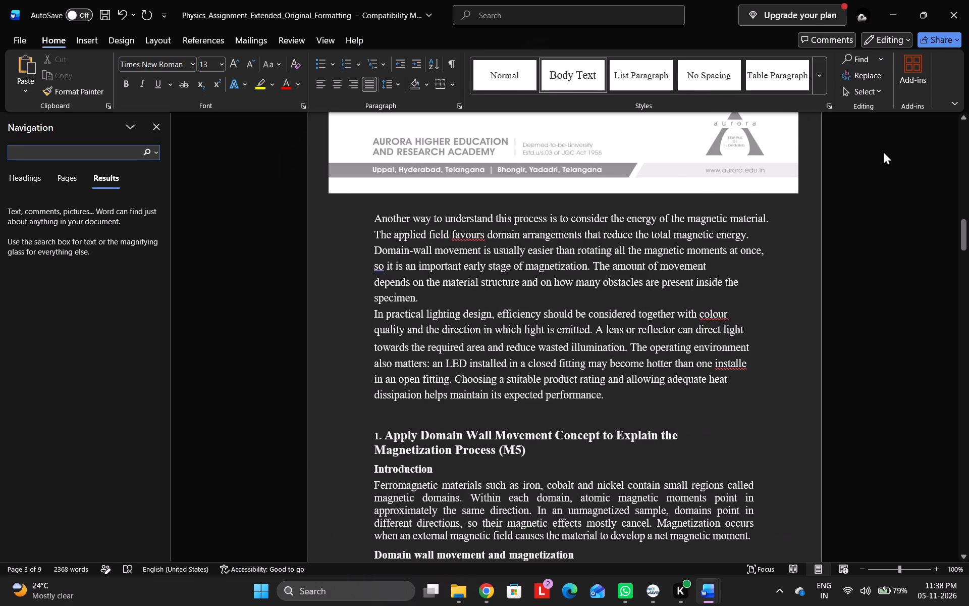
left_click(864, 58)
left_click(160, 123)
Review the layout of pages 1 to 4, checking heading spacing, text width and the clearance below each page header.
scroll(483, 312, "up", 3)
scroll(484, 314, "down", 11)
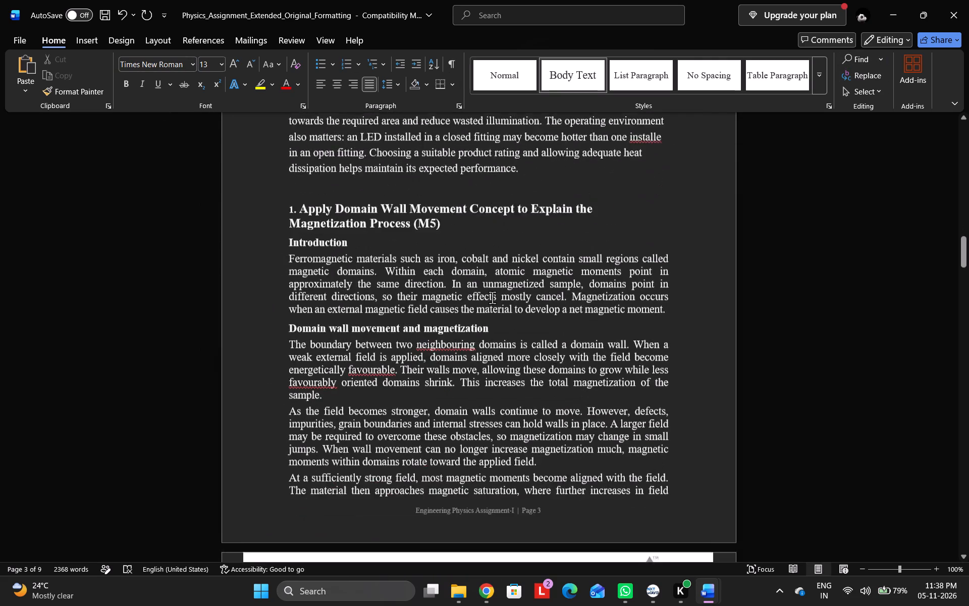
scroll(492, 298, "down", 9)
scroll(459, 298, "up", 6)
scroll(447, 297, "up", 15)
scroll(474, 294, "up", 8)
scroll(542, 291, "up", 6)
scroll(506, 309, "up", 3)
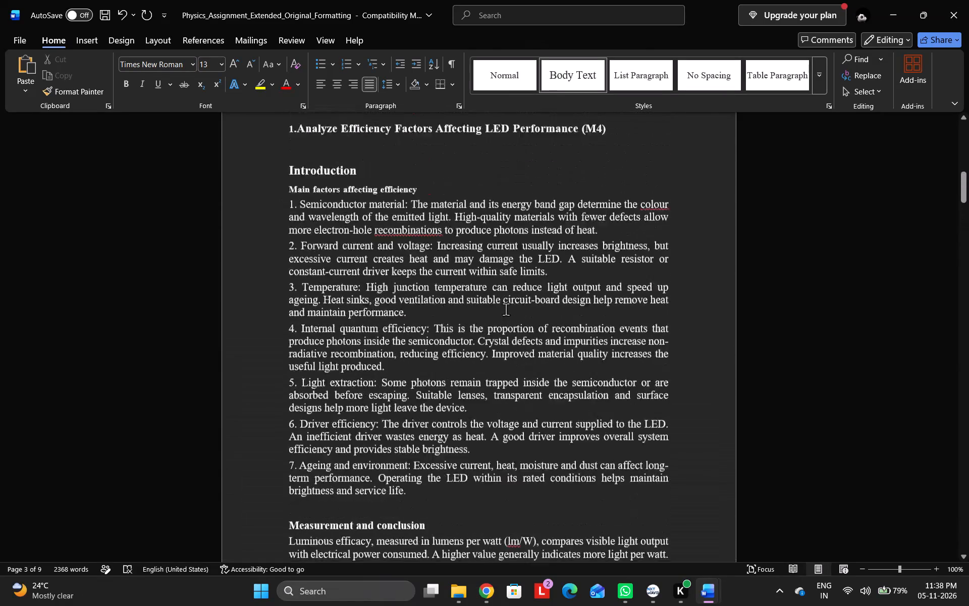
scroll(506, 309, "up", 20)
scroll(494, 318, "up", 3)
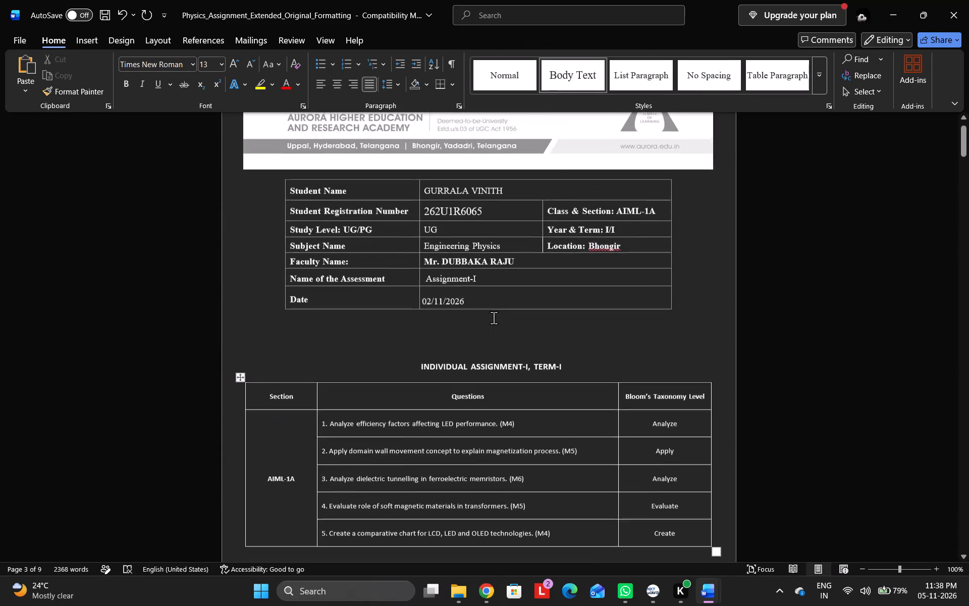
scroll(494, 318, "up", 4)
scroll(376, 554, "down", 2)
scroll(470, 455, "down", 20)
scroll(470, 455, "down", 4)
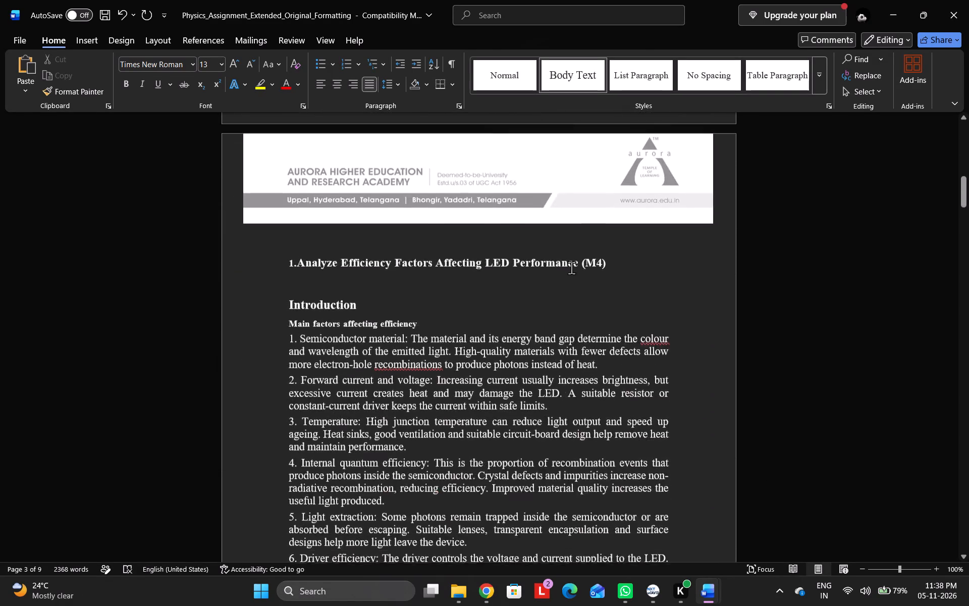
scroll(617, 235, "down", 4)
scroll(544, 265, "down", 19)
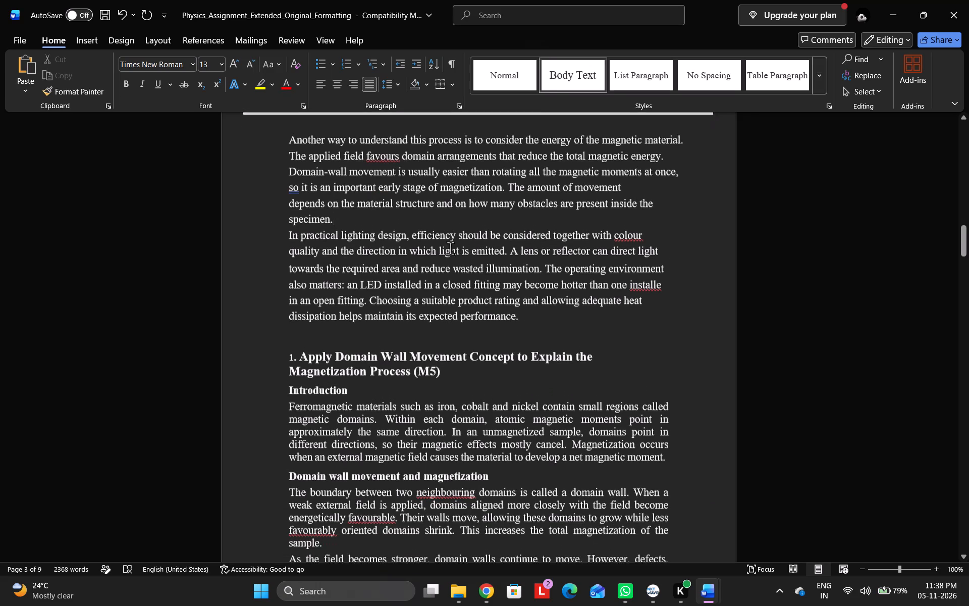
scroll(456, 244, "down", 20)
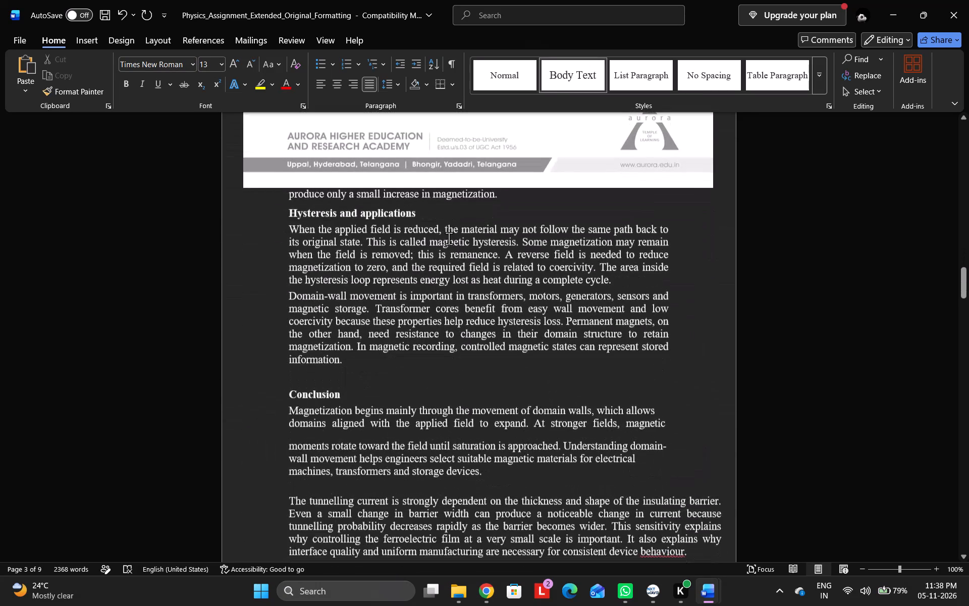
Insert a blank line above "produce only a small increase in magnetization." at the top of page 4, moving it clear of the header.
scroll(430, 239, "up", 4)
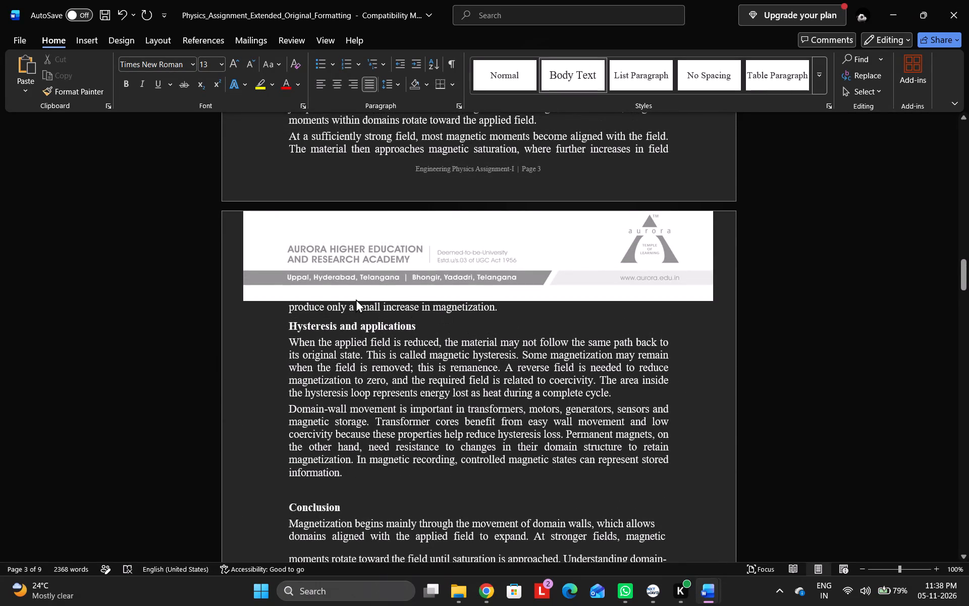
left_click_drag(281, 305, 291, 305)
key("Return")
key("Return")
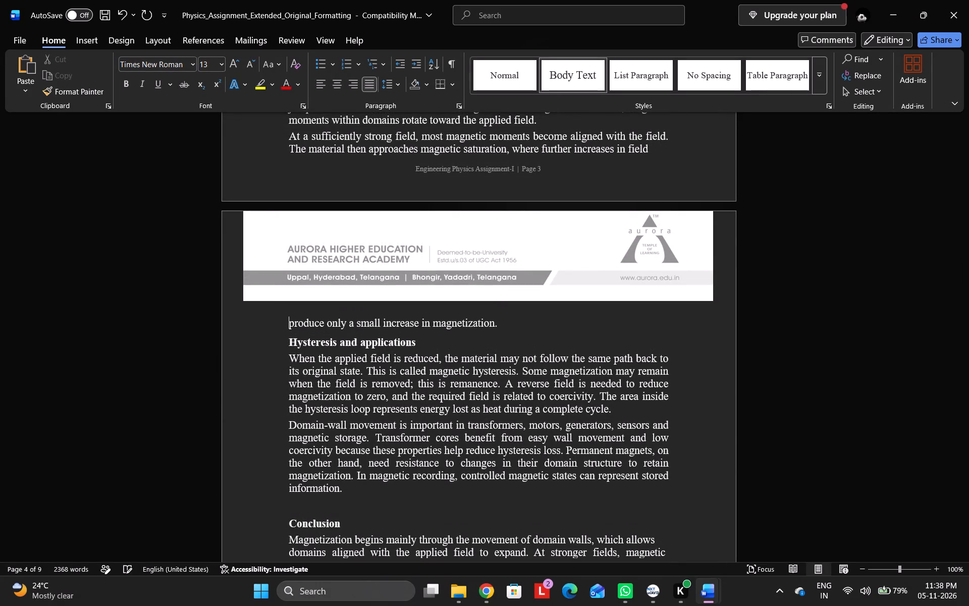
Add a blank line before the "Advantages, limitations and applications" heading on page 5.
scroll(445, 290, "down", 3)
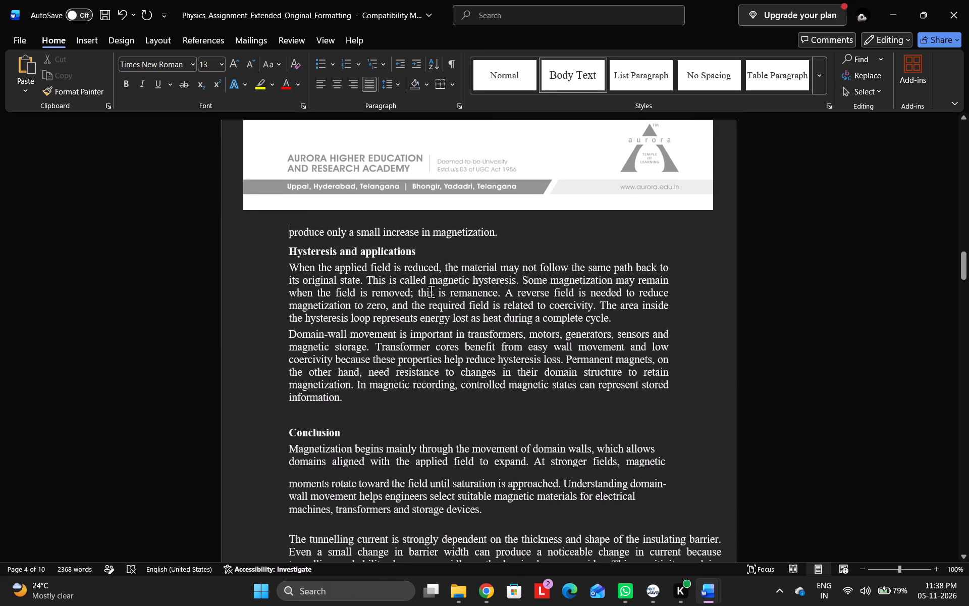
scroll(417, 293, "down", 4)
scroll(350, 302, "down", 8)
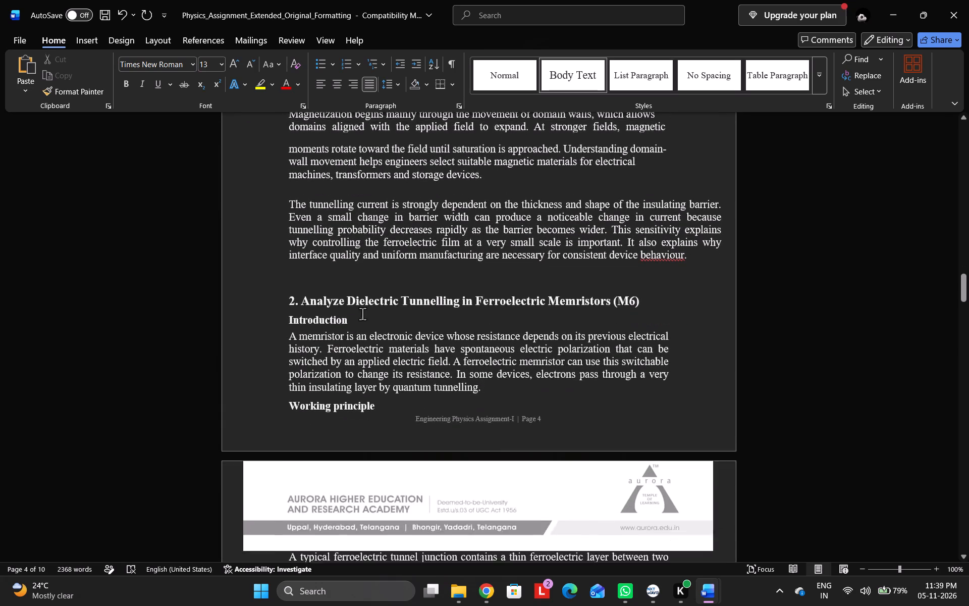
scroll(355, 304, "down", 10)
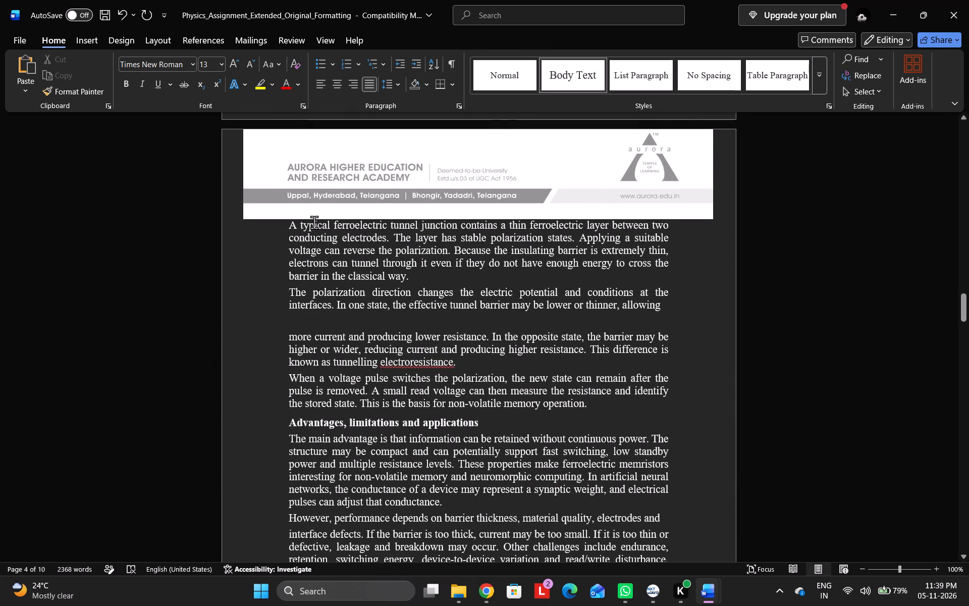
scroll(314, 255, "down", 2)
scroll(370, 273, "down", 4)
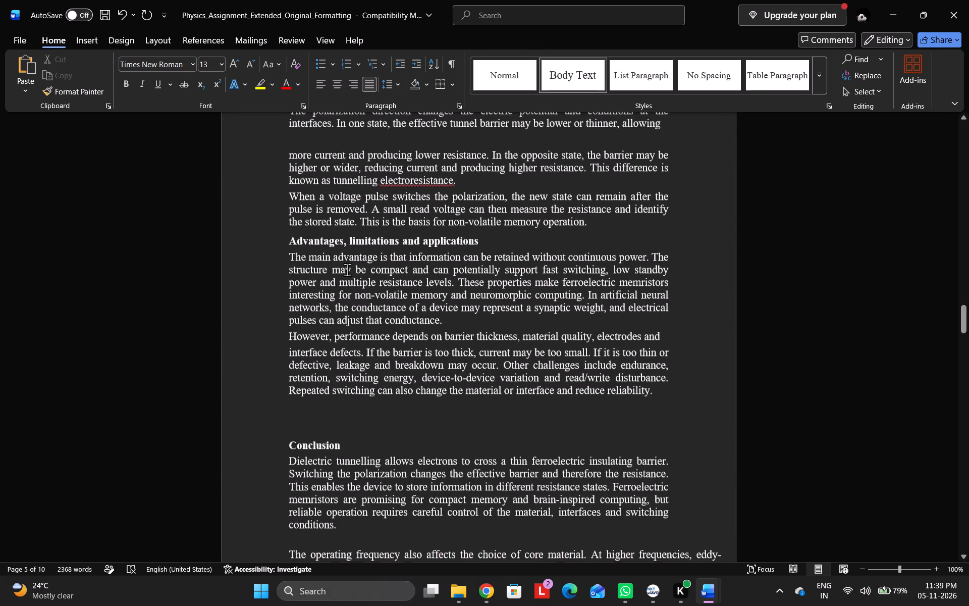
left_click(595, 226)
key("Return")
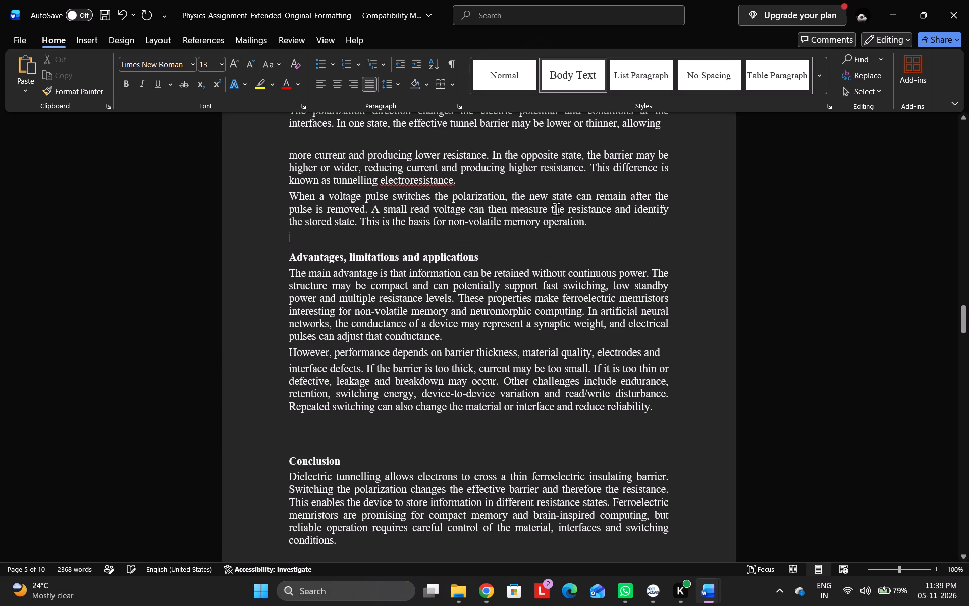
Review the layout of pages 5 to 8, checking heading spacing, text width and the gap above the comparative chart.
scroll(535, 227, "down", 3)
scroll(434, 254, "up", 3)
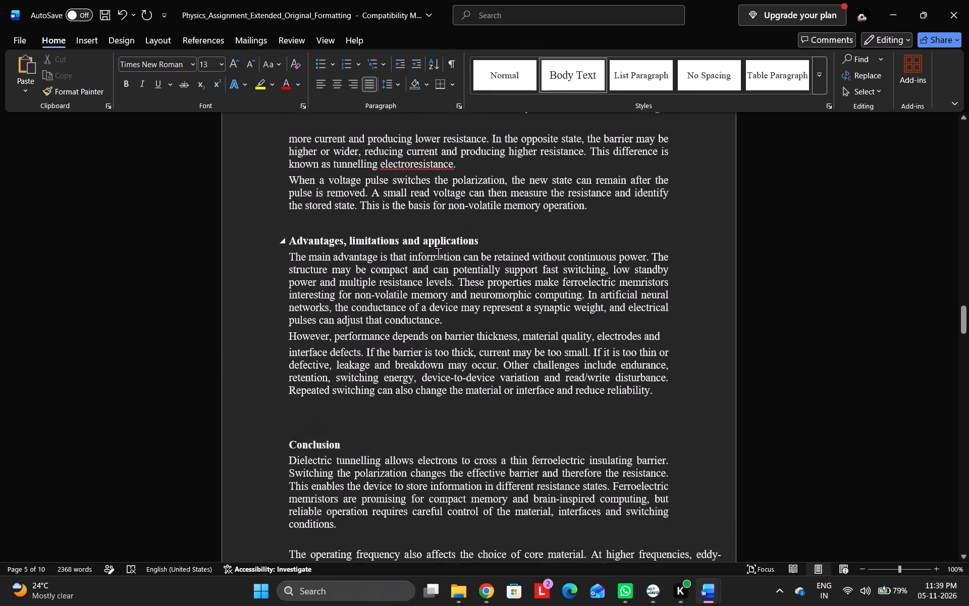
scroll(568, 243, "up", 4)
scroll(541, 246, "down", 16)
scroll(511, 252, "down", 10)
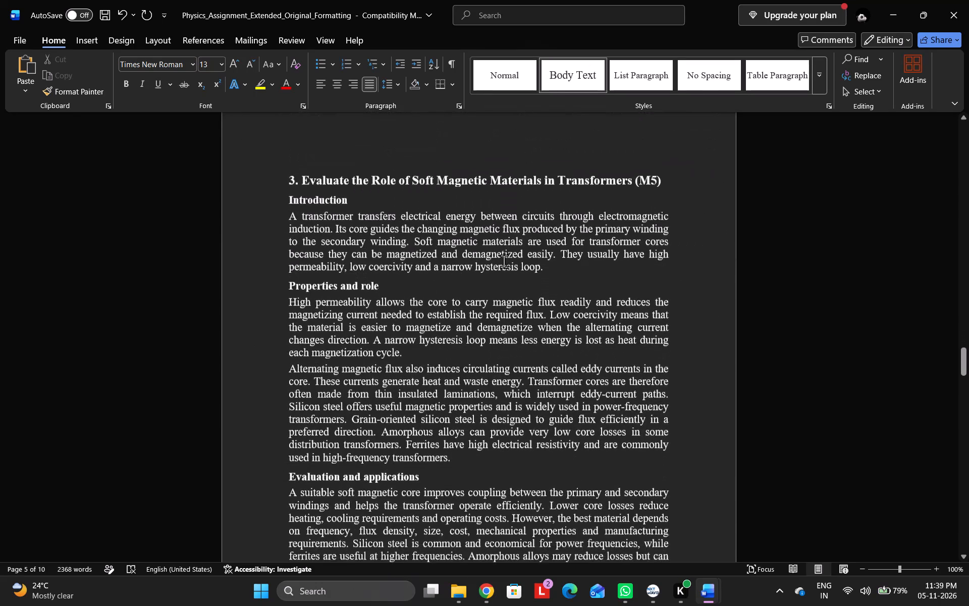
scroll(502, 262, "down", 13)
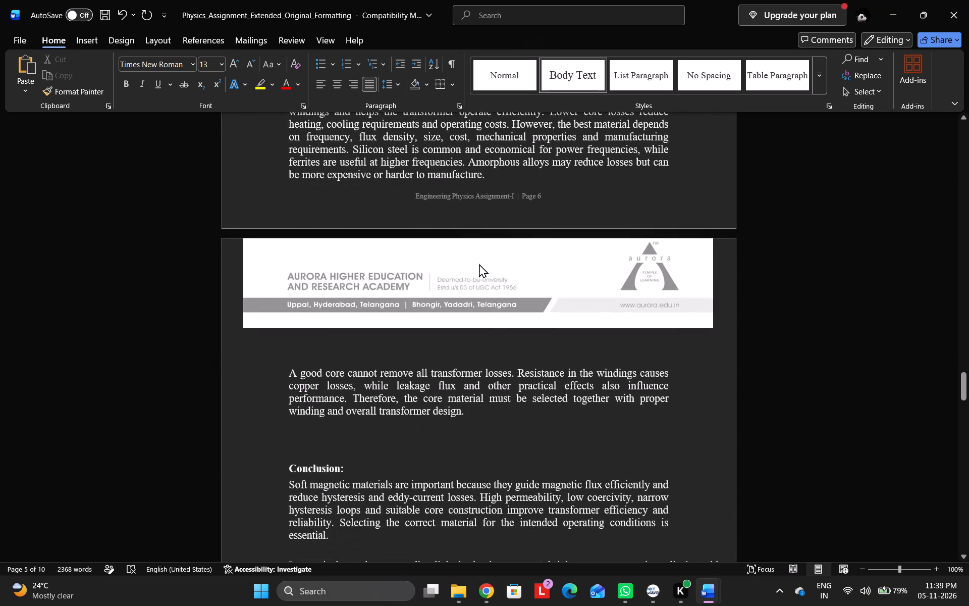
scroll(477, 263, "down", 12)
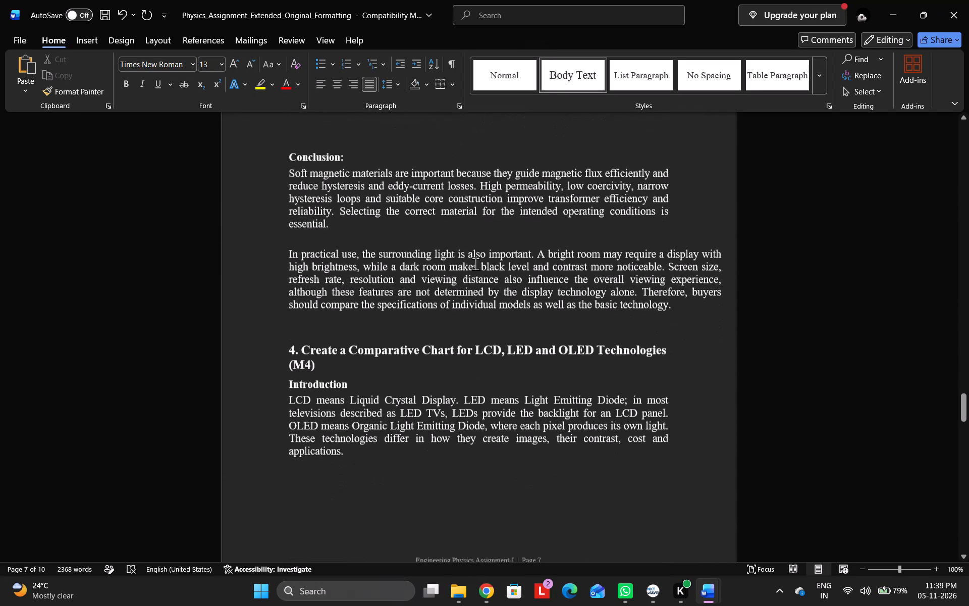
scroll(474, 262, "down", 17)
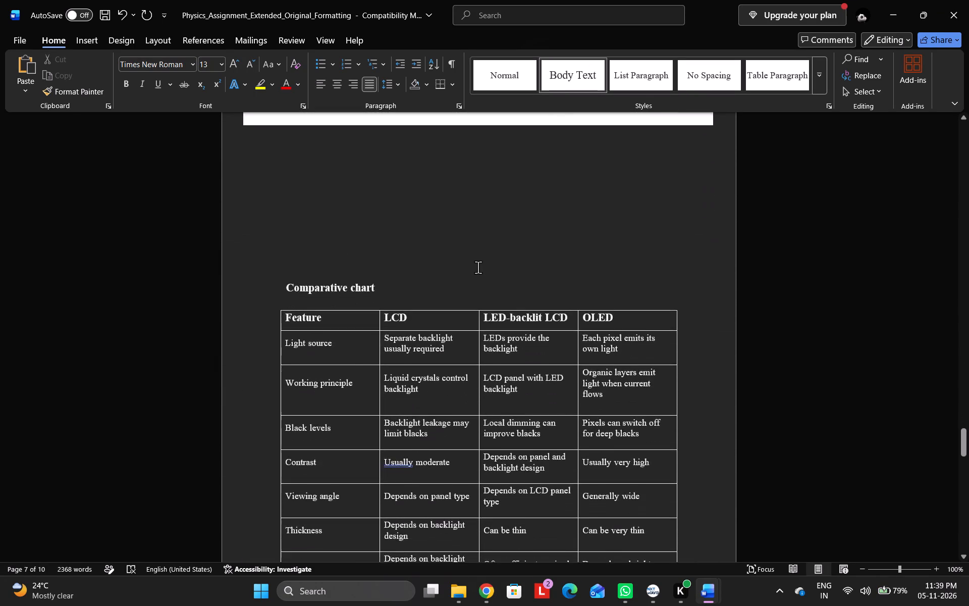
scroll(478, 269, "down", 8)
Delete the surplus blank lines between the page header and the "Comparative chart" heading on page 8.
scroll(476, 269, "up", 10)
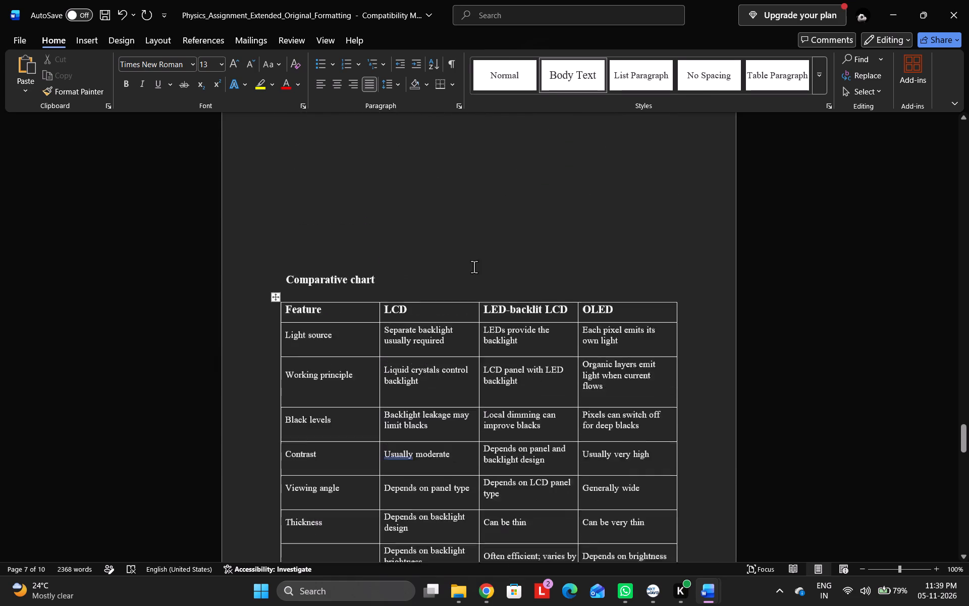
scroll(474, 267, "up", 8)
scroll(434, 266, "down", 7)
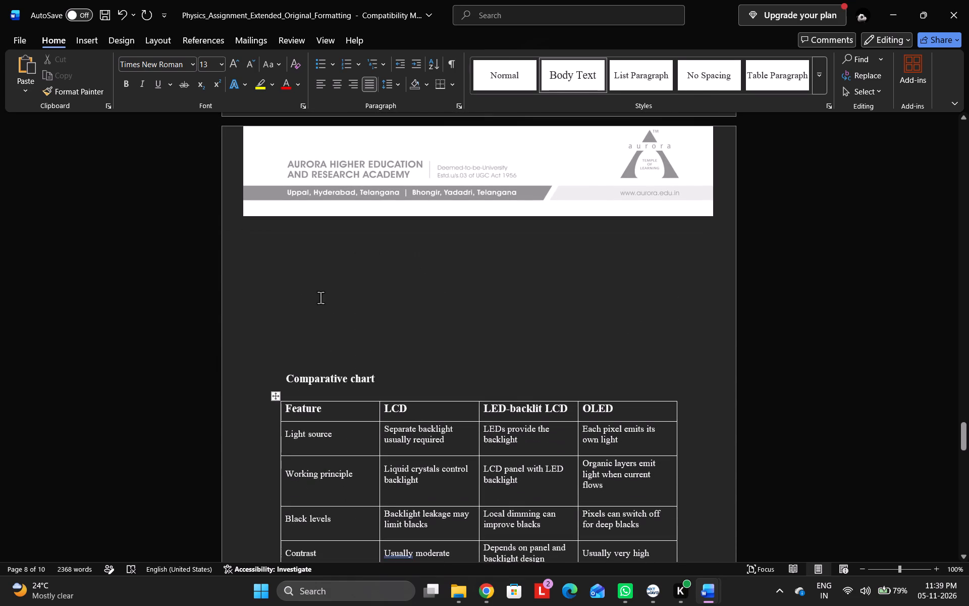
left_click(282, 346)
key("BackSpace")
key("BackSpace")
key("BackSpace")
key("BackSpace")
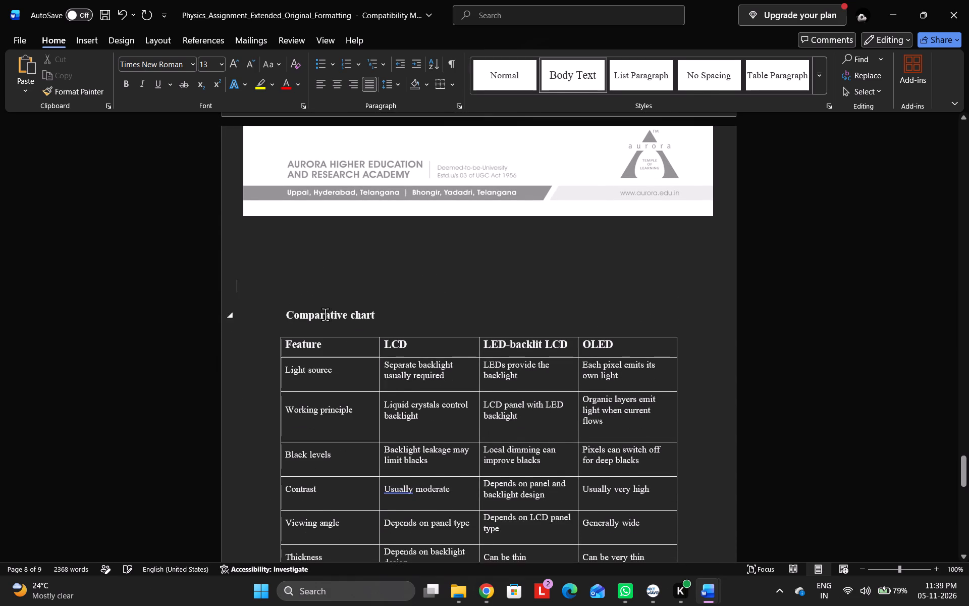
key("BackSpace")
key("BackSpace")
scroll(336, 317, "up", 5)
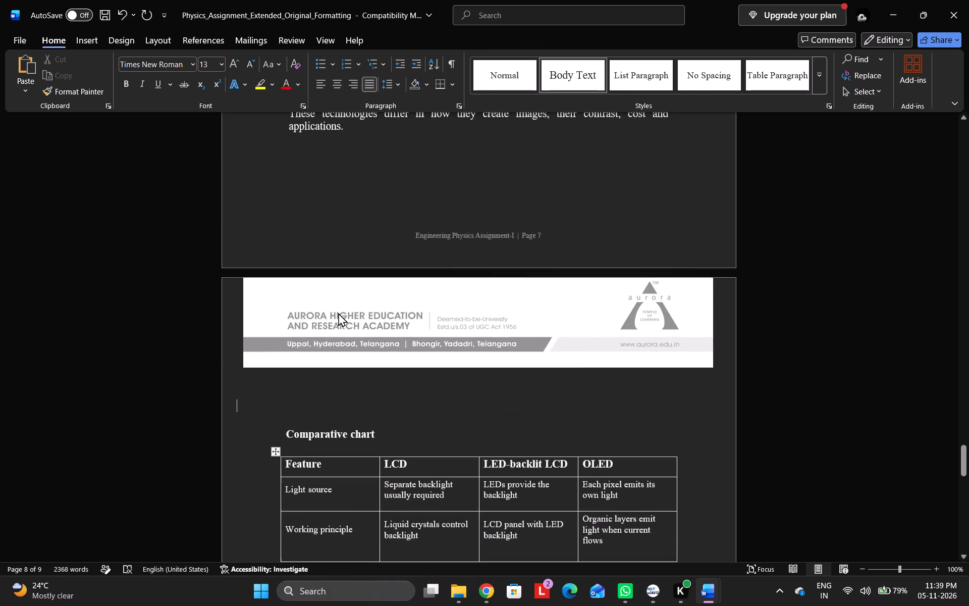
scroll(338, 315, "down", 13)
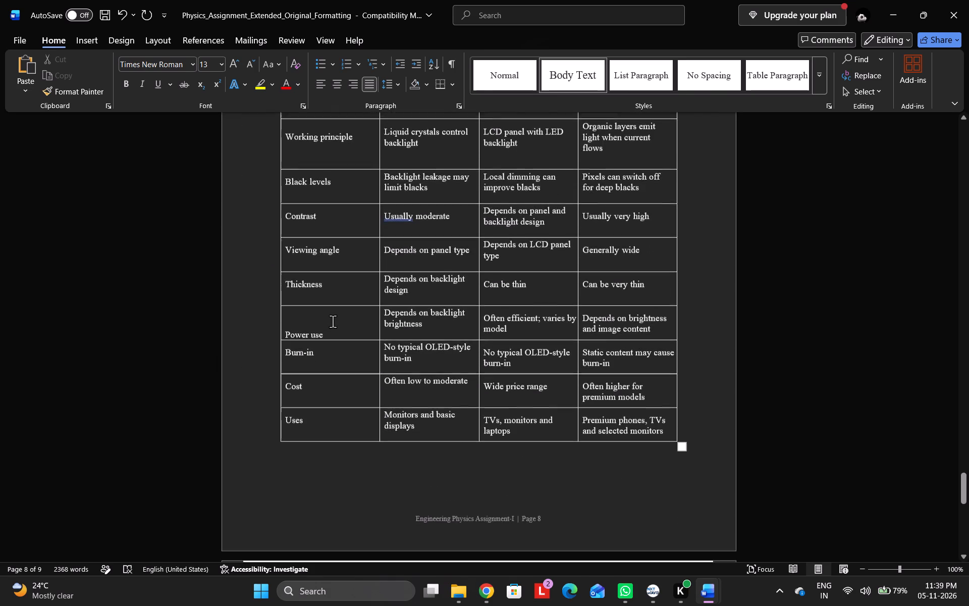
scroll(333, 321, "up", 7)
key("BackSpace")
Check the end of the comparison table on page 8 and the explanation and overall conclusion sections on page 9.
scroll(329, 322, "down", 15)
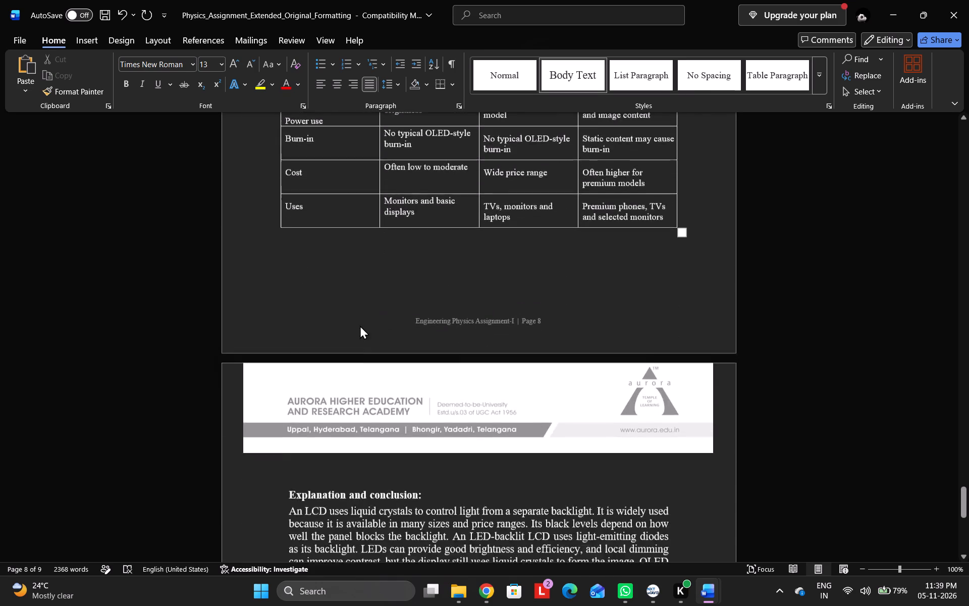
scroll(360, 325, "down", 4)
scroll(376, 334, "up", 3)
scroll(433, 305, "up", 4)
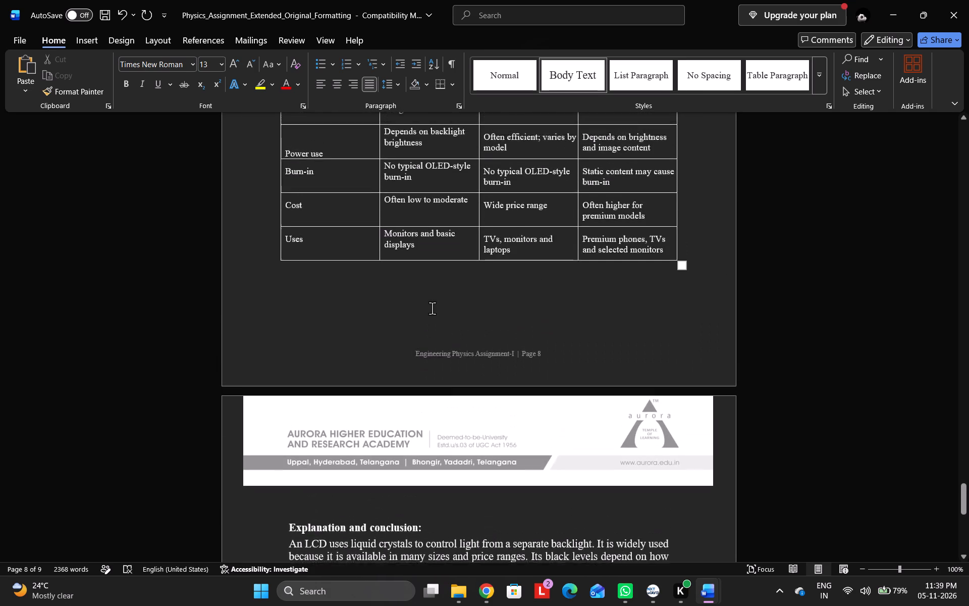
scroll(432, 311, "down", 14)
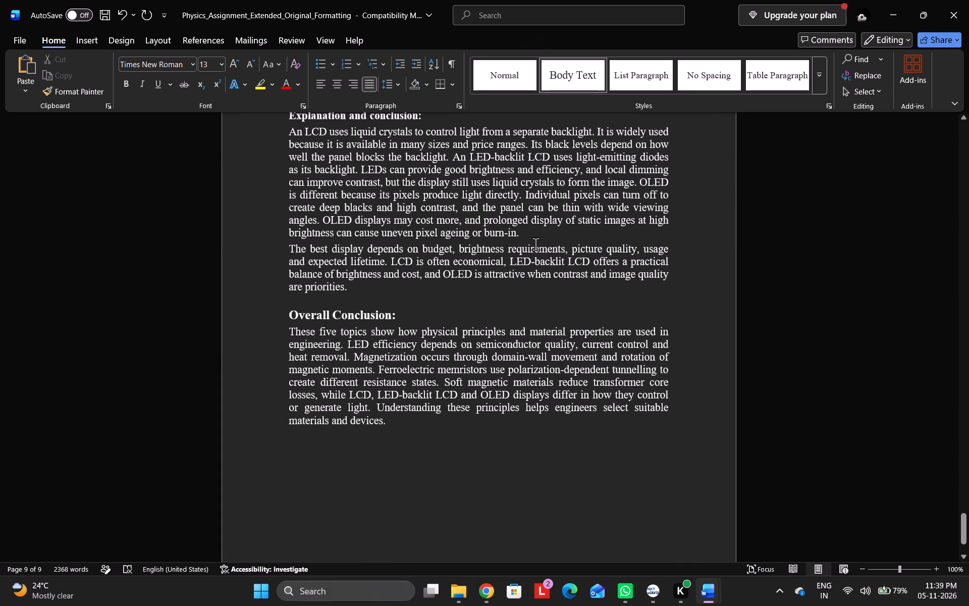
scroll(459, 330, "down", 2)
scroll(414, 312, "down", 12)
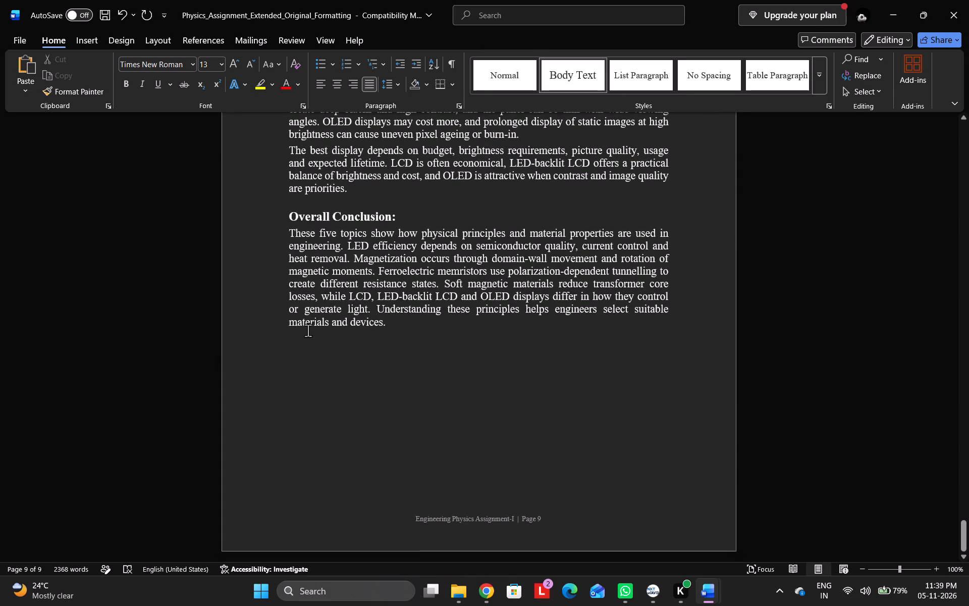
Save the physics assignment document.
left_click(101, 14)
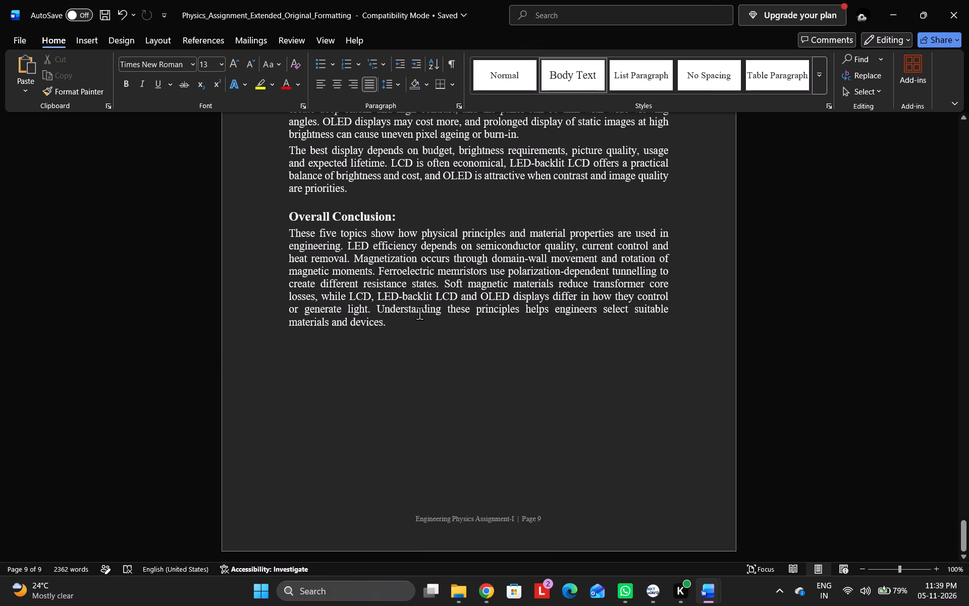
Look back over the document from page 9 to page 7, checking the table and heading spacing.
scroll(449, 366, "up", 20)
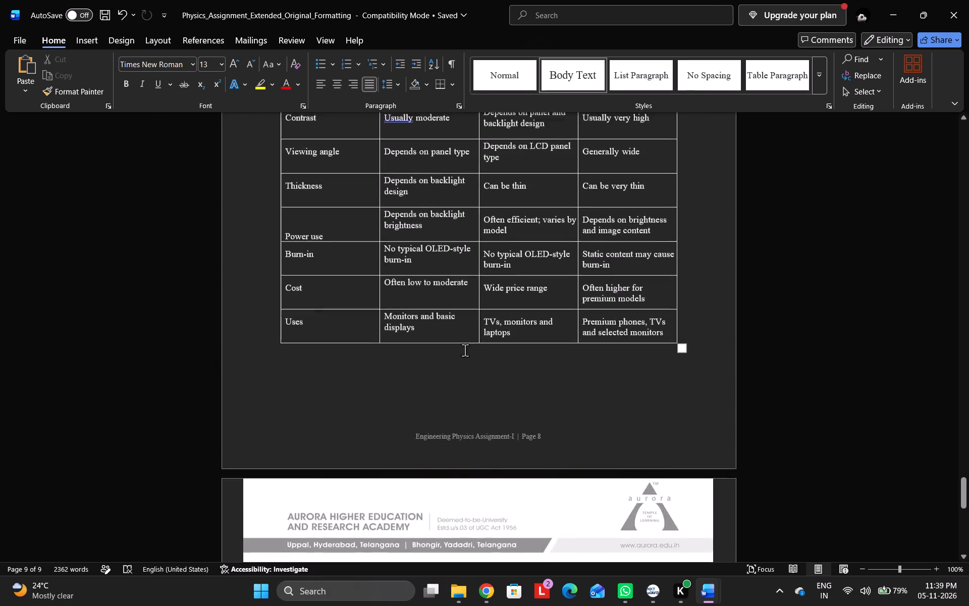
scroll(465, 350, "up", 14)
scroll(456, 346, "up", 13)
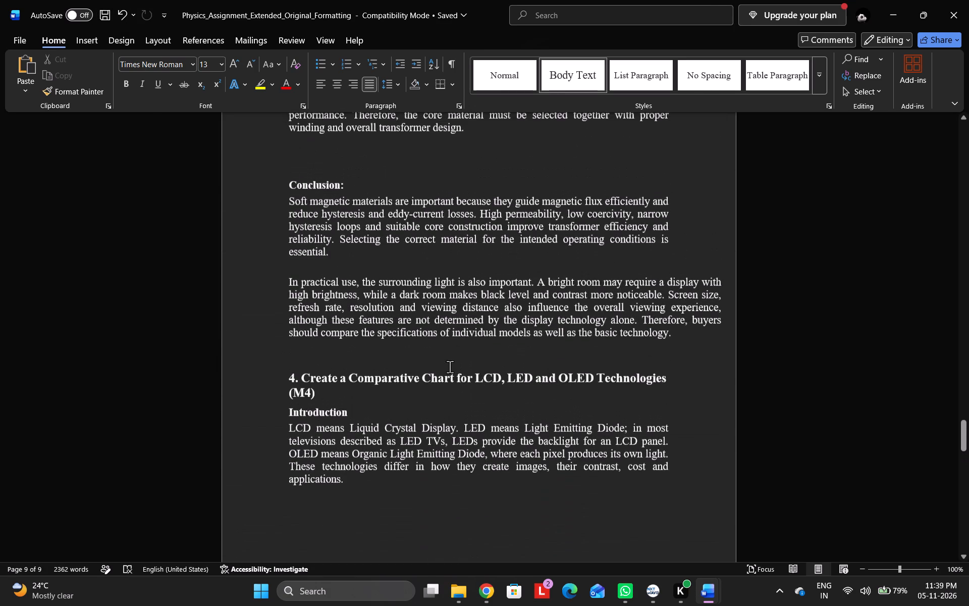
Switch to Chrome and sign in to the Aurora University portal with the filled-in credentials.
left_click(482, 586)
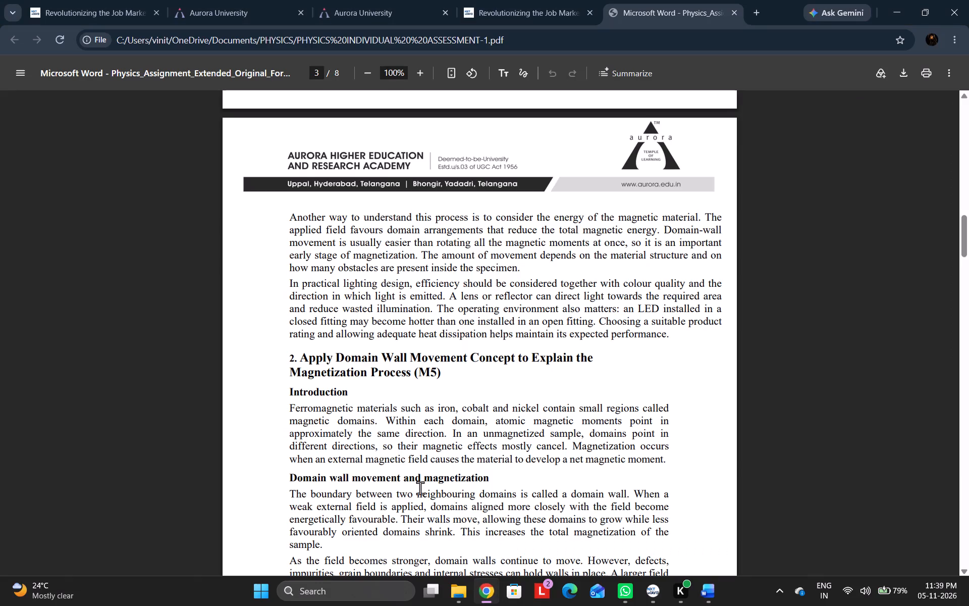
scroll(451, 232, "up", 10)
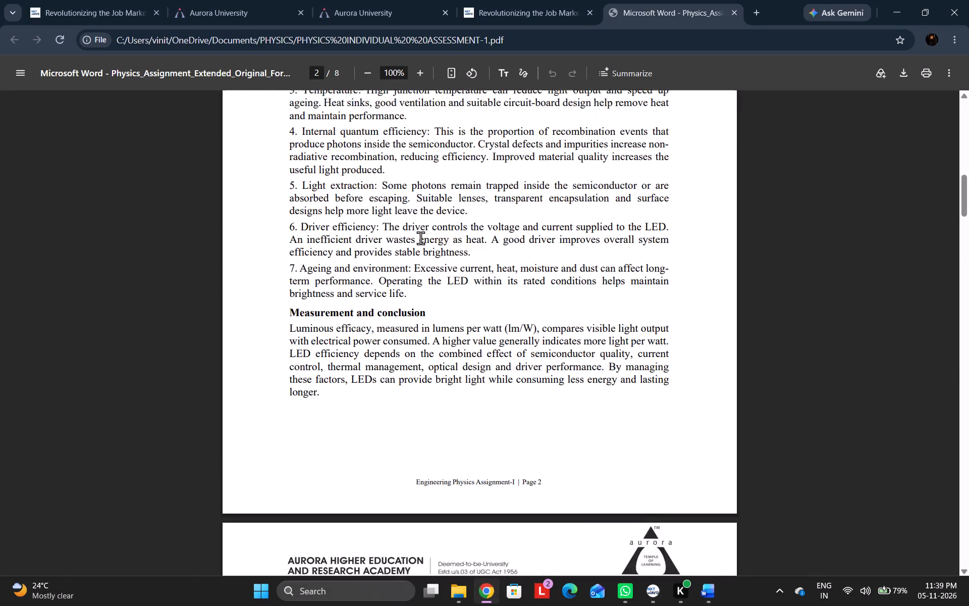
scroll(420, 238, "up", 2)
left_click(220, 7)
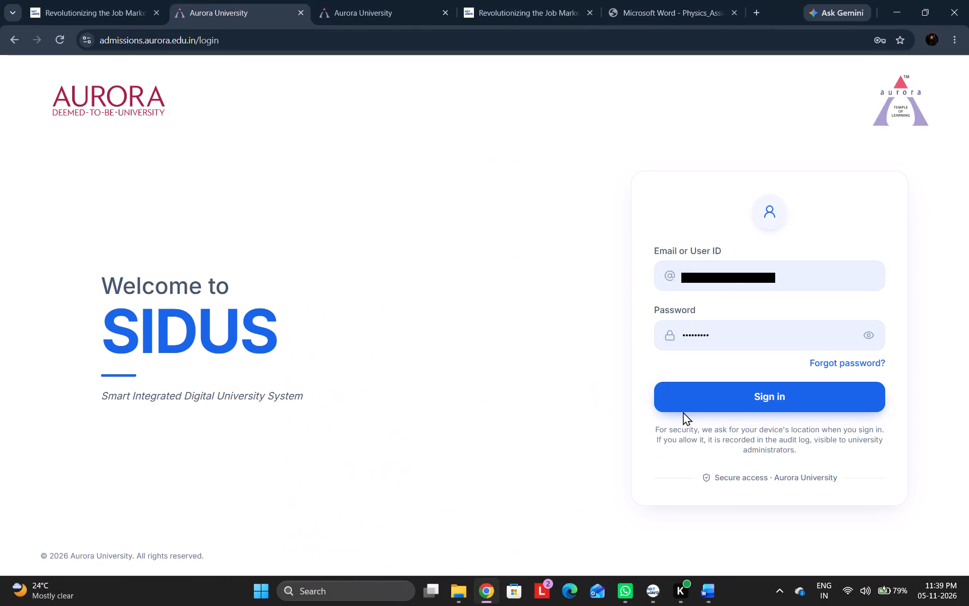
left_click(699, 395)
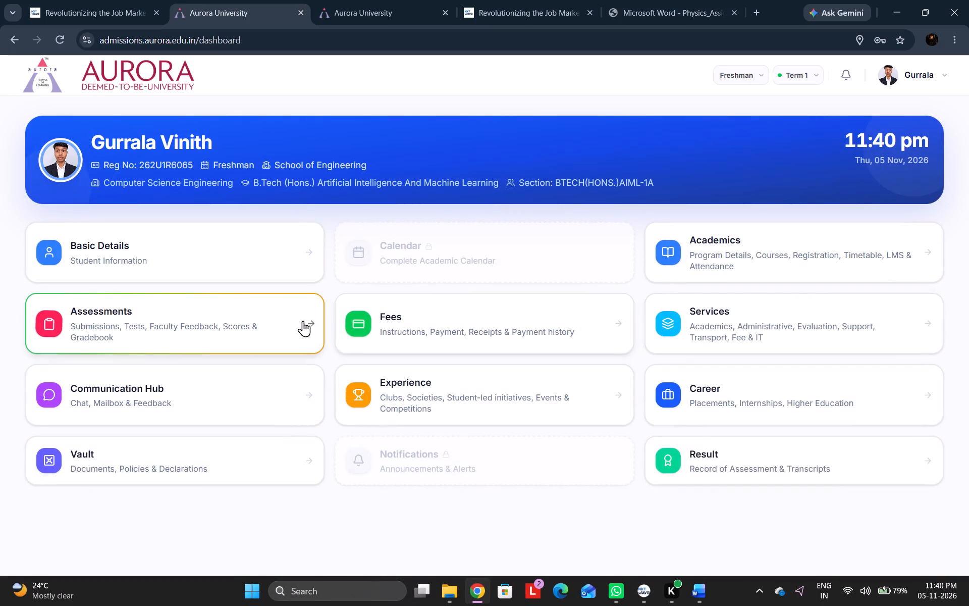
Open the submitted file of Assignment I from the Engineering Physics assessments.
left_click(305, 308)
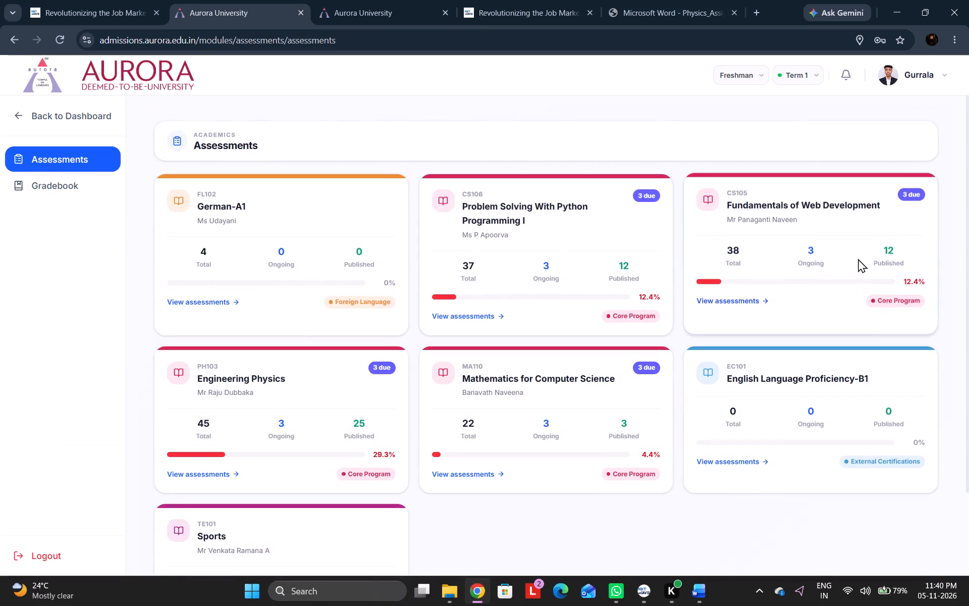
left_click(340, 392)
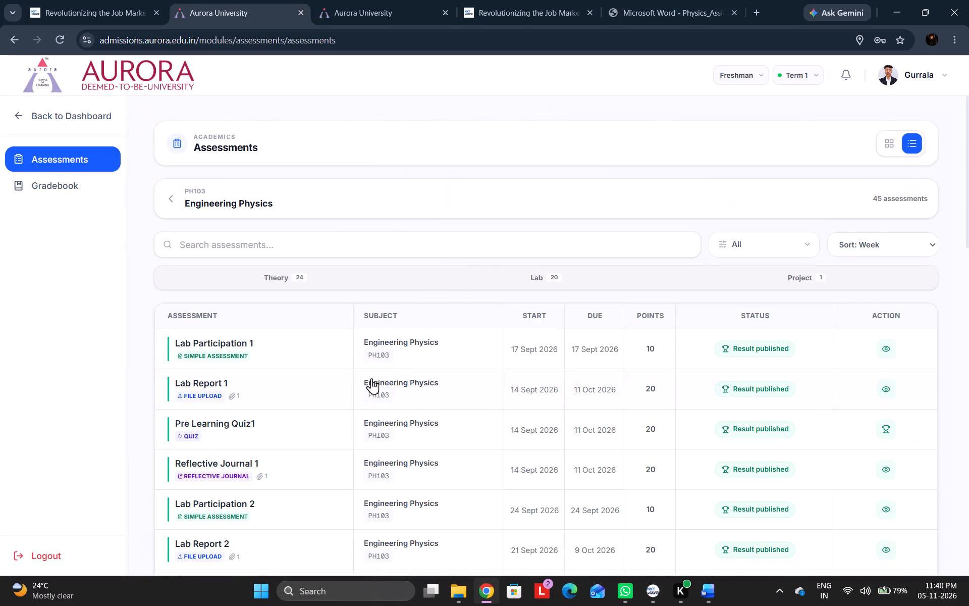
scroll(649, 376, "down", 10)
scroll(707, 402, "down", 4)
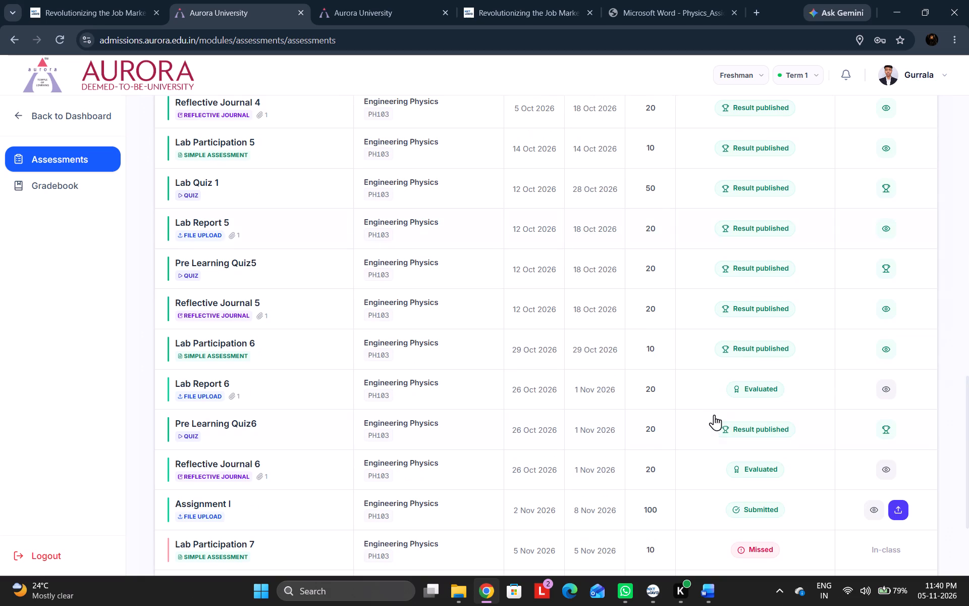
scroll(746, 418, "down", 5)
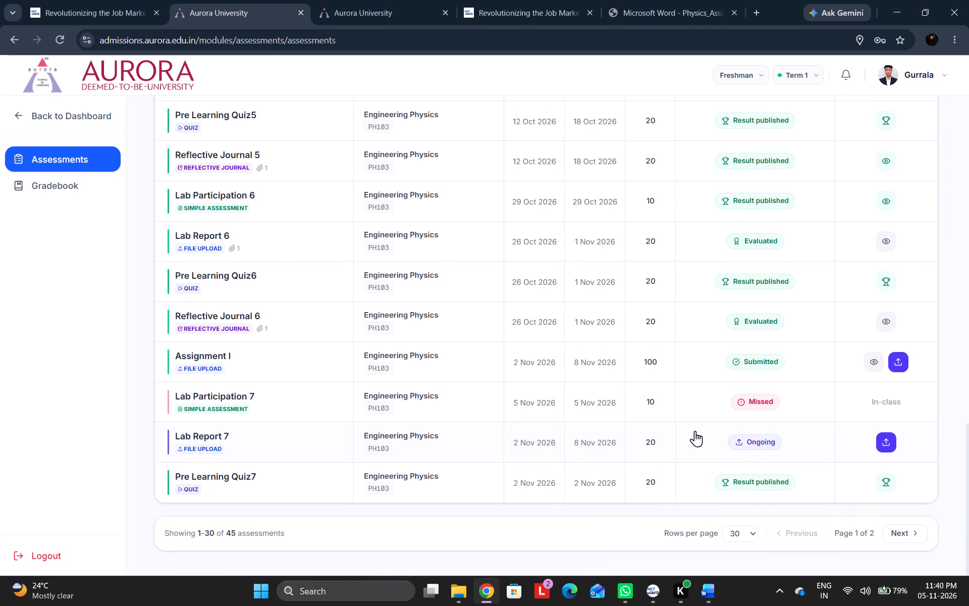
scroll(732, 418, "up", 1)
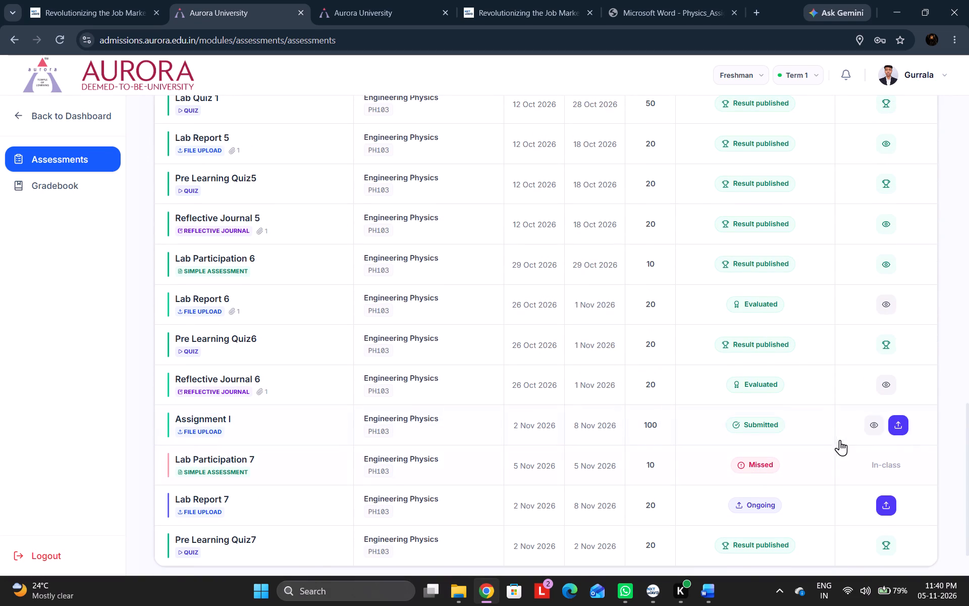
left_click(872, 426)
Read through the submitted assignment PDF from the cover page to the overall conclusion, examining its headings and spacing.
scroll(443, 273, "down", 2)
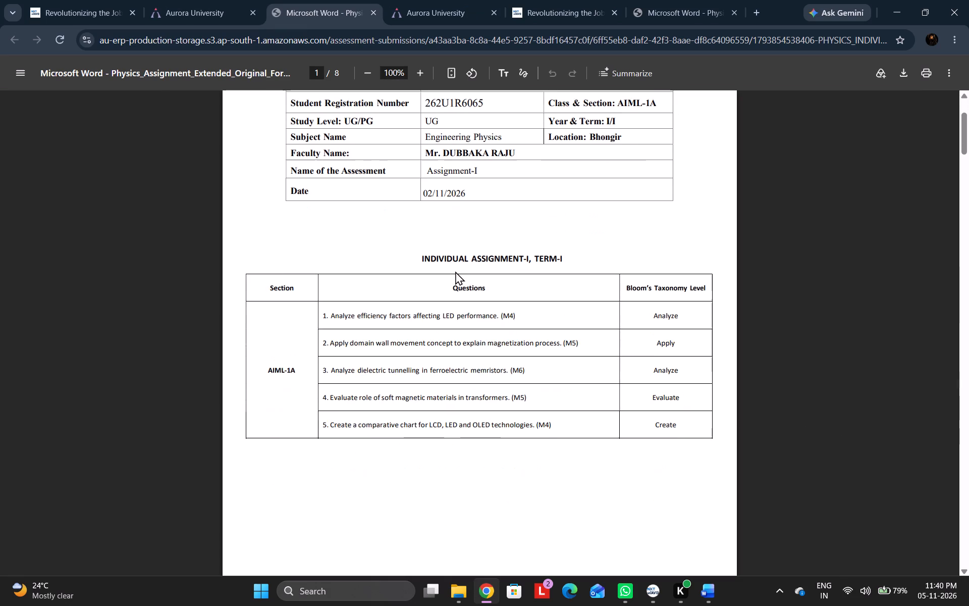
scroll(455, 271, "down", 12)
scroll(497, 270, "down", 4)
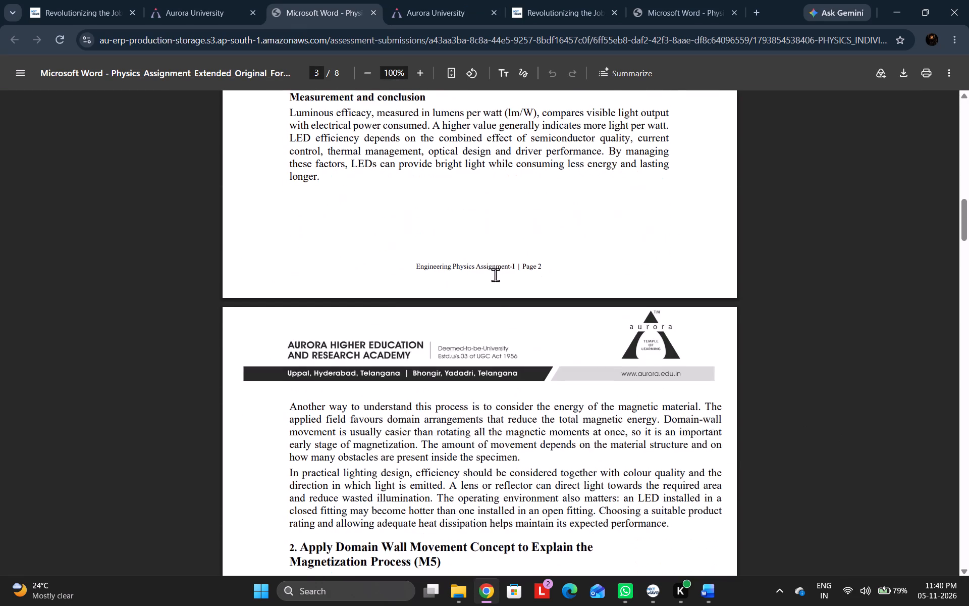
scroll(494, 275, "down", 19)
scroll(465, 284, "down", 2)
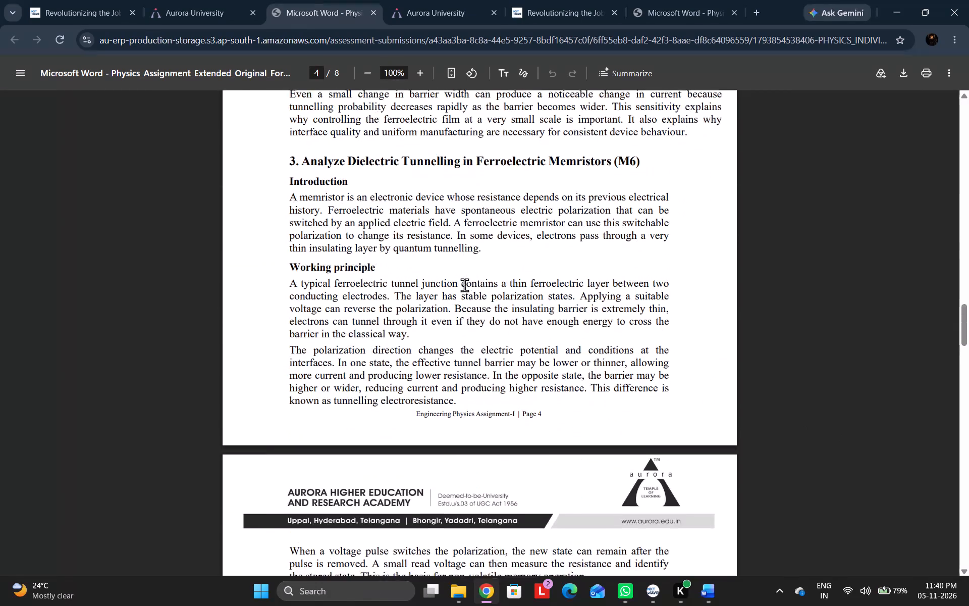
scroll(464, 285, "down", 20)
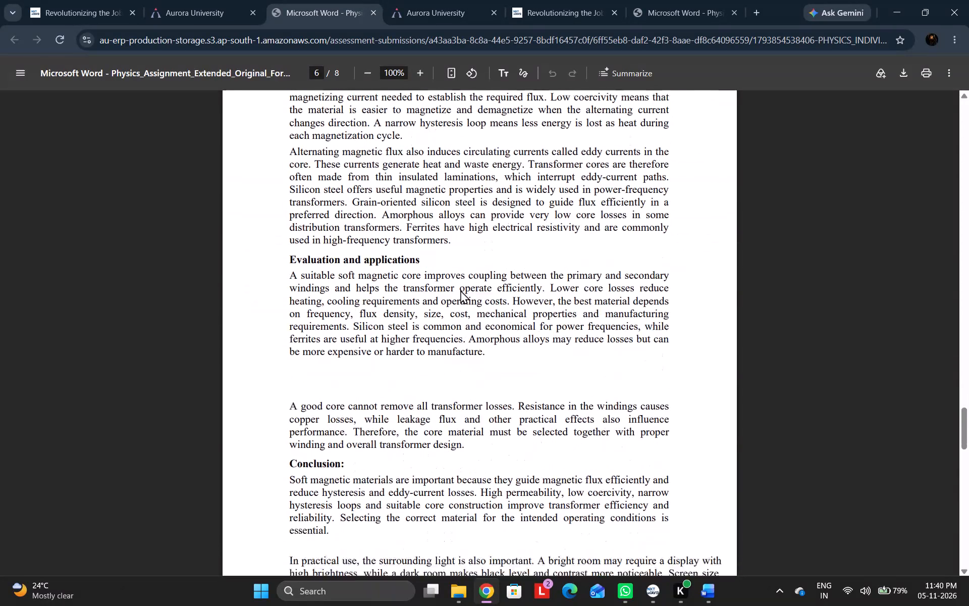
scroll(460, 290, "down", 17)
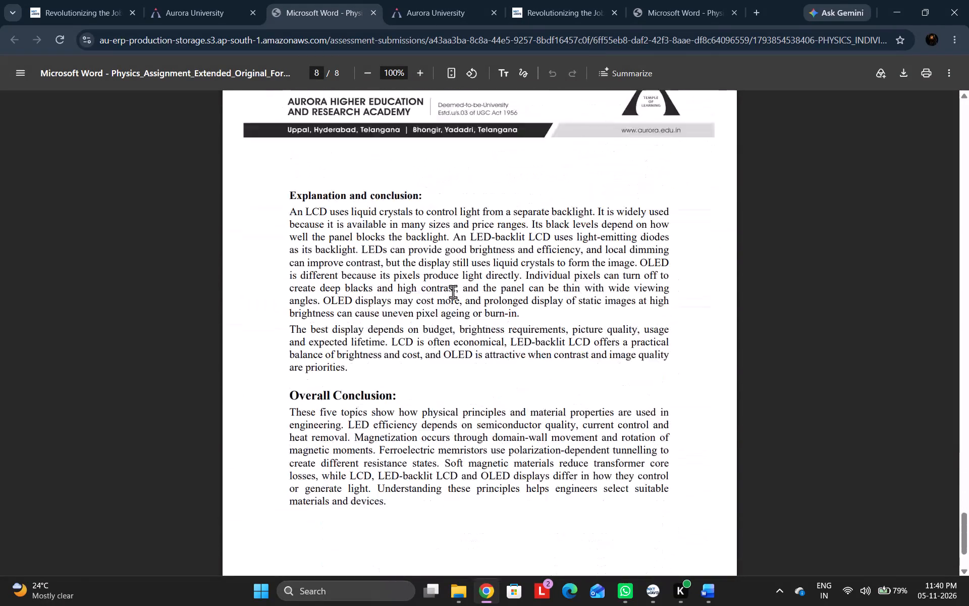
scroll(451, 288, "down", 5)
Go back through the submitted PDF from the last page to the question table on page 1, examining headings and page breaks.
scroll(451, 292, "up", 18)
scroll(466, 286, "up", 17)
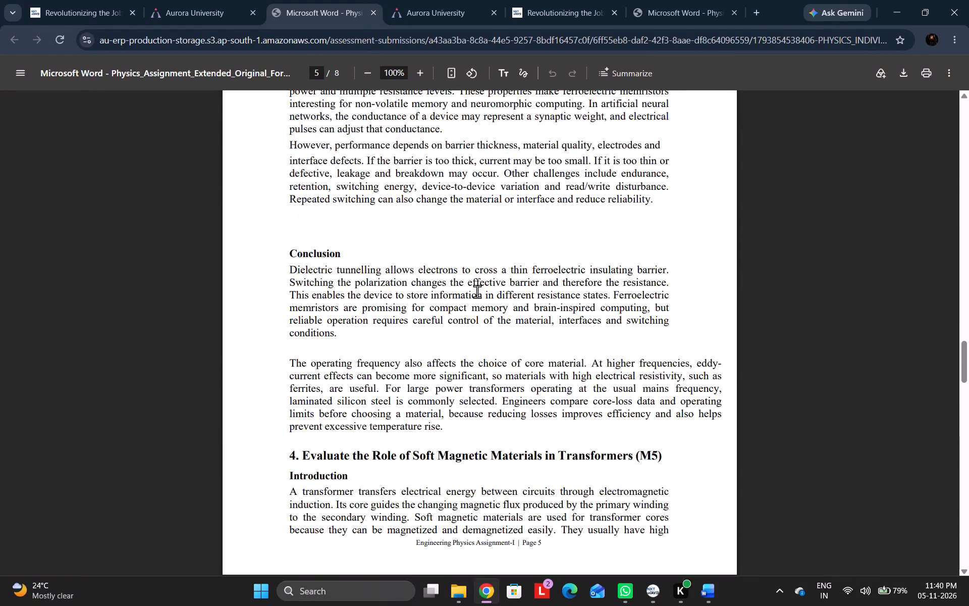
scroll(478, 292, "up", 13)
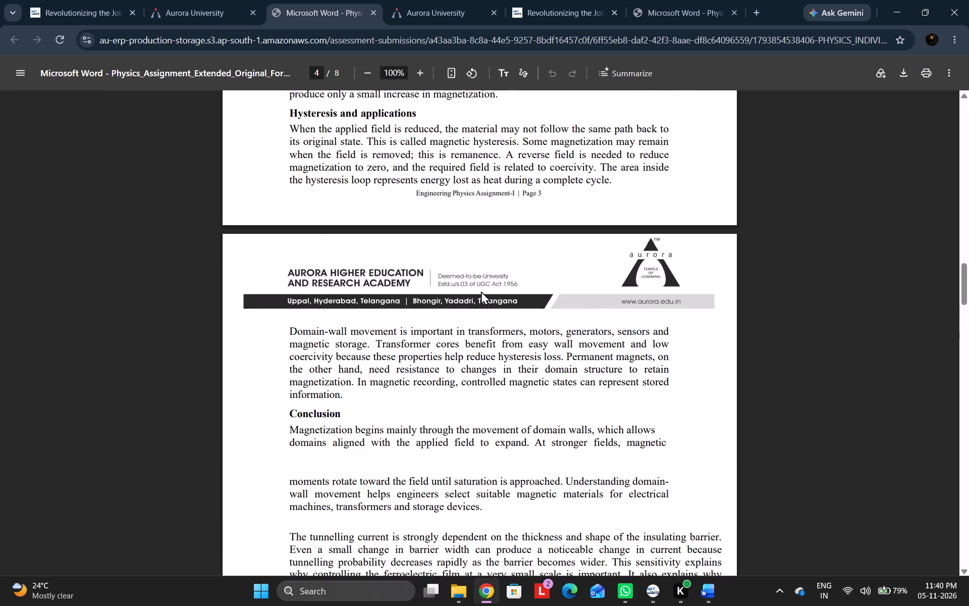
scroll(479, 289, "up", 19)
scroll(461, 286, "up", 7)
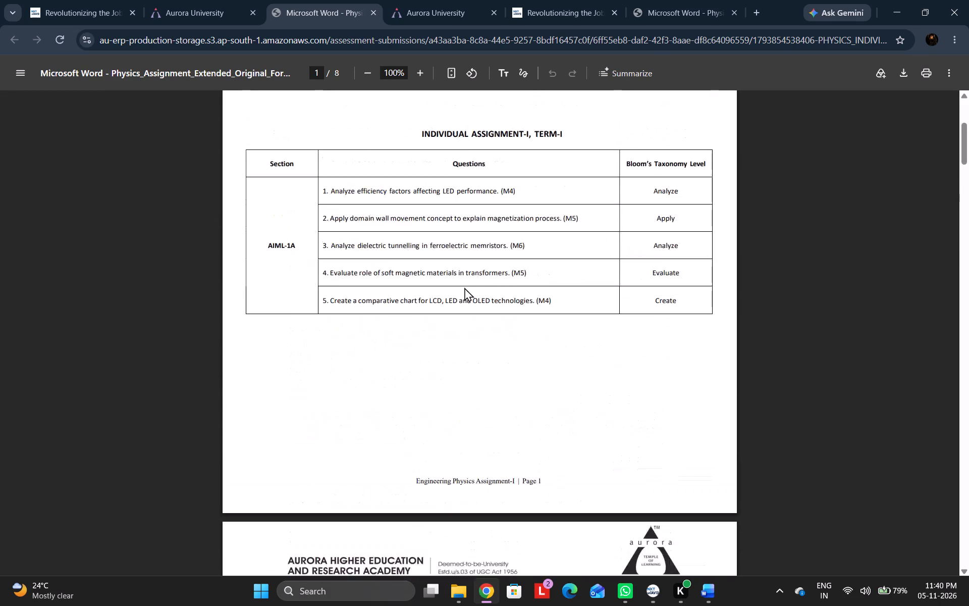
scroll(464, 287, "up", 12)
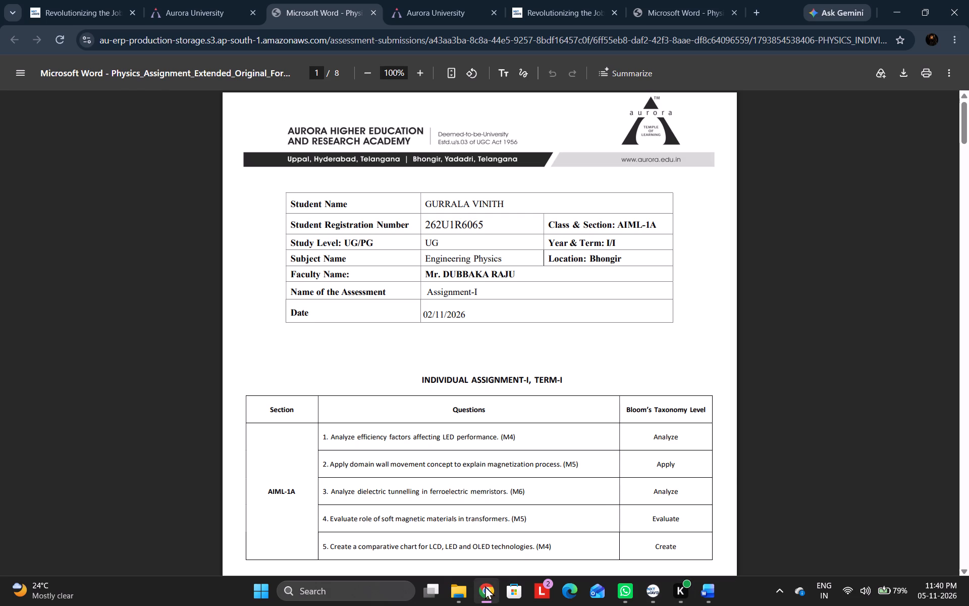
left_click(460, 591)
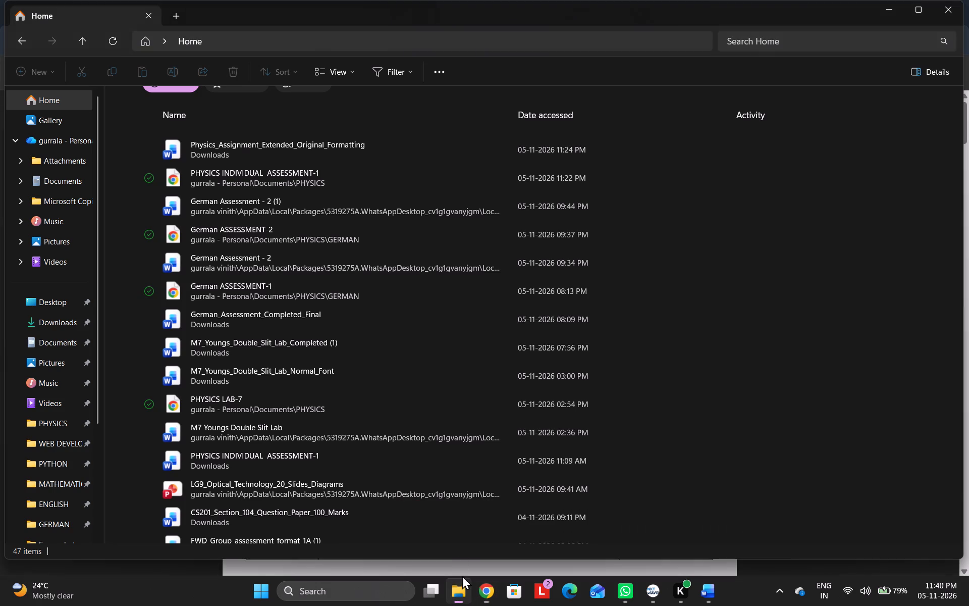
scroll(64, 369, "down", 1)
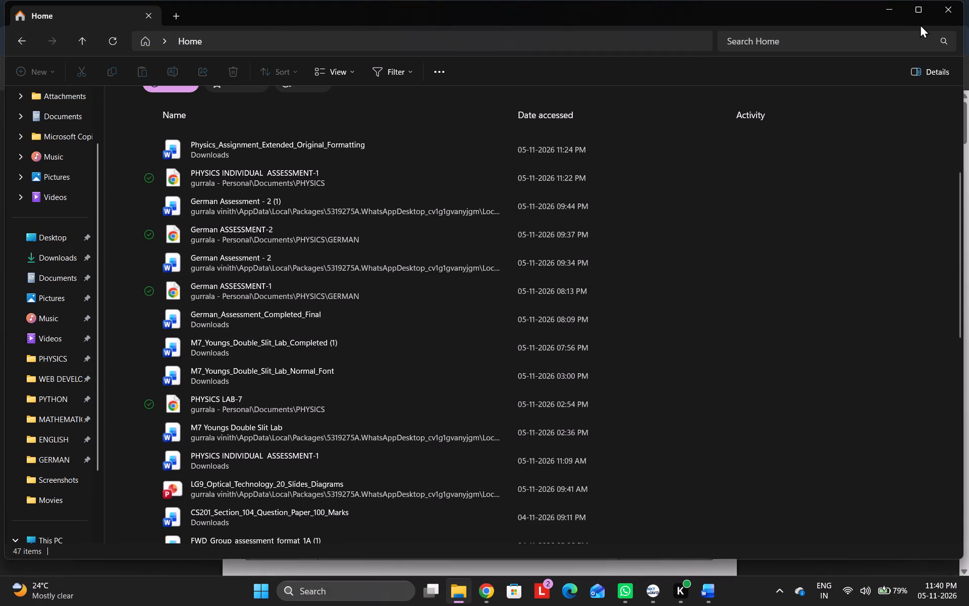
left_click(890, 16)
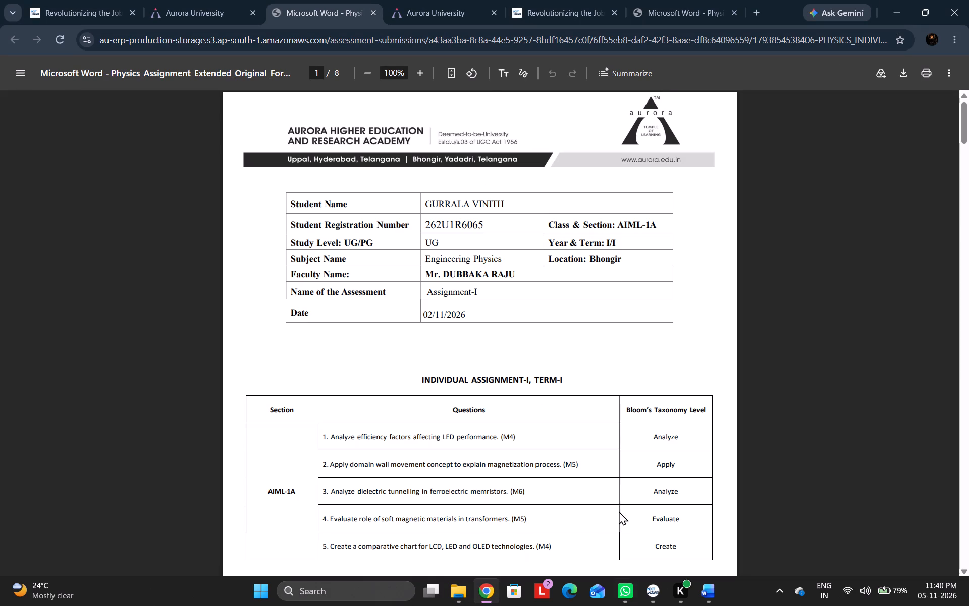
Switch to the Physics_Assignment_Extended_Original_Formatting document in Word and print it to PDF in the PHYSICS folder as "PHYSICS INDIVIDUAL ASSESSMENT-1 edited".
left_click(697, 584)
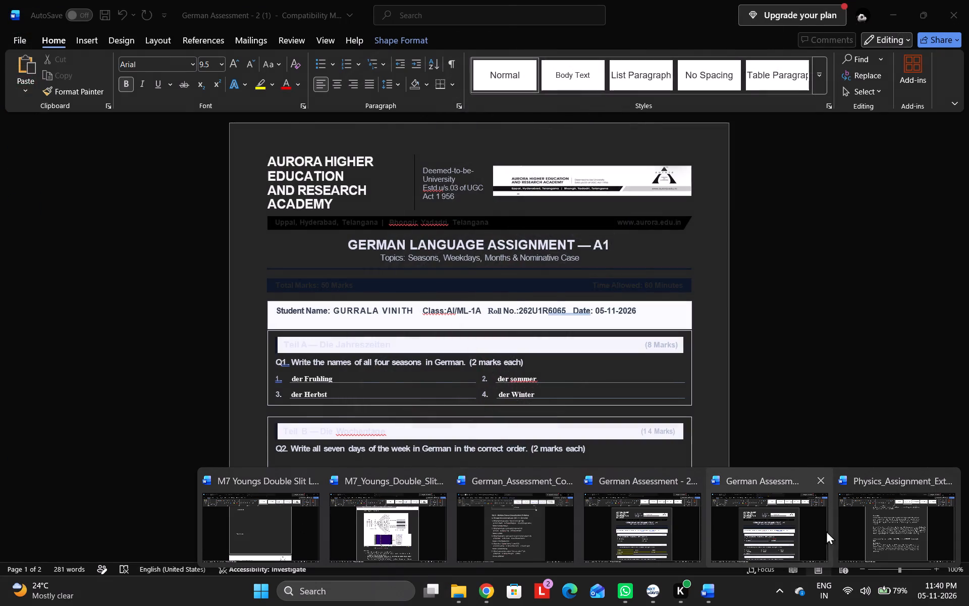
left_click(838, 529)
scroll(596, 407, "up", 4)
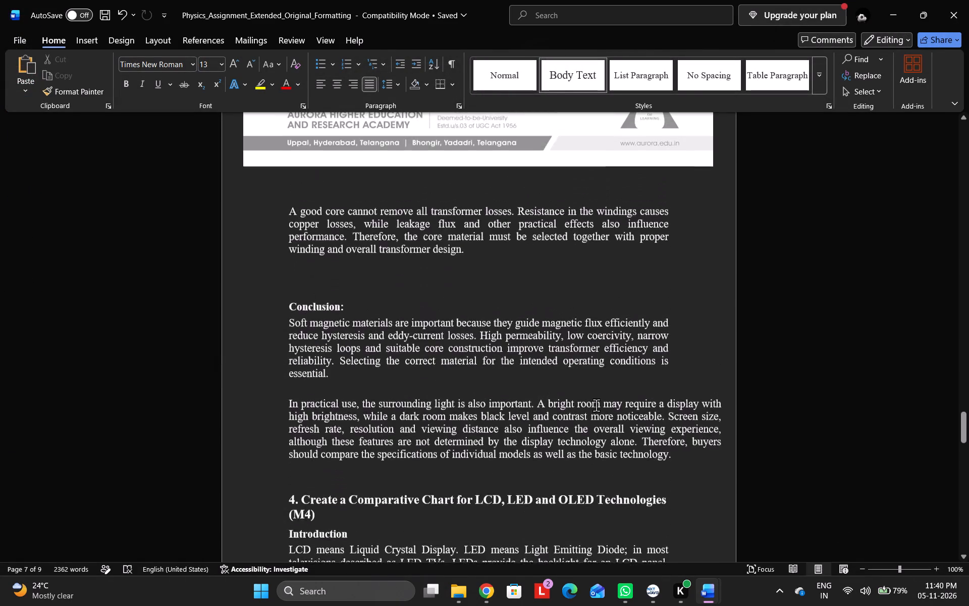
scroll(596, 403, "down", 6)
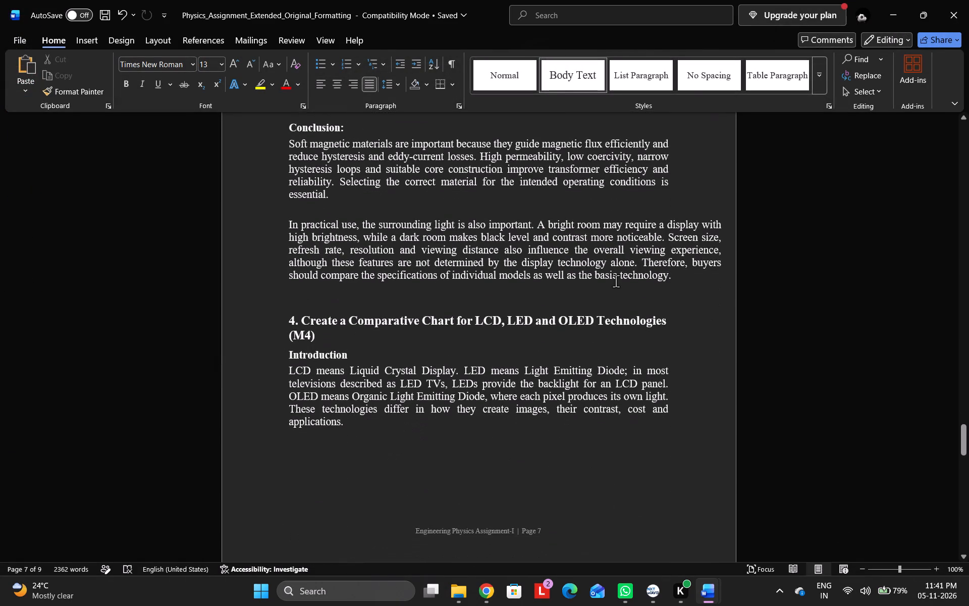
key("ctrl+p")
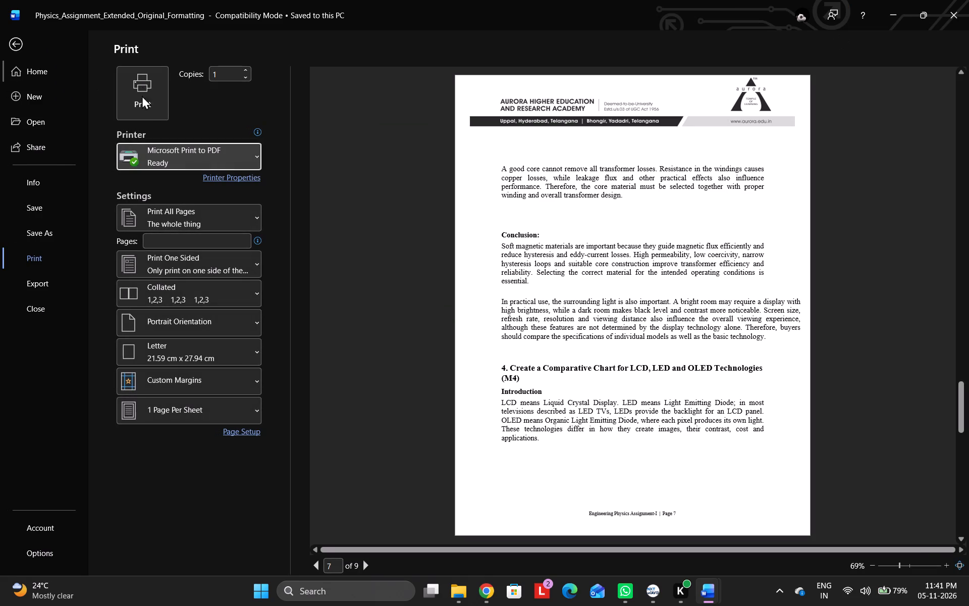
left_click_drag(134, 86, 133, 80)
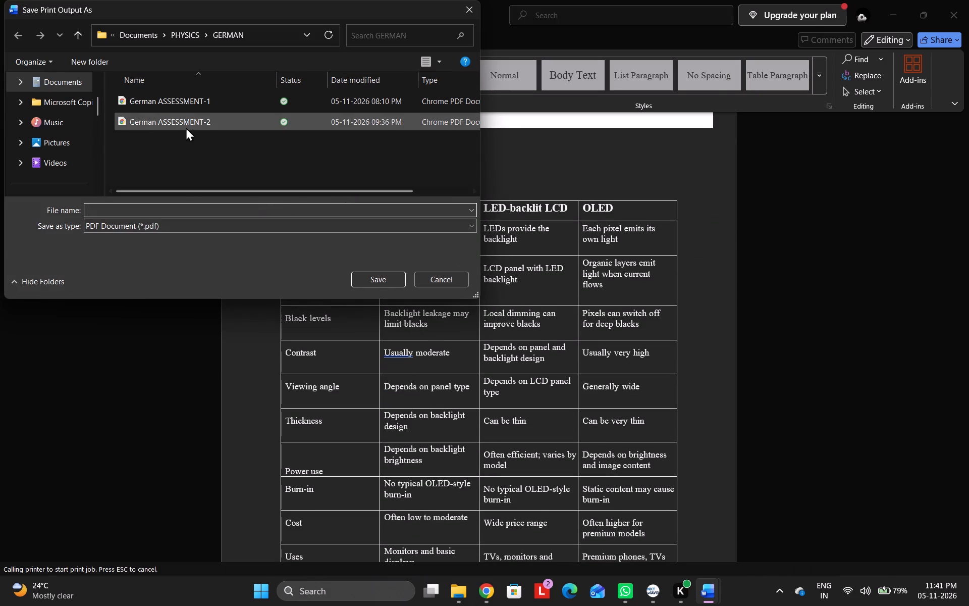
scroll(61, 131, "down", 3)
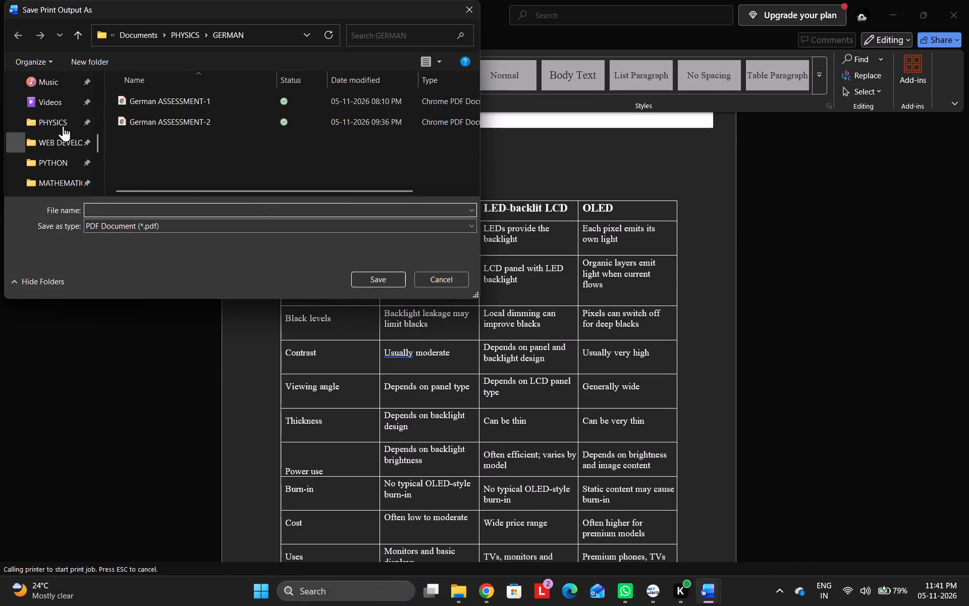
left_click(63, 124)
scroll(219, 175, "down", 2)
scroll(256, 145, "up", 3)
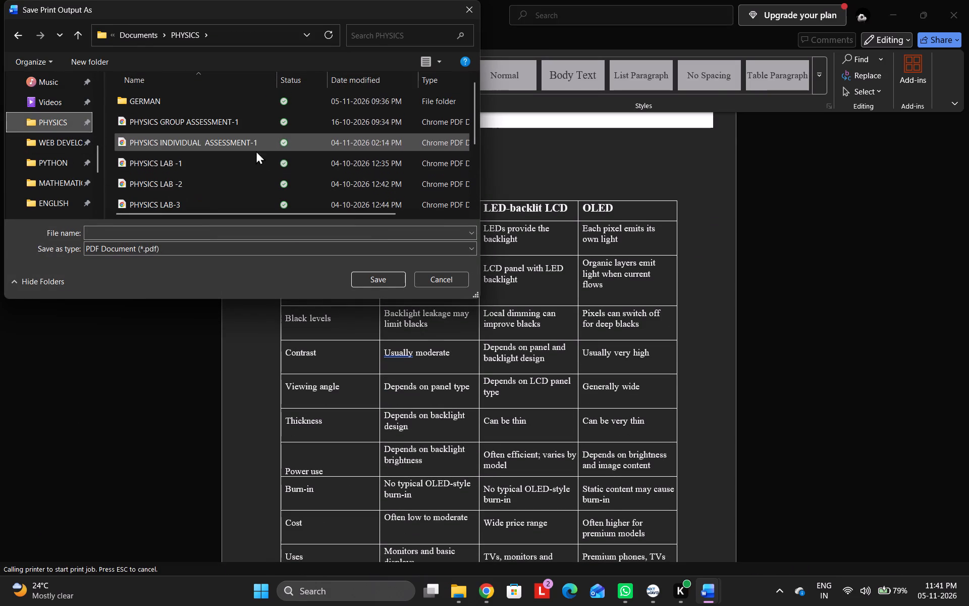
left_click(237, 143)
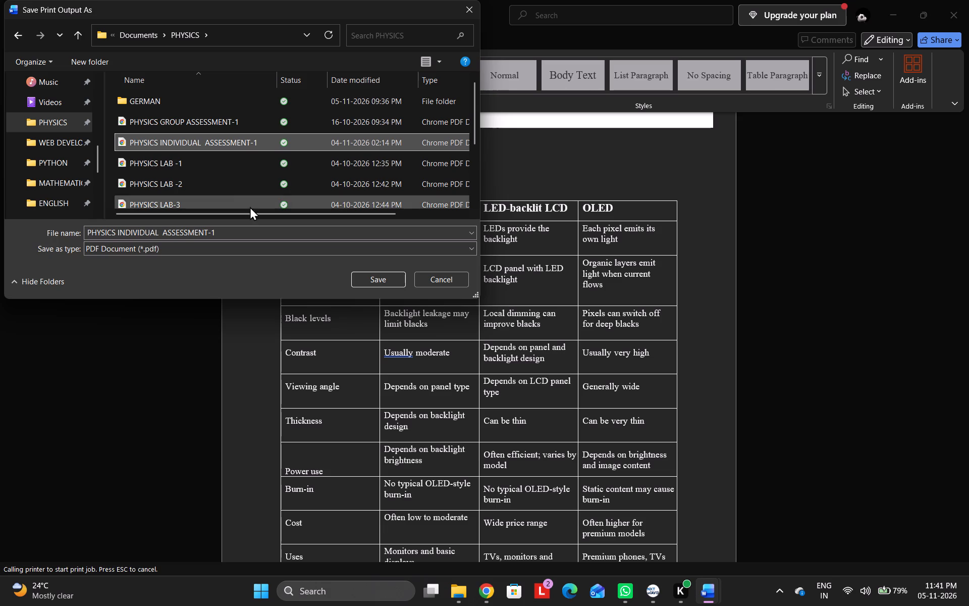
left_click(223, 228)
left_click(298, 234)
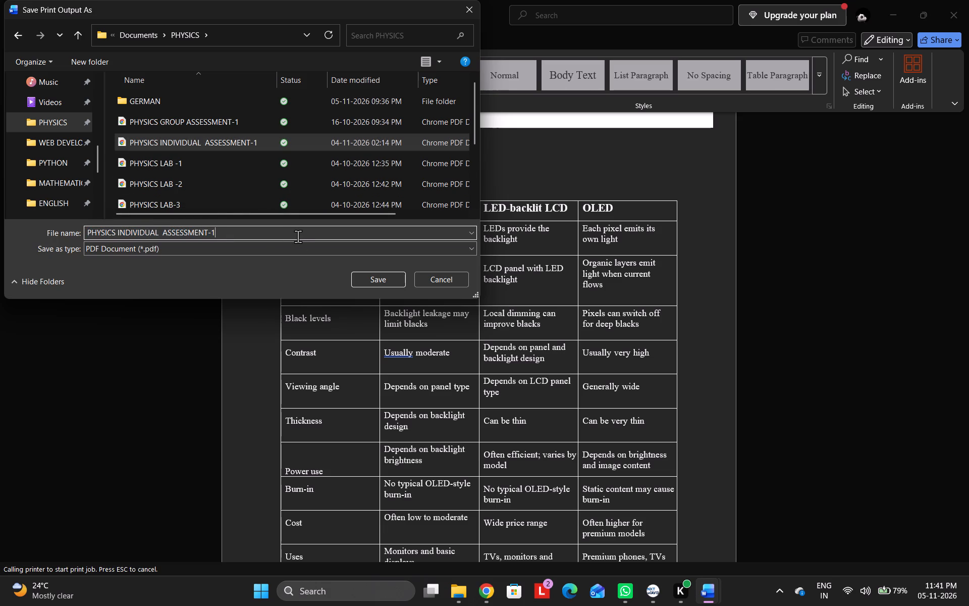
key("space")
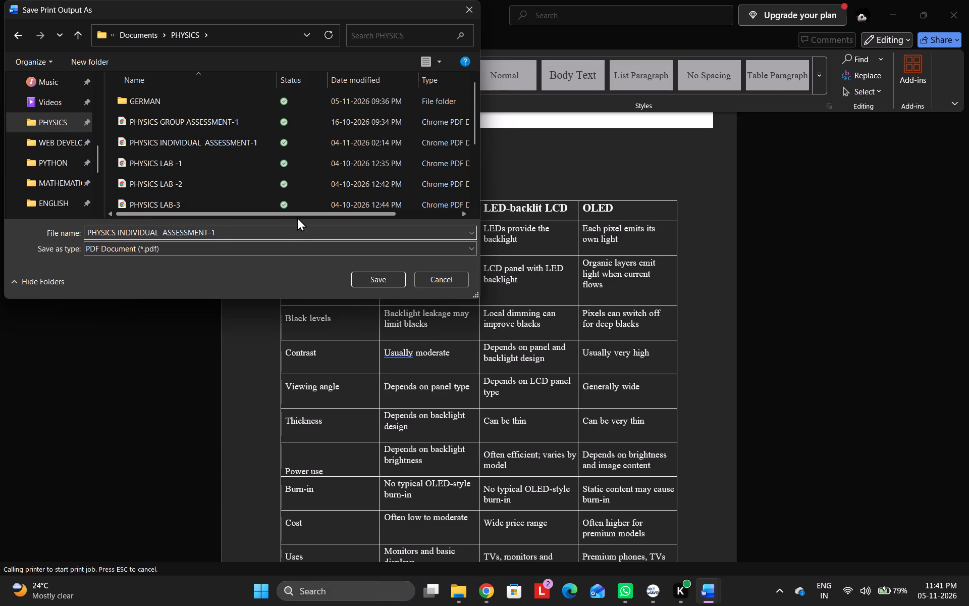
type("ed")
type("ited")
left_click(393, 274)
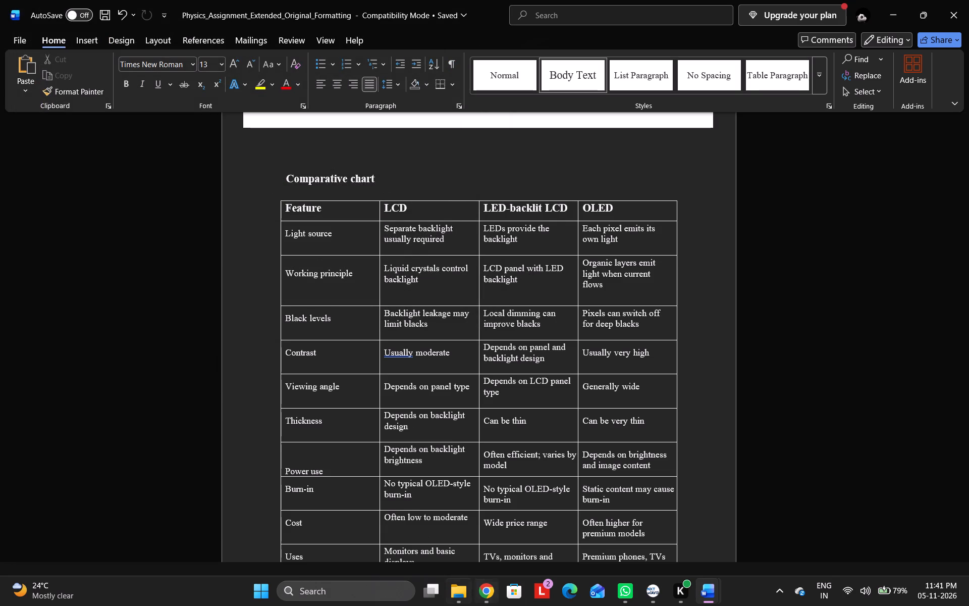
Switch to File Explorer and open the edited individual assessment PDF from the PHYSICS folder.
left_click(462, 601)
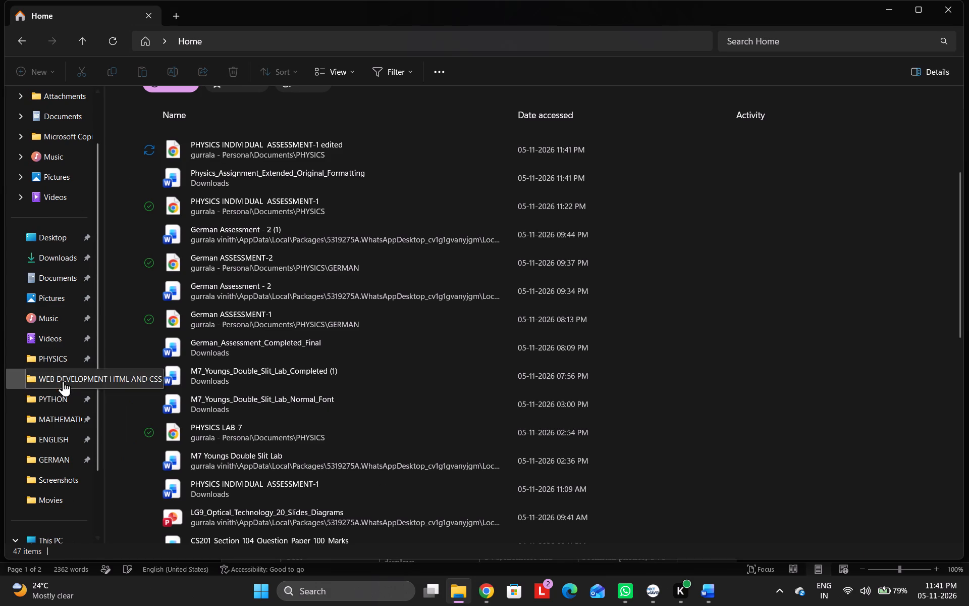
left_click(73, 362)
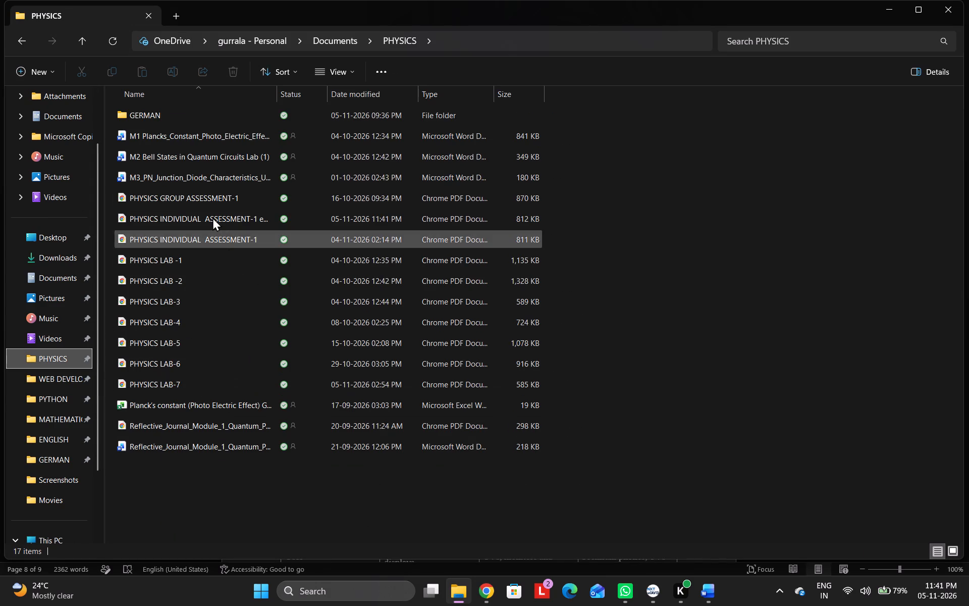
double_click(262, 212)
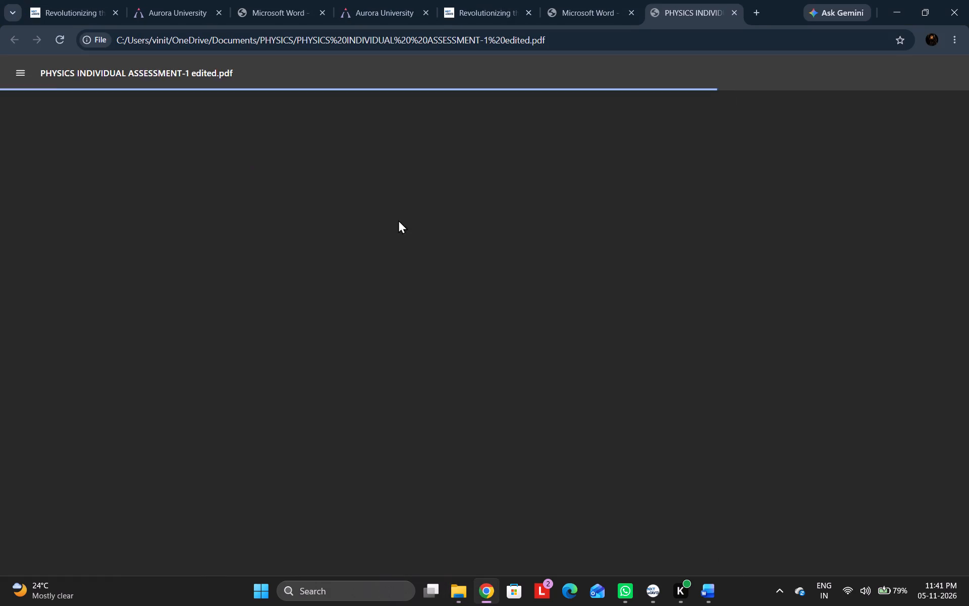
Read through the edited assignment PDF from the first page to the overall conclusion, examining headings, spacing and page breaks.
scroll(598, 257, "down", 13)
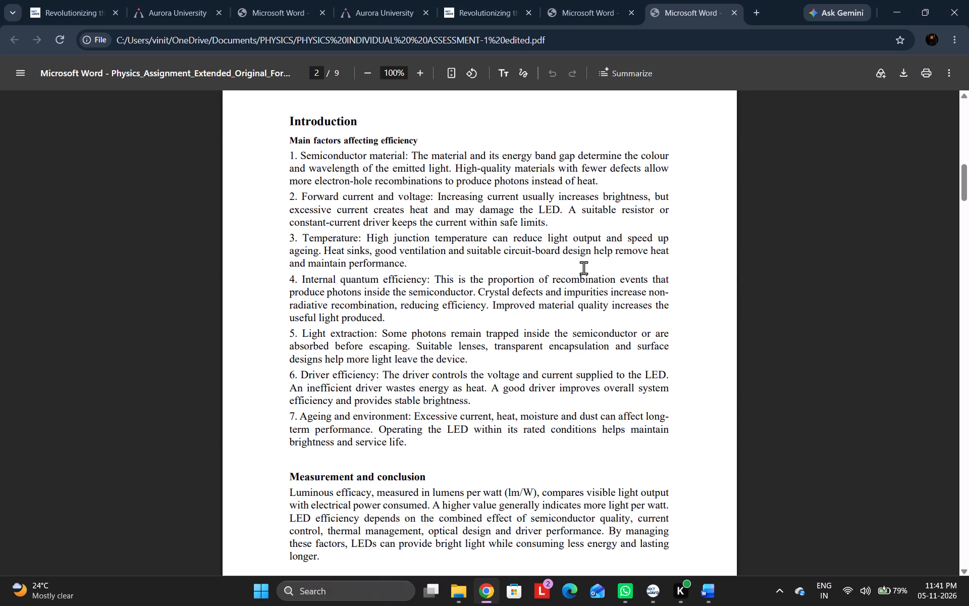
scroll(582, 268, "down", 9)
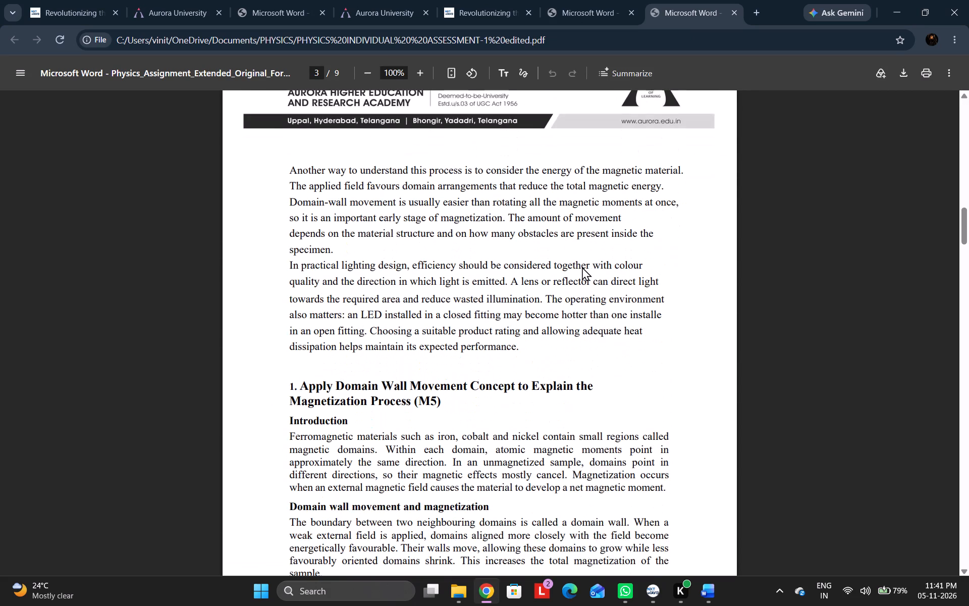
scroll(582, 267, "down", 10)
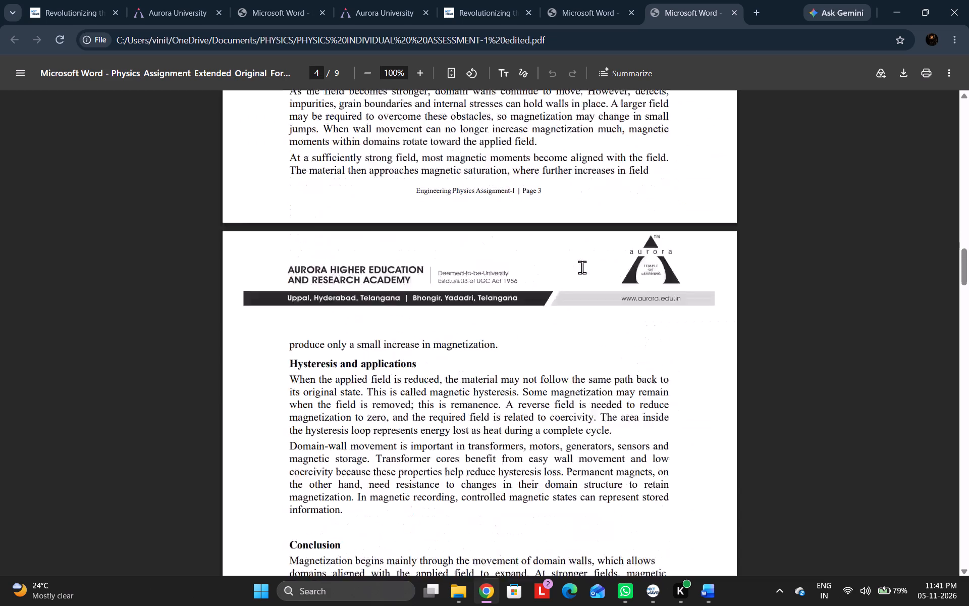
scroll(582, 267, "down", 10)
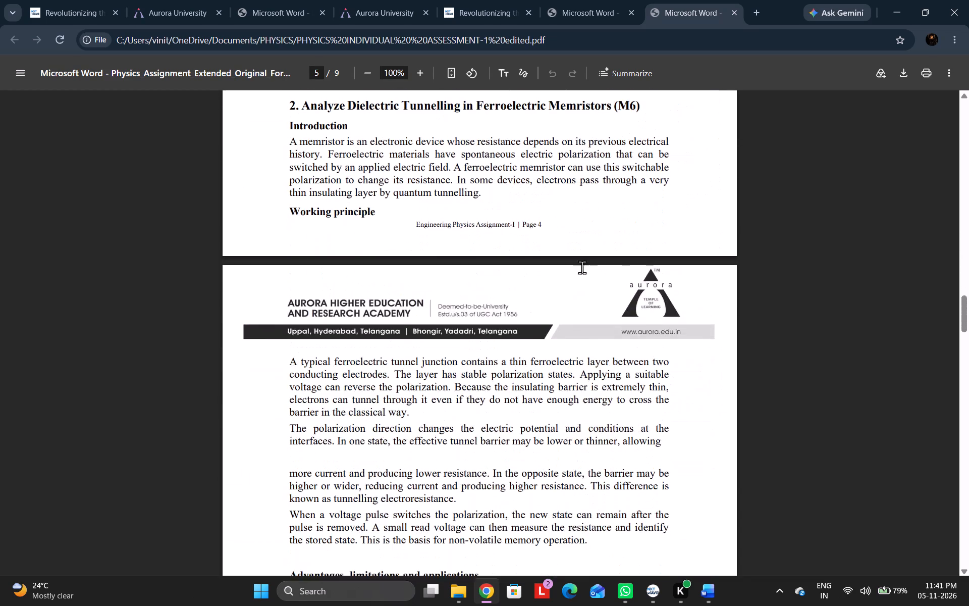
scroll(582, 267, "down", 12)
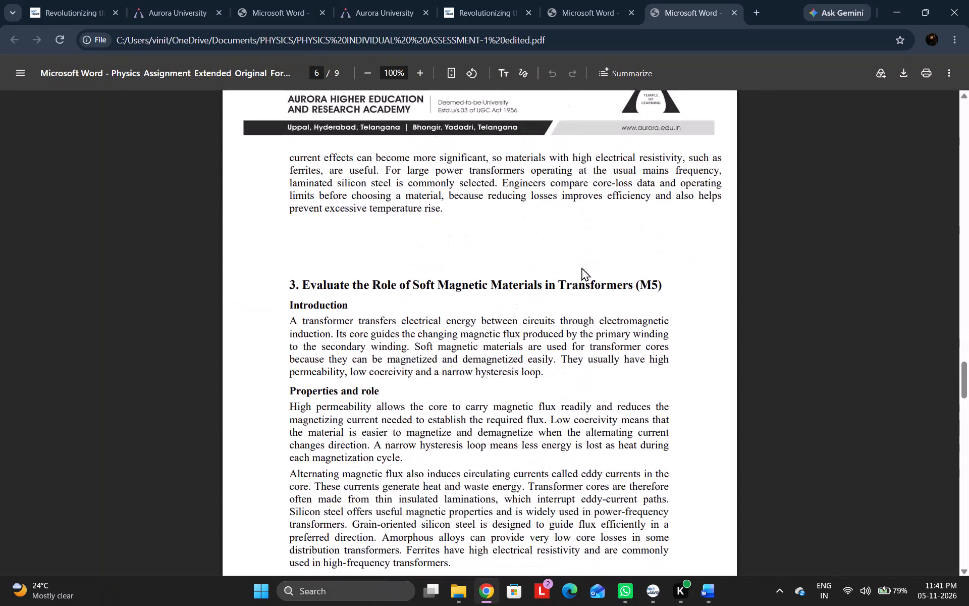
scroll(581, 267, "down", 3)
scroll(581, 267, "up", 4)
scroll(581, 267, "down", 4)
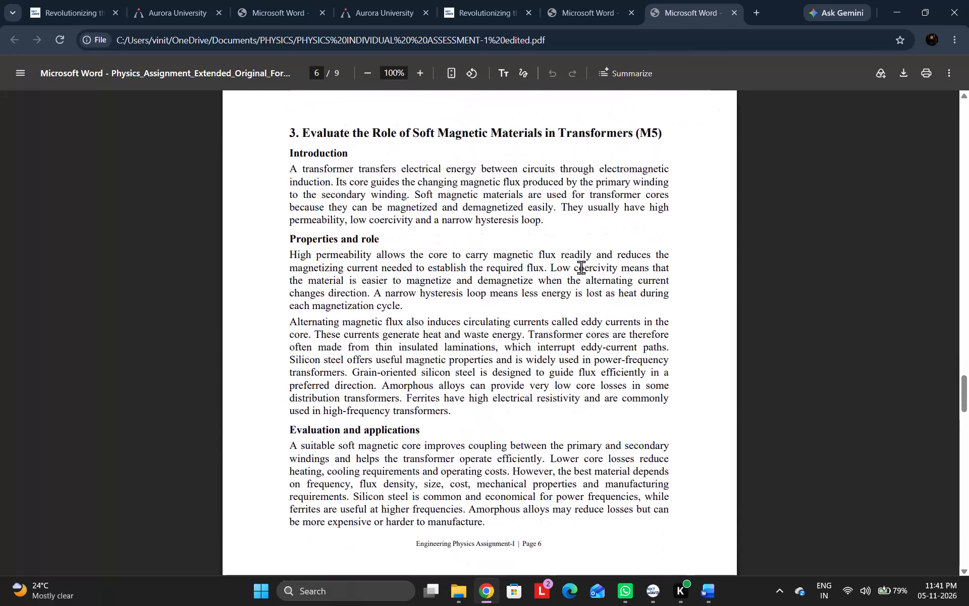
scroll(581, 267, "down", 14)
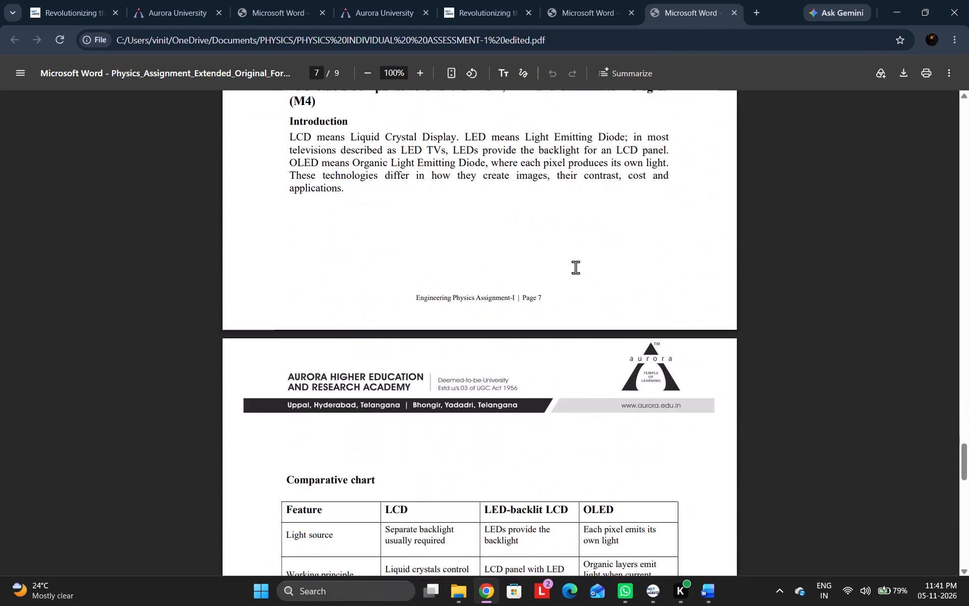
scroll(573, 267, "down", 18)
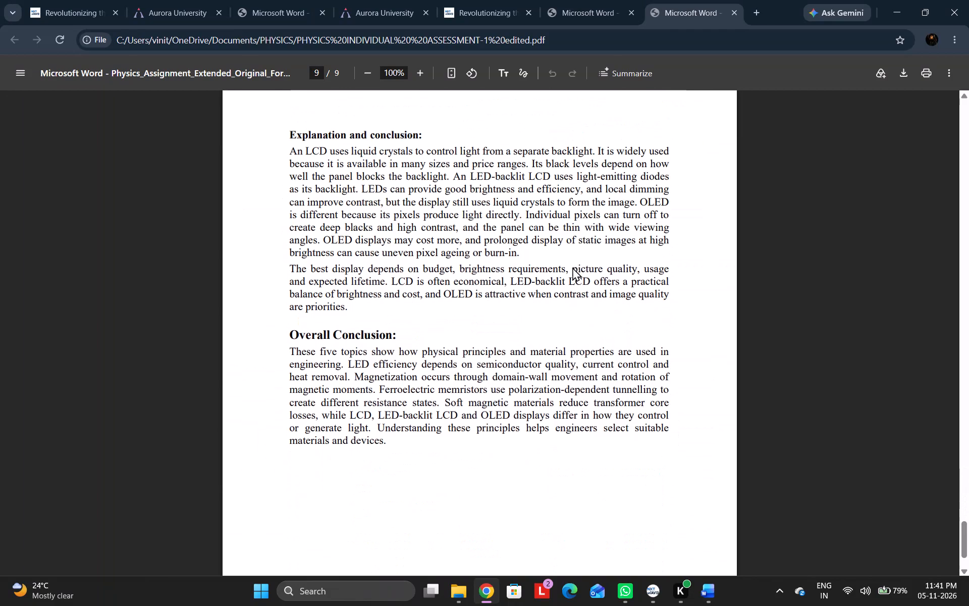
scroll(572, 267, "down", 3)
Go back through the edited PDF from the last page to the cover page, examining the comparative chart's placement and page breaks.
scroll(572, 267, "up", 18)
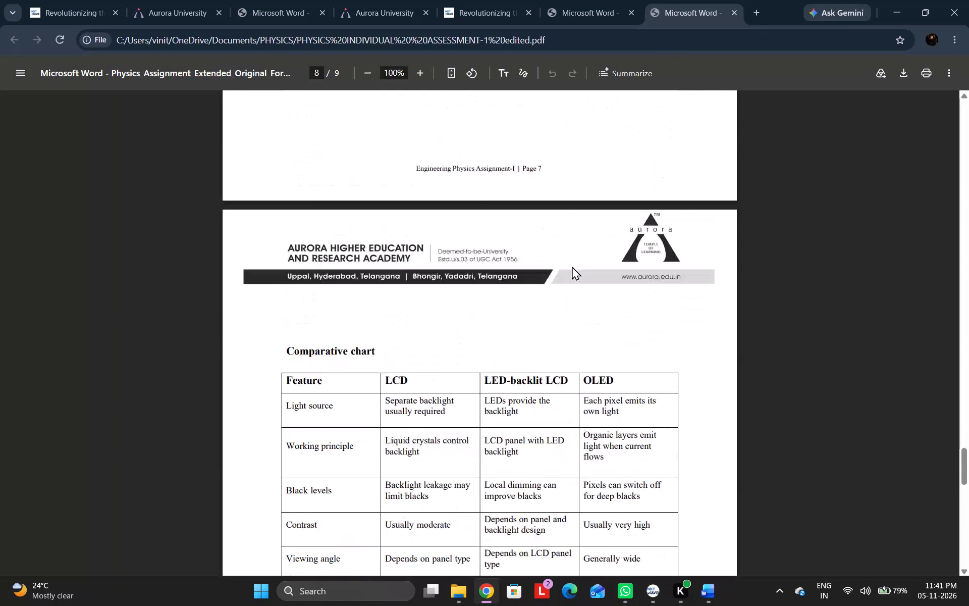
scroll(572, 266, "up", 9)
scroll(572, 266, "down", 8)
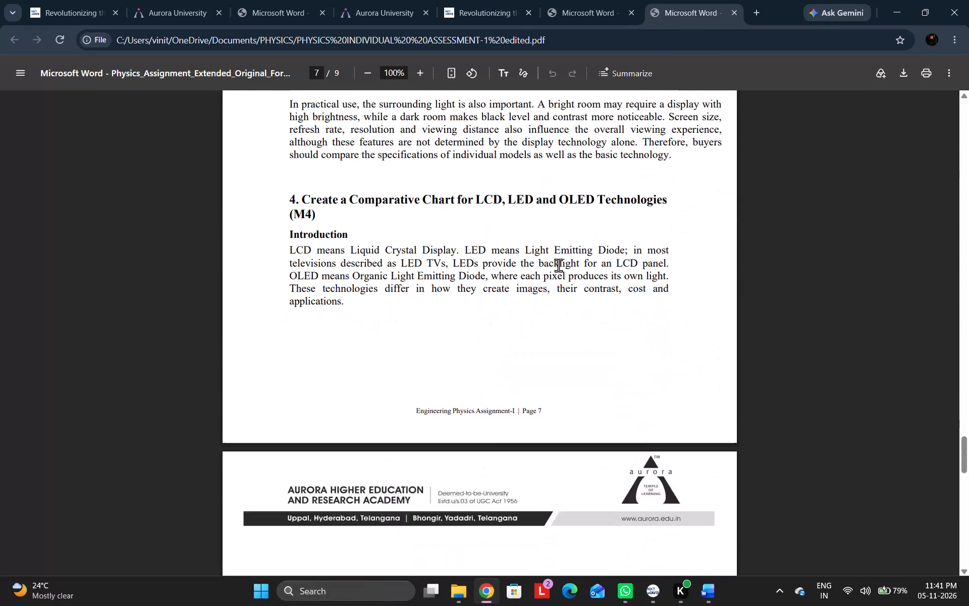
scroll(558, 265, "up", 10)
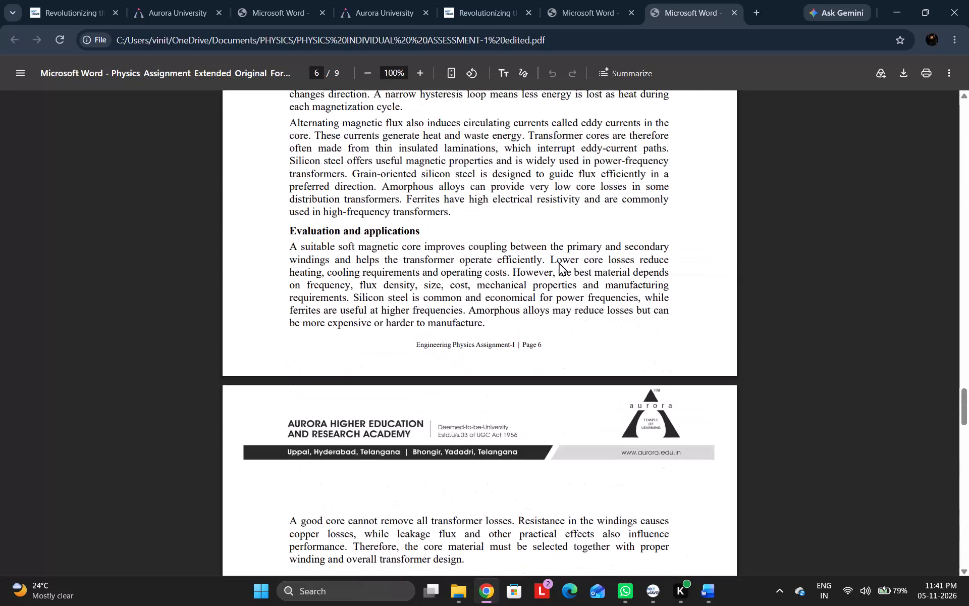
scroll(559, 262, "up", 20)
scroll(559, 263, "up", 19)
scroll(559, 263, "up", 4)
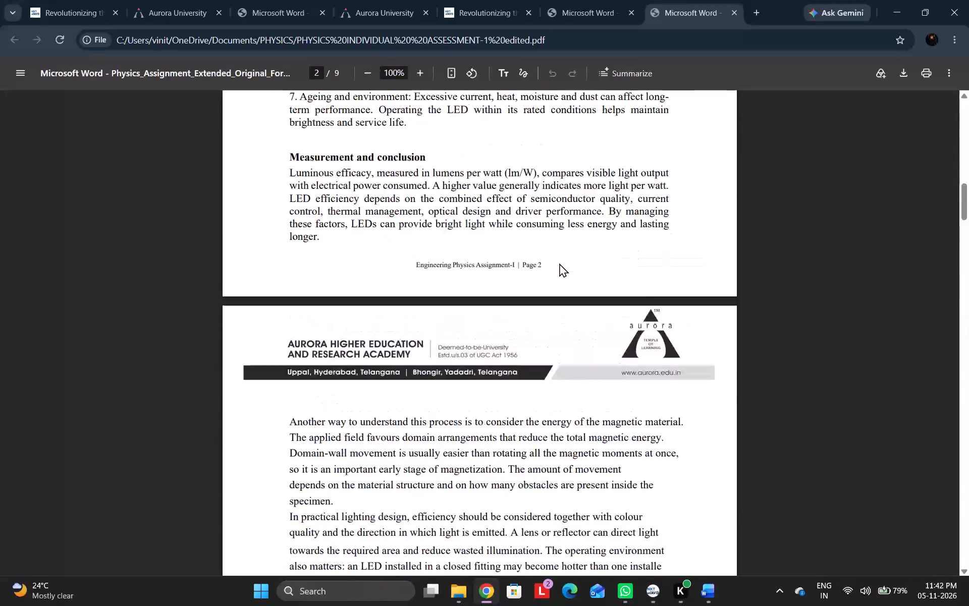
scroll(559, 263, "up", 17)
scroll(559, 263, "up", 4)
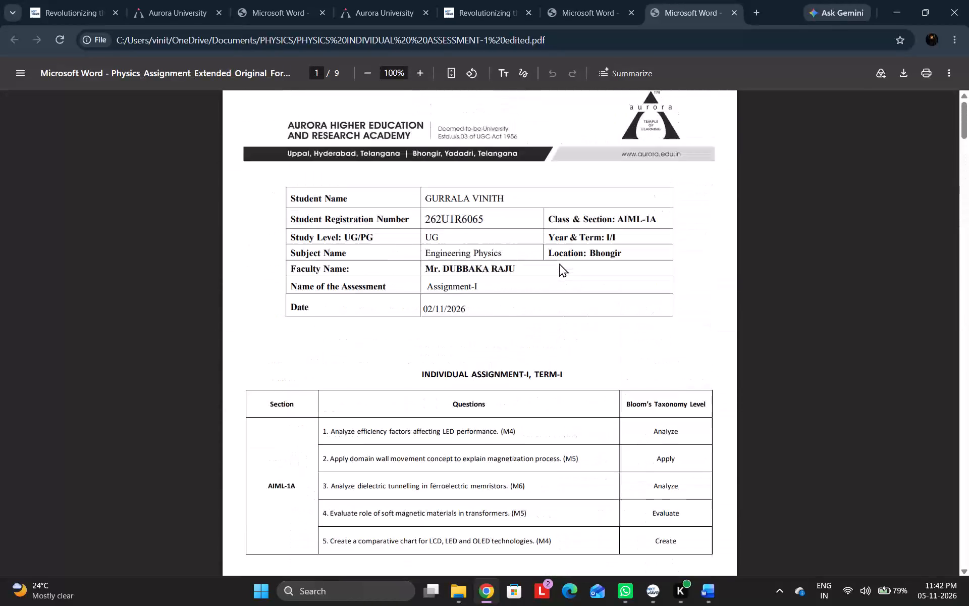
scroll(559, 263, "up", 5)
Skim the edited PDF again from page 1 to page 9, examining the layout of each answer section.
scroll(559, 263, "down", 6)
scroll(556, 263, "down", 15)
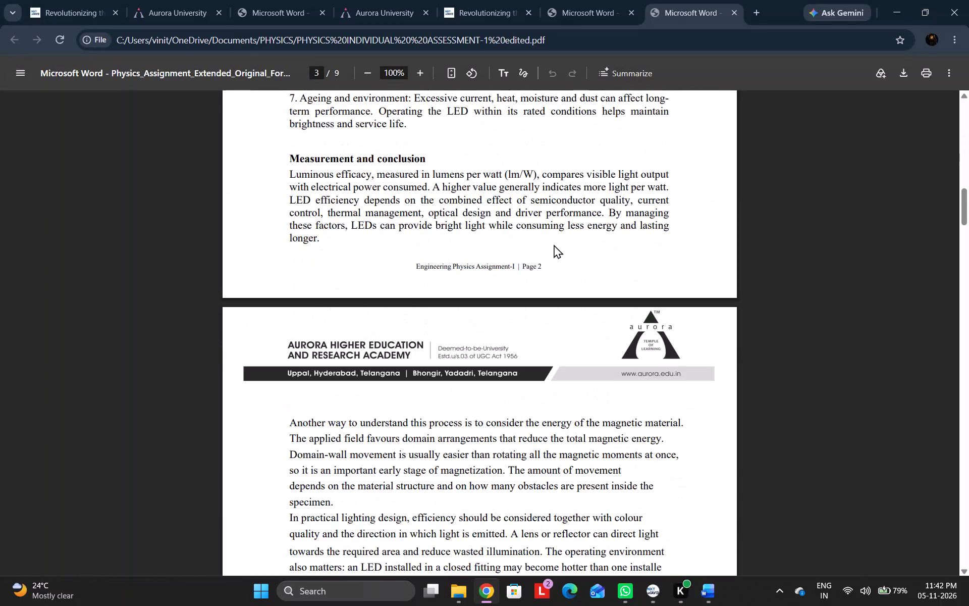
scroll(554, 244, "down", 18)
scroll(413, 247, "down", 15)
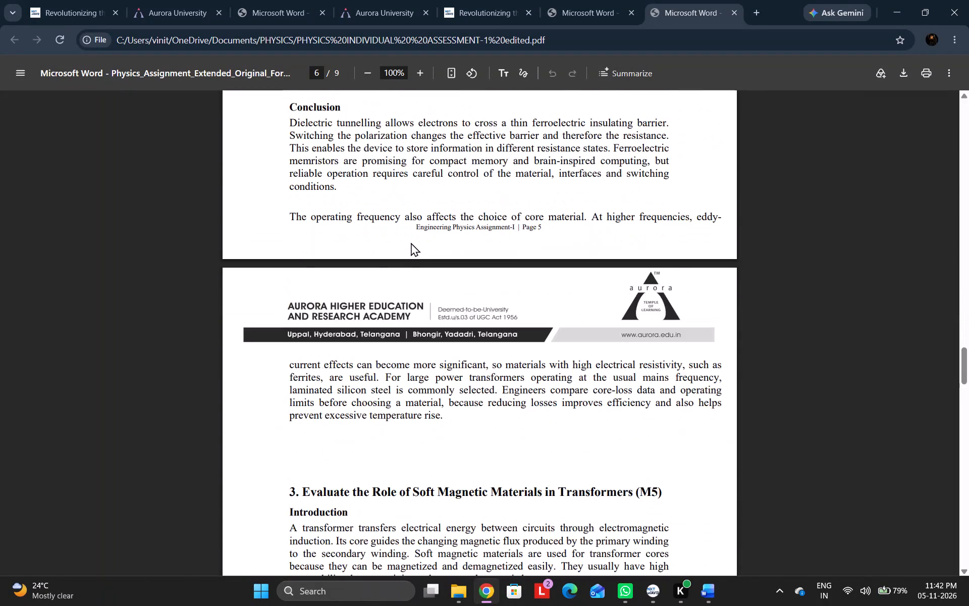
scroll(411, 242, "down", 20)
scroll(411, 242, "down", 3)
scroll(475, 255, "down", 9)
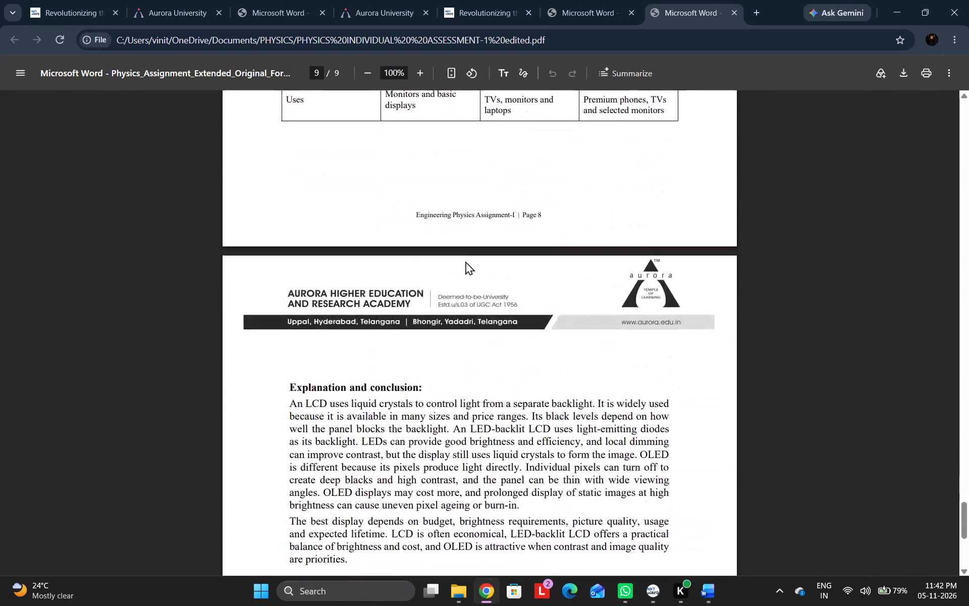
Switch to the submitted assignment PDF and skim pages 1 to 4, examining the cover page and the layout of the first answers.
scroll(465, 261, "down", 4)
scroll(478, 195, "up", 3)
left_click(246, 24)
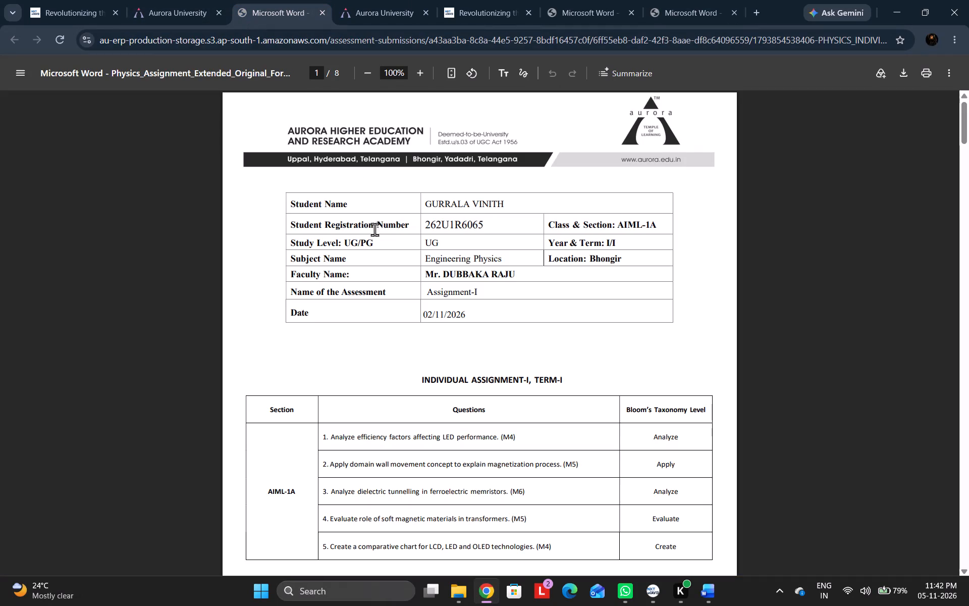
scroll(439, 225, "down", 7)
scroll(525, 281, "down", 18)
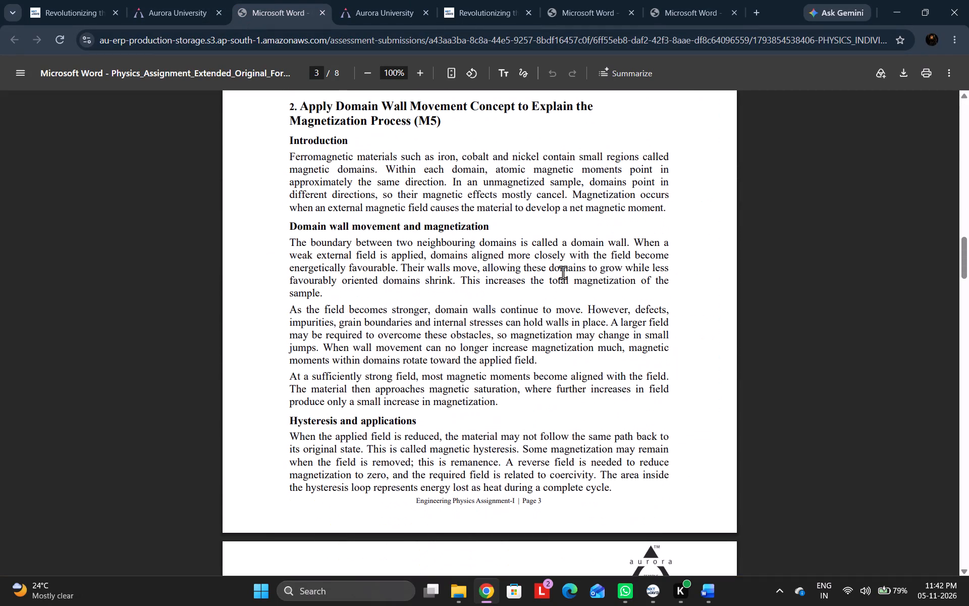
scroll(563, 276, "up", 2)
scroll(566, 270, "down", 7)
scroll(562, 271, "up", 5)
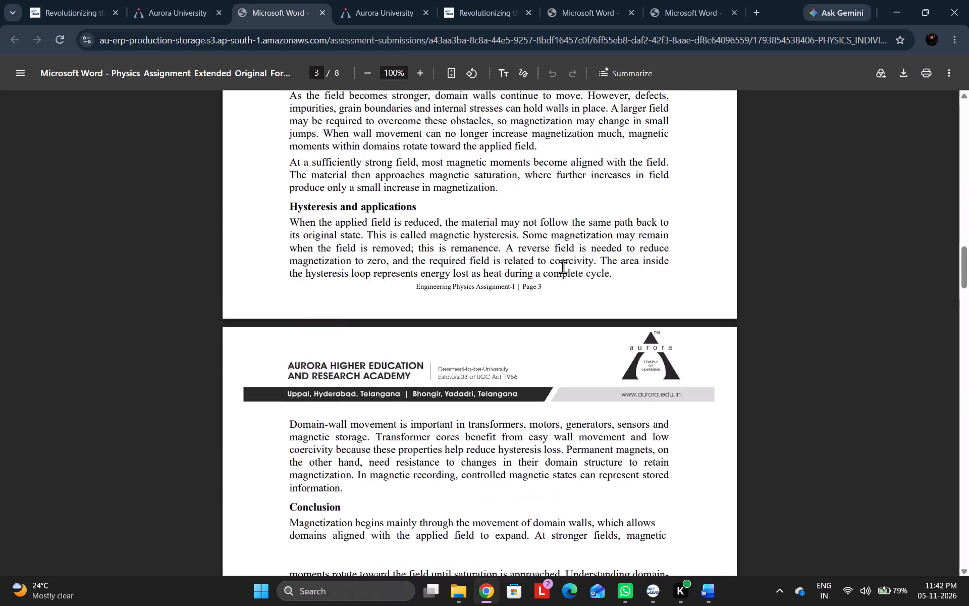
scroll(564, 265, "up", 17)
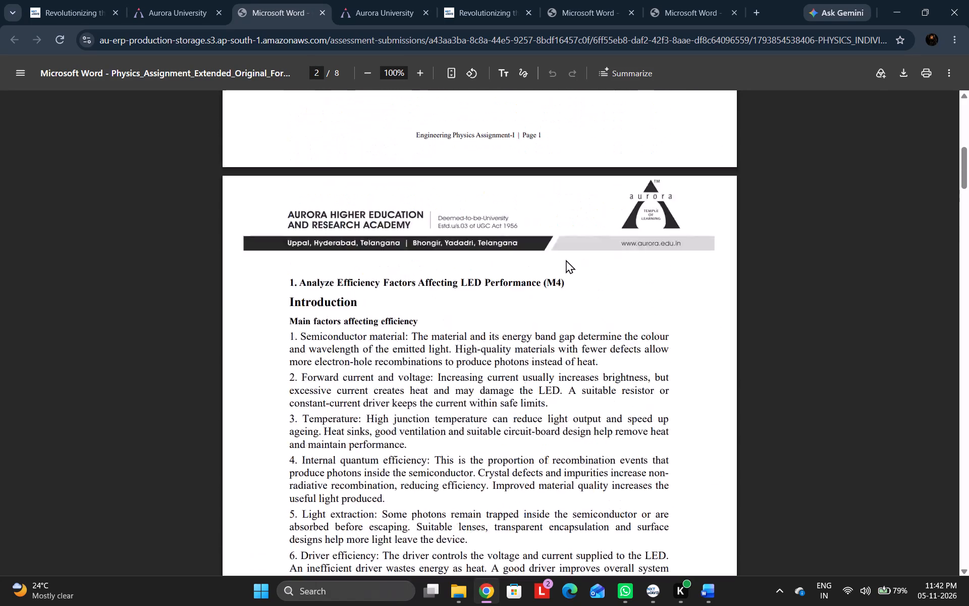
scroll(566, 260, "up", 7)
Read through the submitted PDF from the first answer to the overall conclusion, examining headings, spacing and page breaks.
middle_click(578, 248)
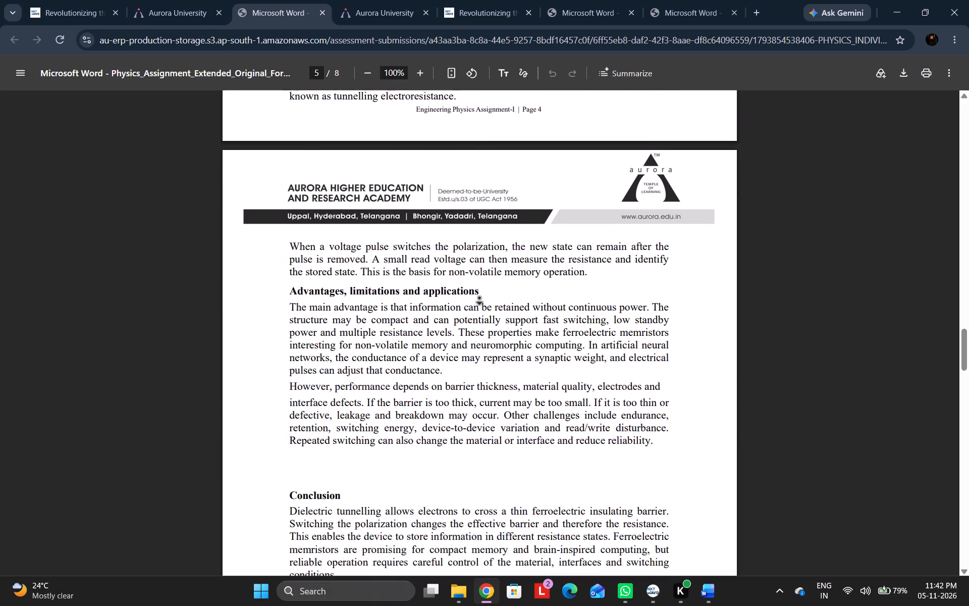
left_click_drag(495, 308, 502, 309)
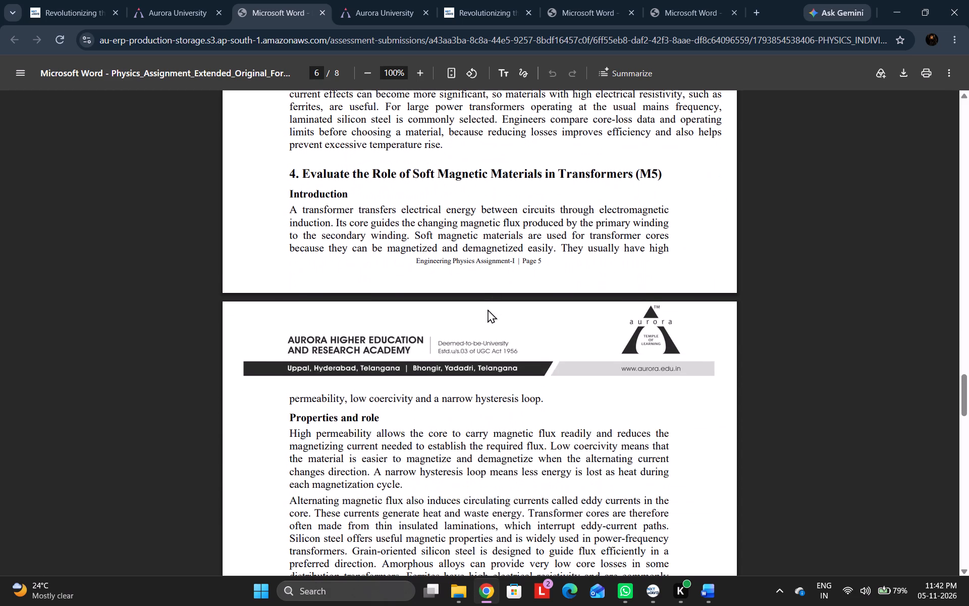
left_click(475, 290)
scroll(498, 389, "down", 5)
scroll(551, 361, "down", 6)
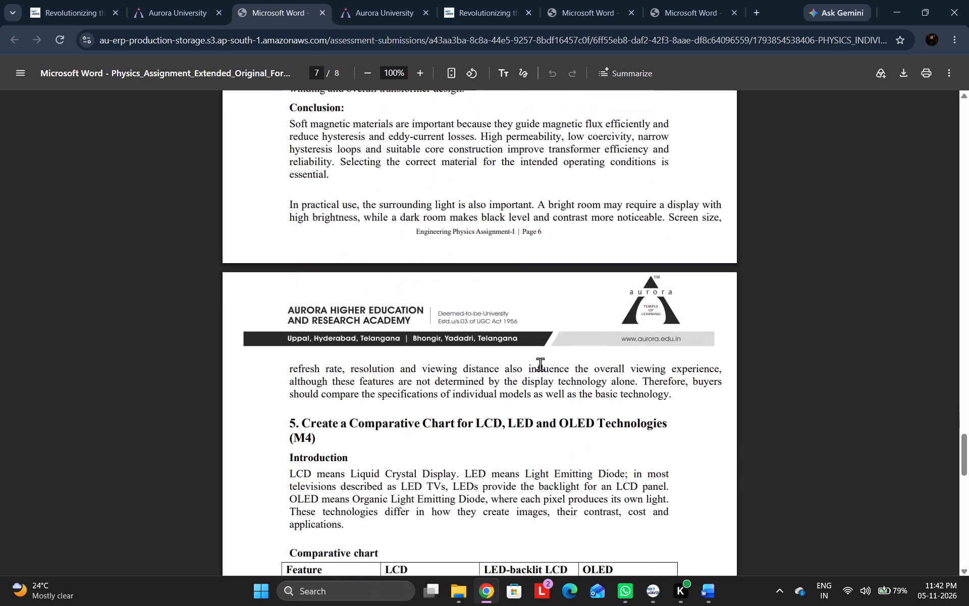
scroll(534, 361, "down", 7)
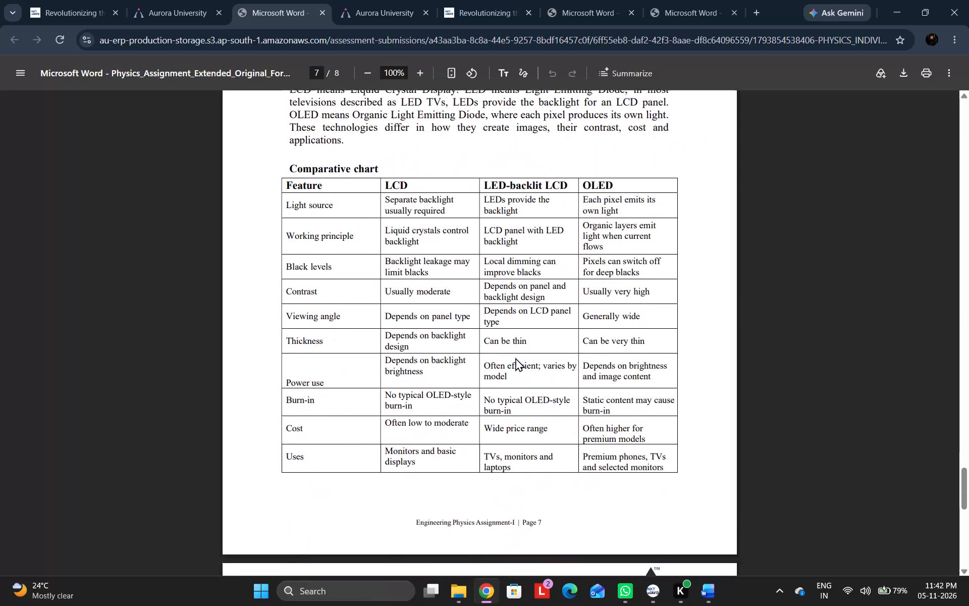
scroll(515, 358, "down", 12)
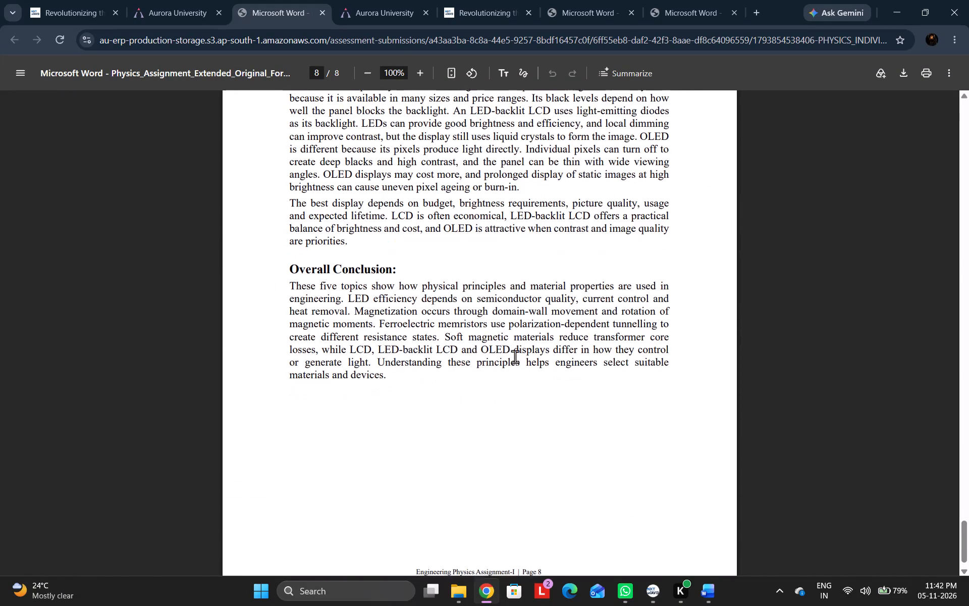
scroll(515, 357, "down", 8)
Examine the comparative chart's placement on page 7 of the submitted PDF and the page break before its explanation.
scroll(513, 374, "up", 9)
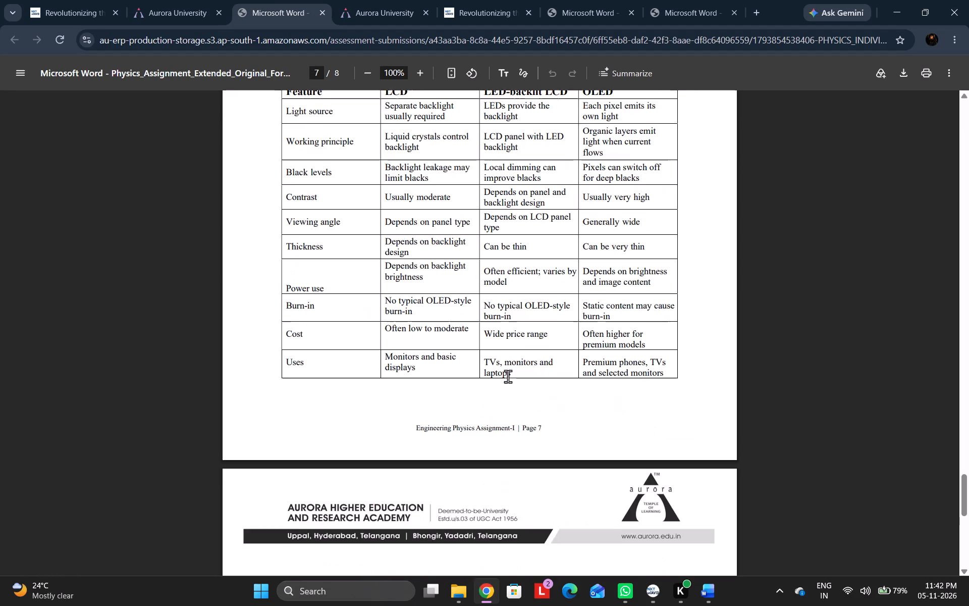
scroll(499, 350, "up", 8)
scroll(505, 347, "down", 9)
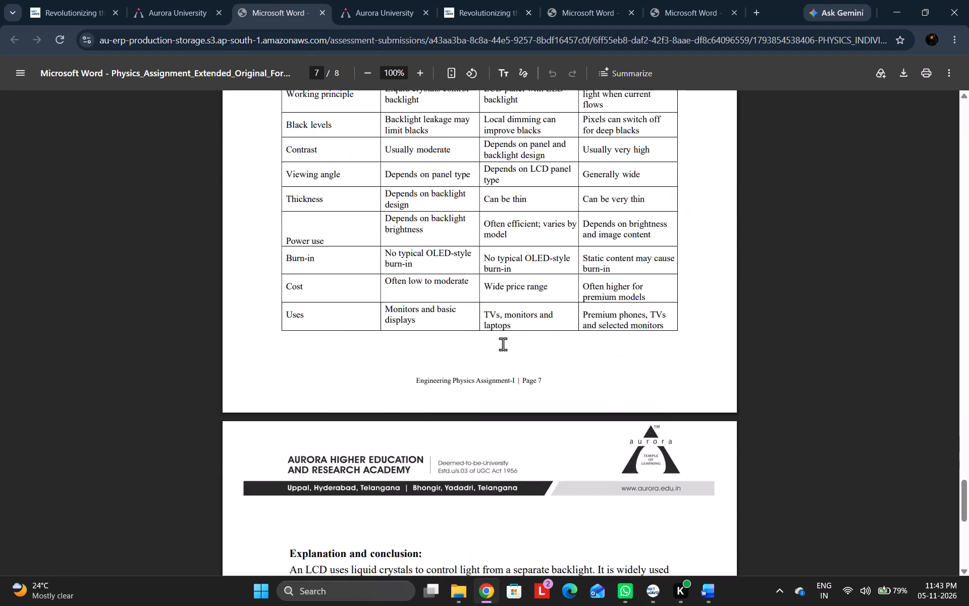
scroll(503, 344, "down", 12)
scroll(499, 341, "up", 14)
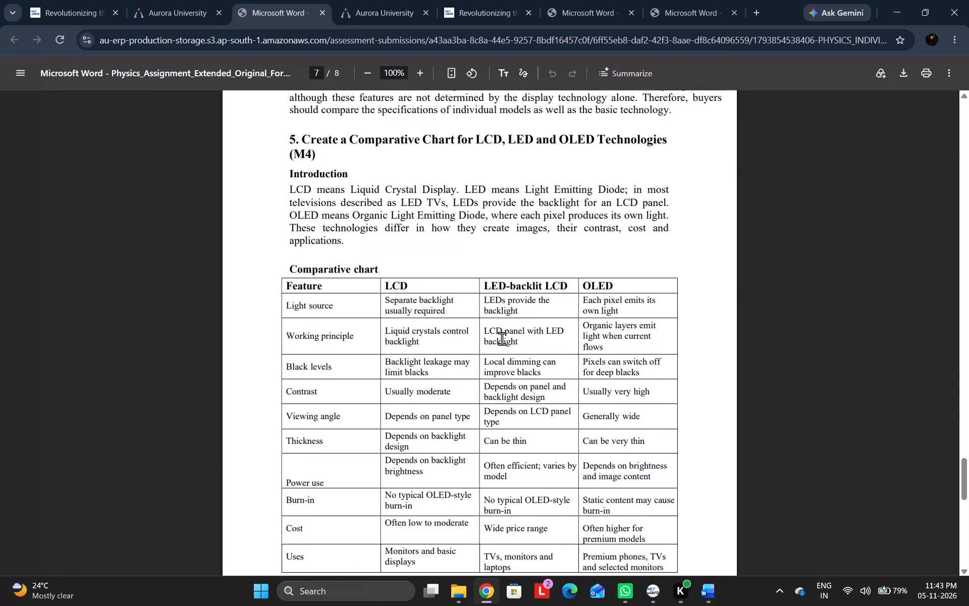
Go back from page 7 to page 5 of the submitted PDF, examining where answers 4 and 5 start and break.
scroll(502, 338, "up", 3)
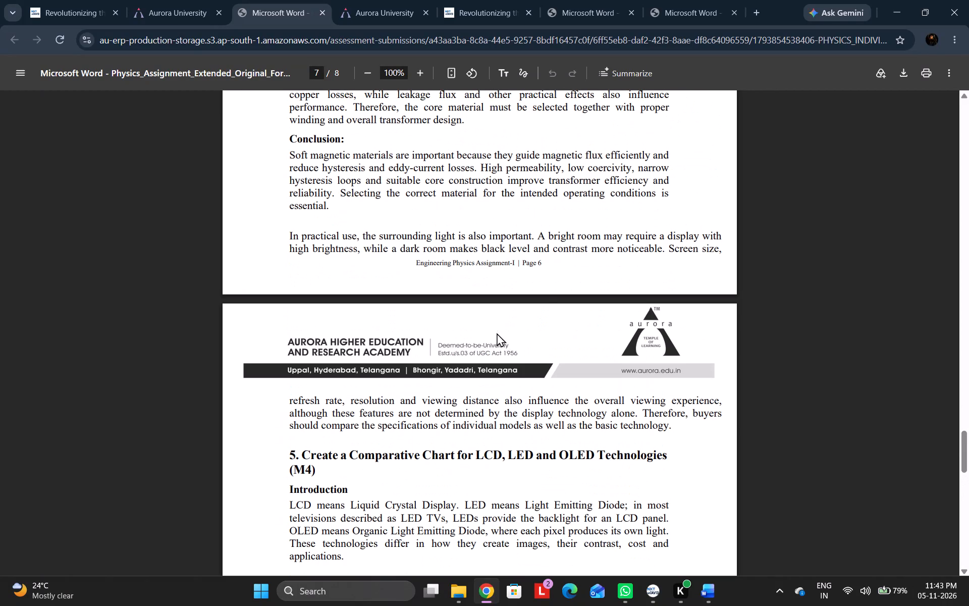
scroll(497, 333, "up", 6)
scroll(540, 346, "up", 3)
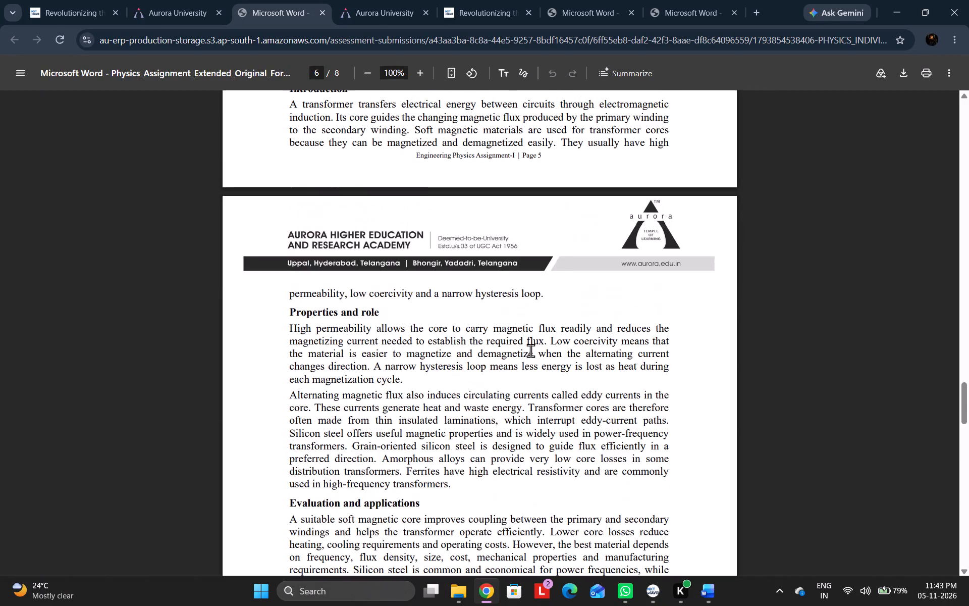
scroll(525, 366, "up", 2)
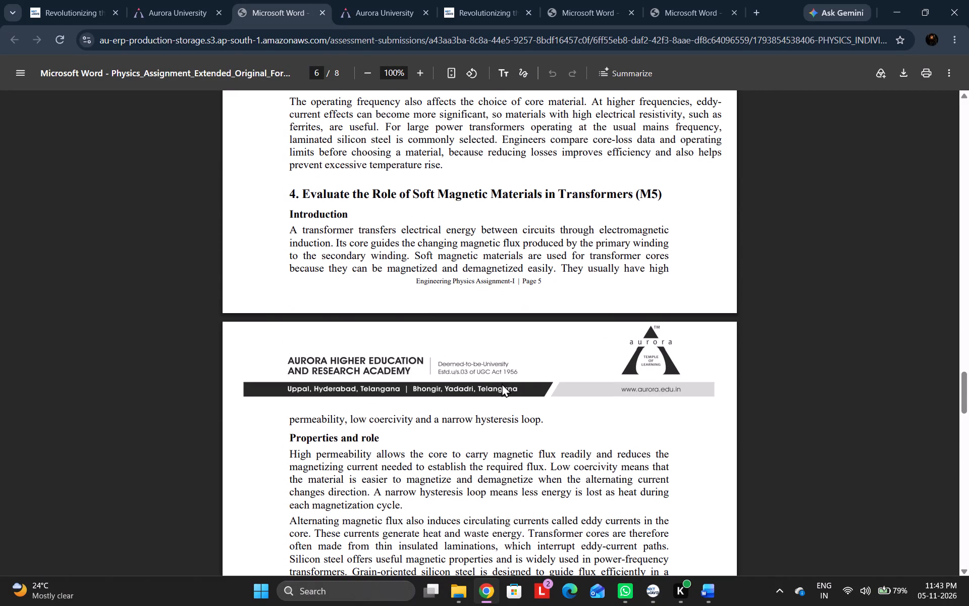
scroll(490, 399, "up", 2)
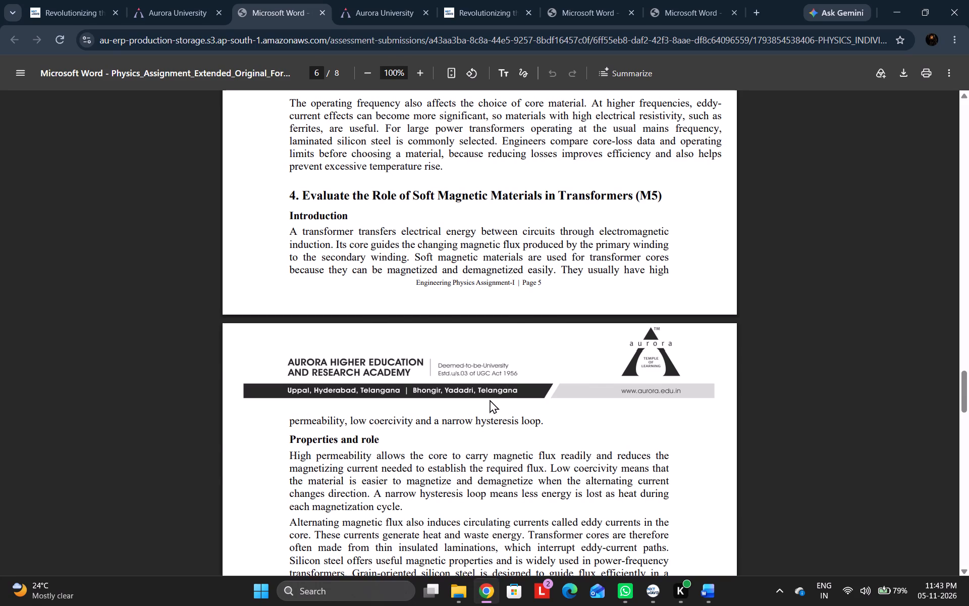
scroll(490, 399, "up", 2)
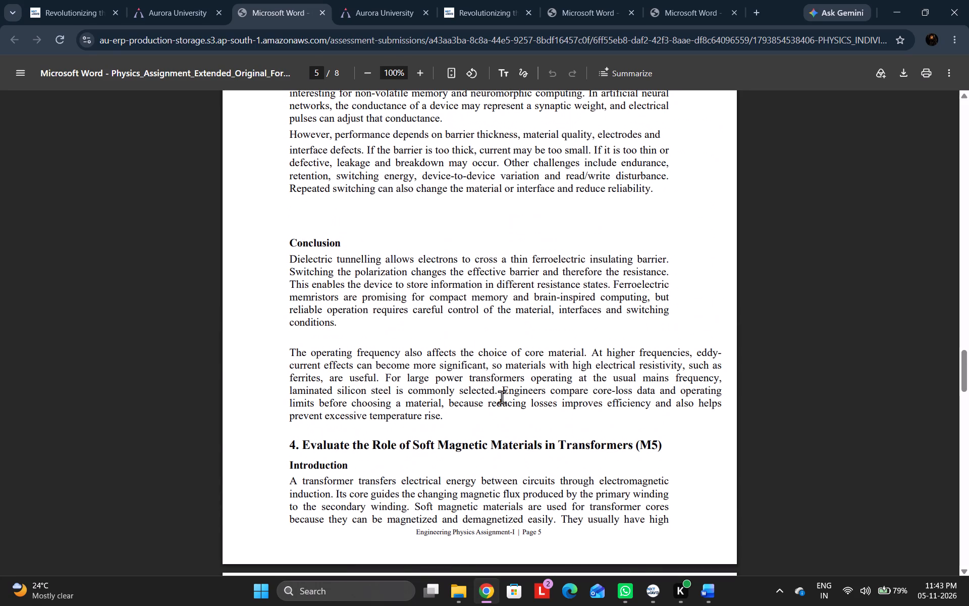
scroll(908, 90, "down", 3)
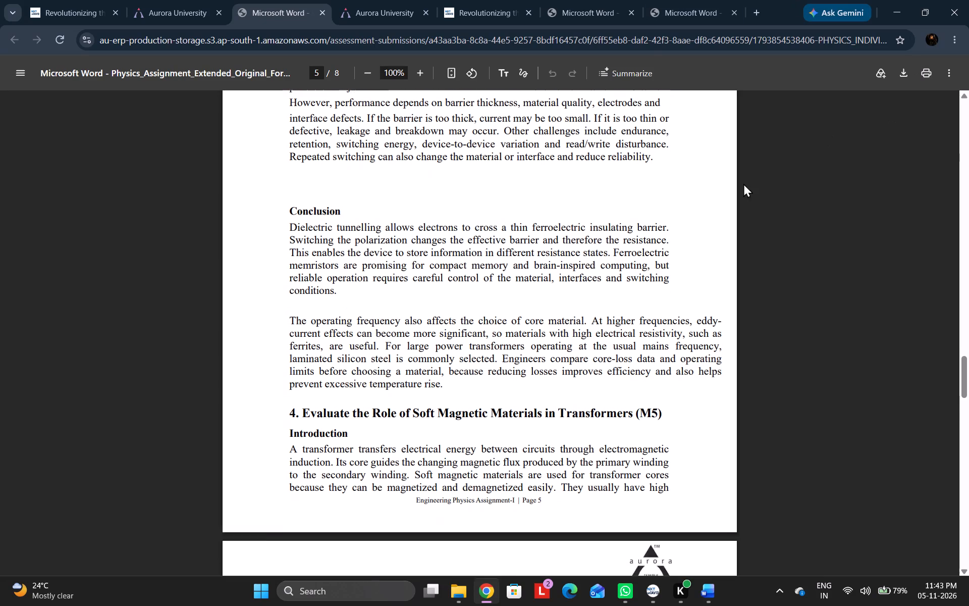
Skim the submitted PDF forward from page 5 to page 8, examining the transformer answer, comparative chart and closing conclusions.
scroll(678, 284, "down", 3)
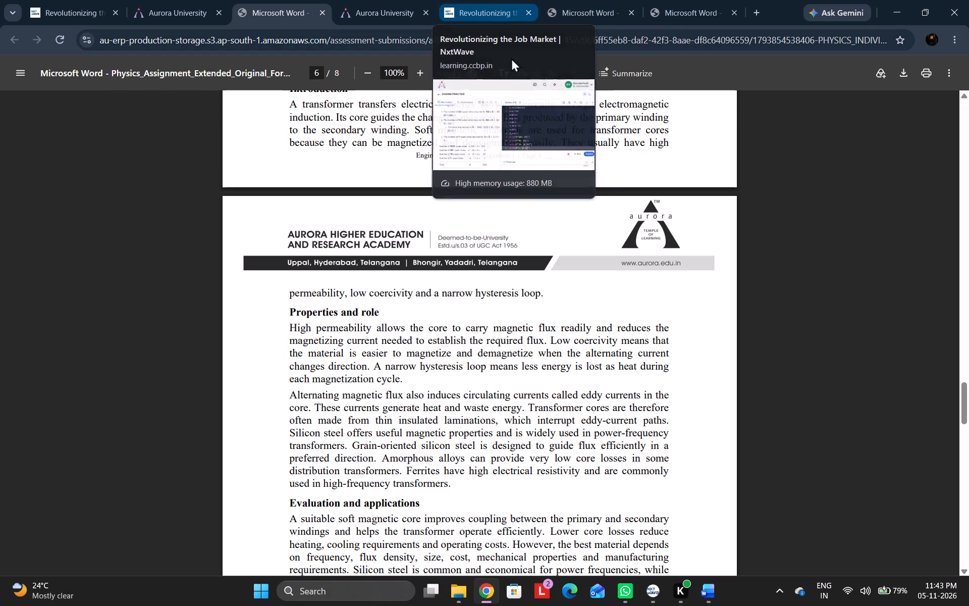
scroll(560, 233, "down", 11)
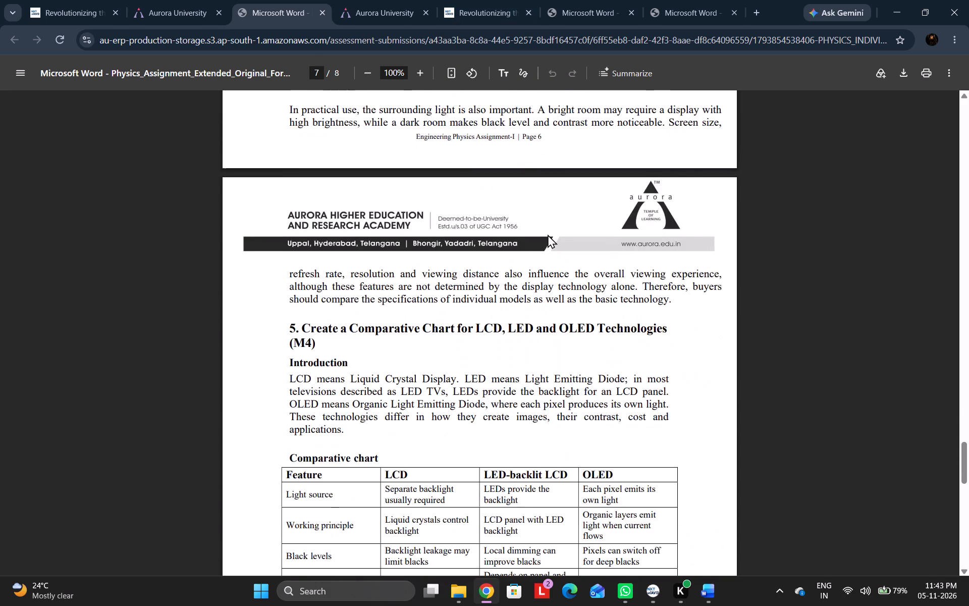
scroll(548, 234, "down", 7)
scroll(543, 222, "up", 4)
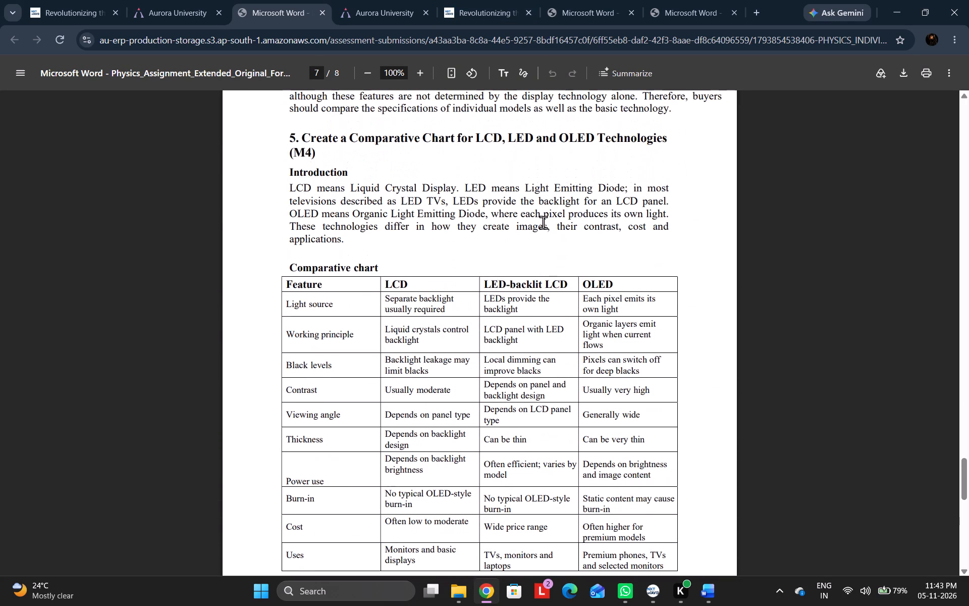
scroll(543, 222, "down", 5)
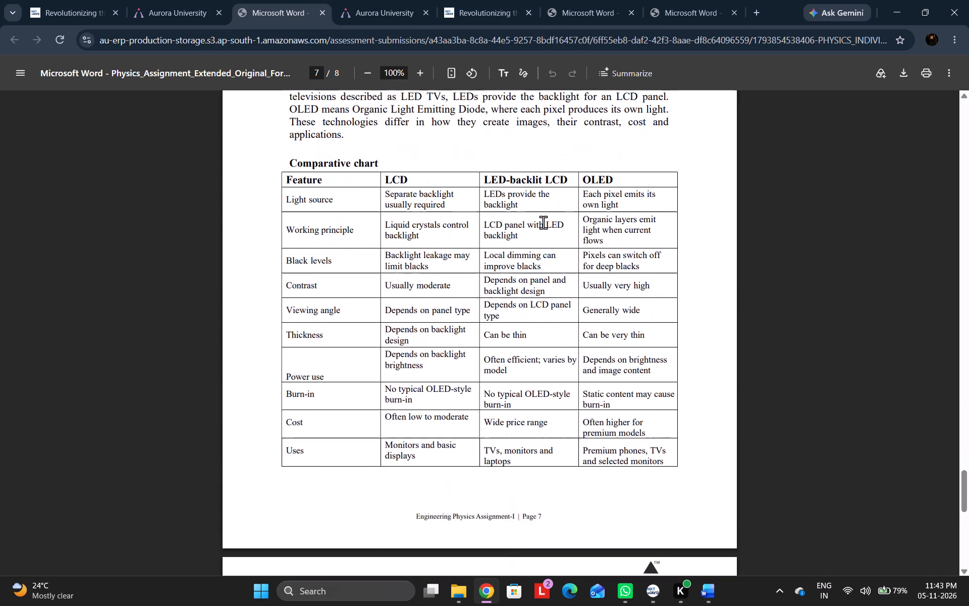
scroll(543, 222, "down", 15)
Go back through the submitted PDF from page 8 to the cover page, examining the question headings and their numbering.
scroll(537, 184, "up", 6)
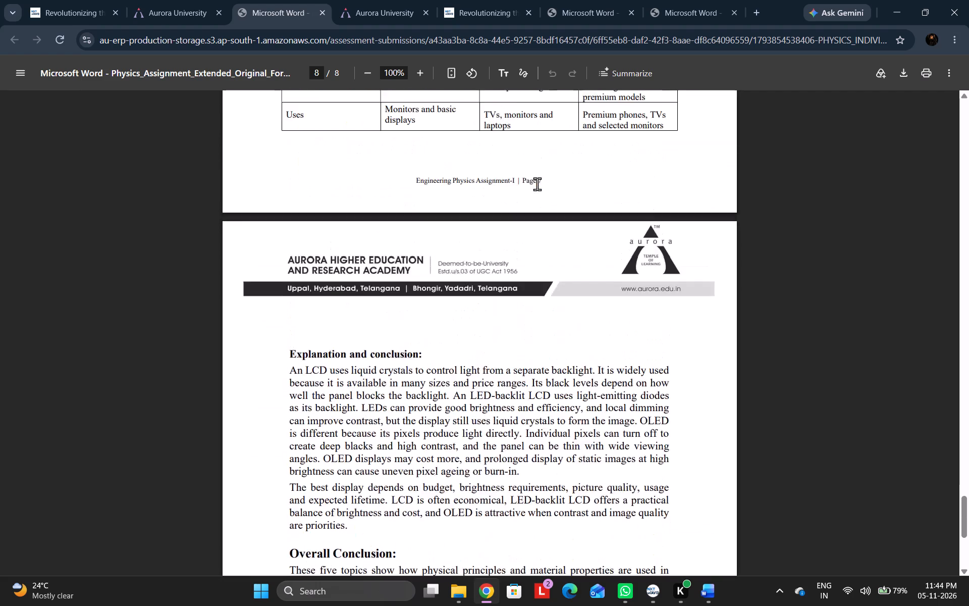
scroll(537, 184, "up", 8)
scroll(537, 184, "up", 15)
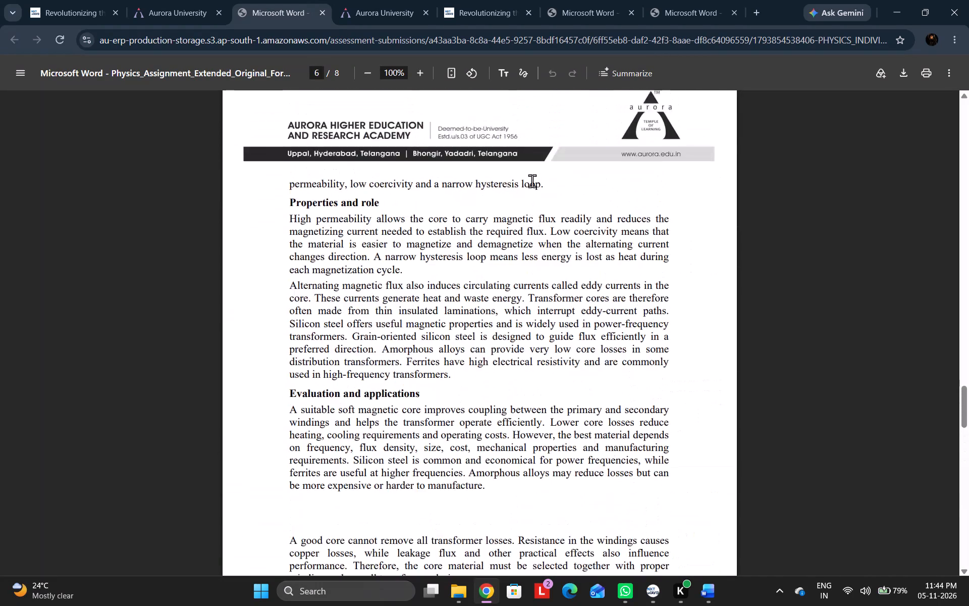
scroll(532, 181, "up", 12)
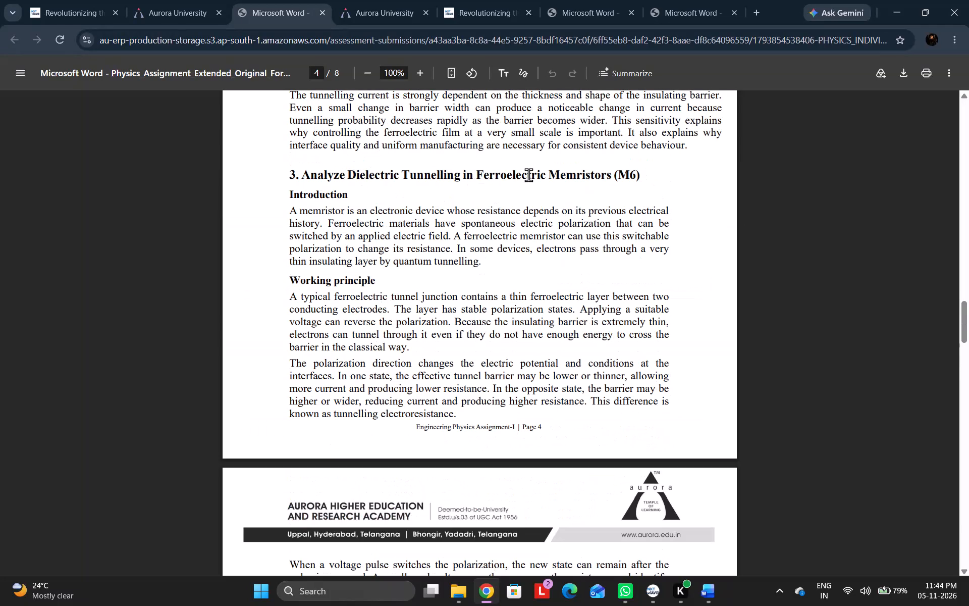
scroll(593, 351, "up", 13)
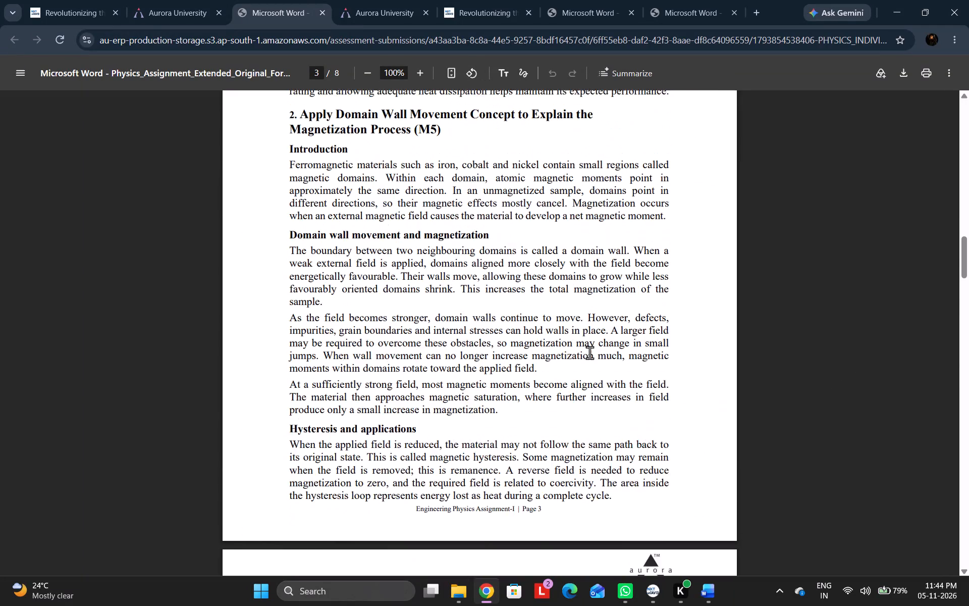
scroll(589, 352, "up", 16)
scroll(588, 349, "up", 11)
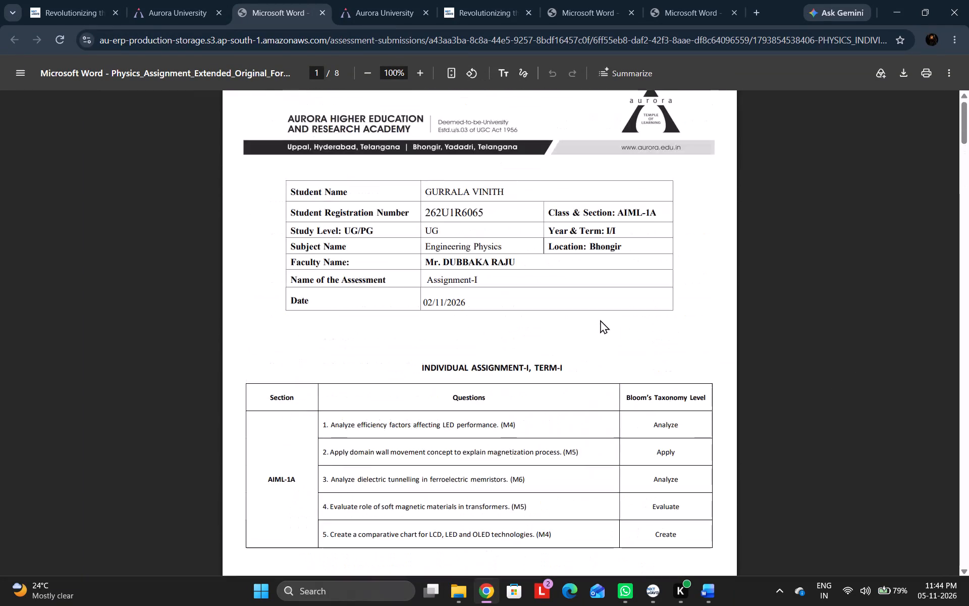
scroll(598, 324, "up", 6)
Switch to the edited PDF and go back from page 9 to page 2, comparing question numbering, spacing and page breaks with the submission.
left_click(669, 9)
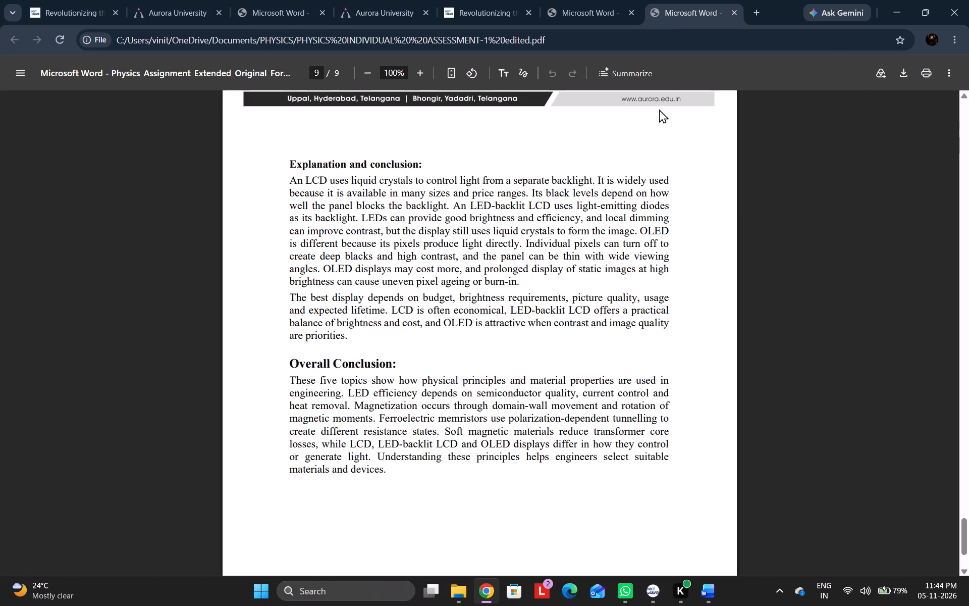
scroll(572, 348, "down", 5)
scroll(572, 341, "up", 5)
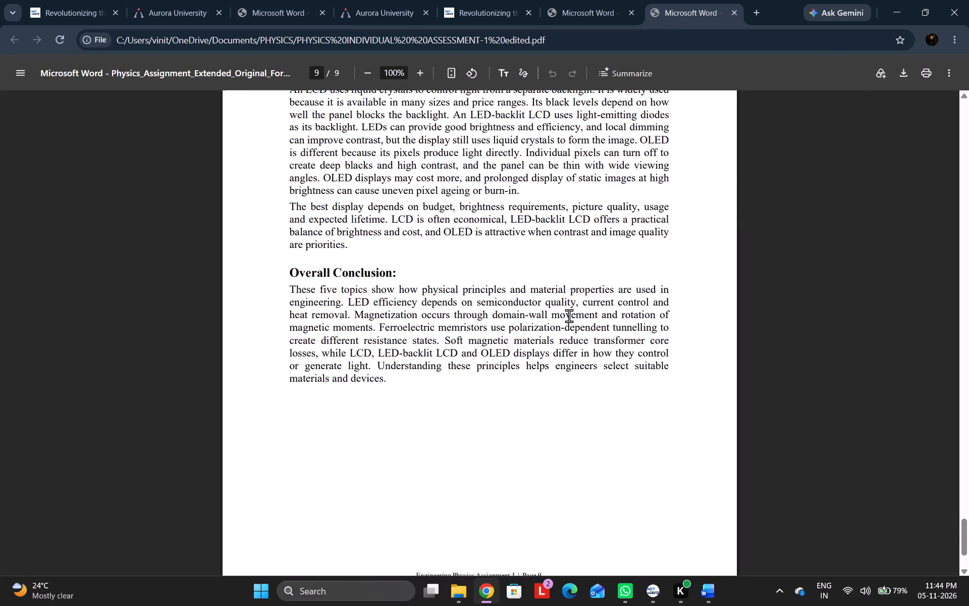
scroll(572, 310, "up", 17)
scroll(565, 317, "up", 7)
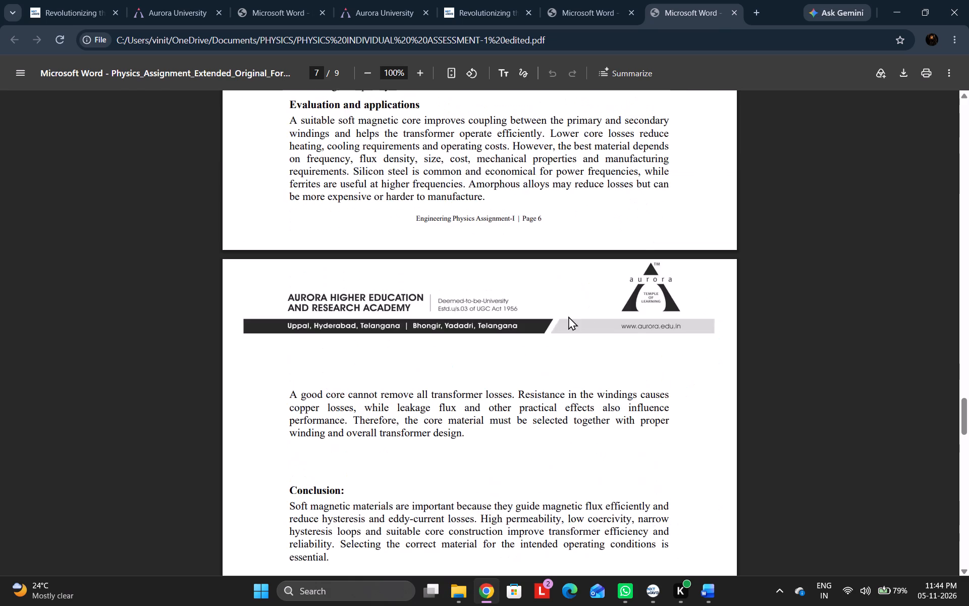
scroll(568, 316, "up", 11)
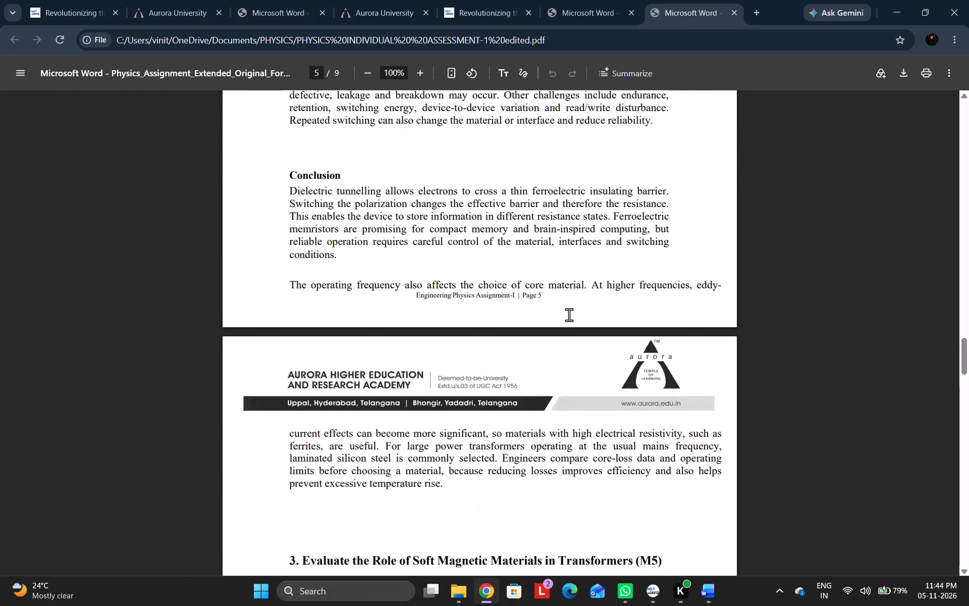
scroll(569, 315, "up", 12)
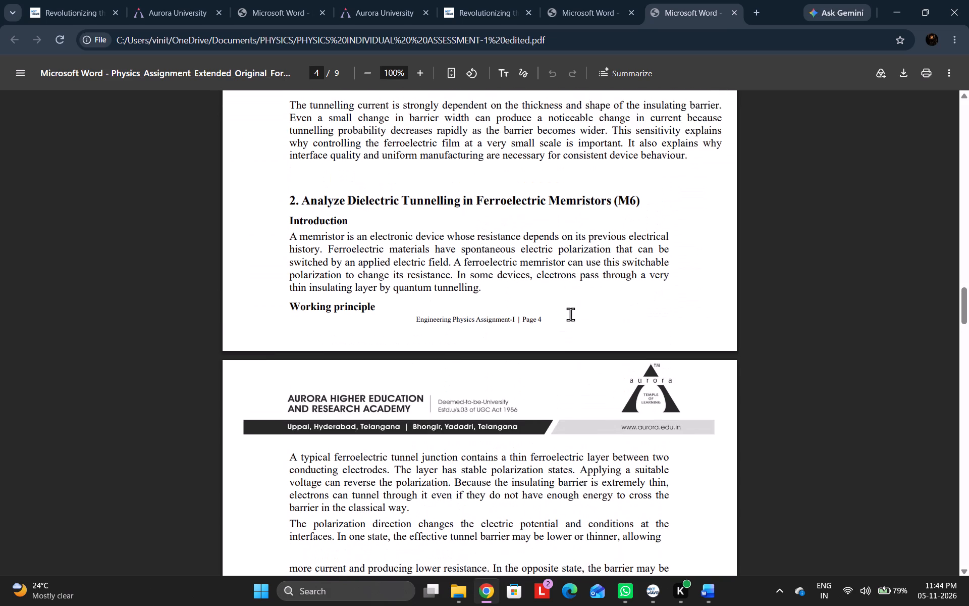
scroll(570, 314, "up", 13)
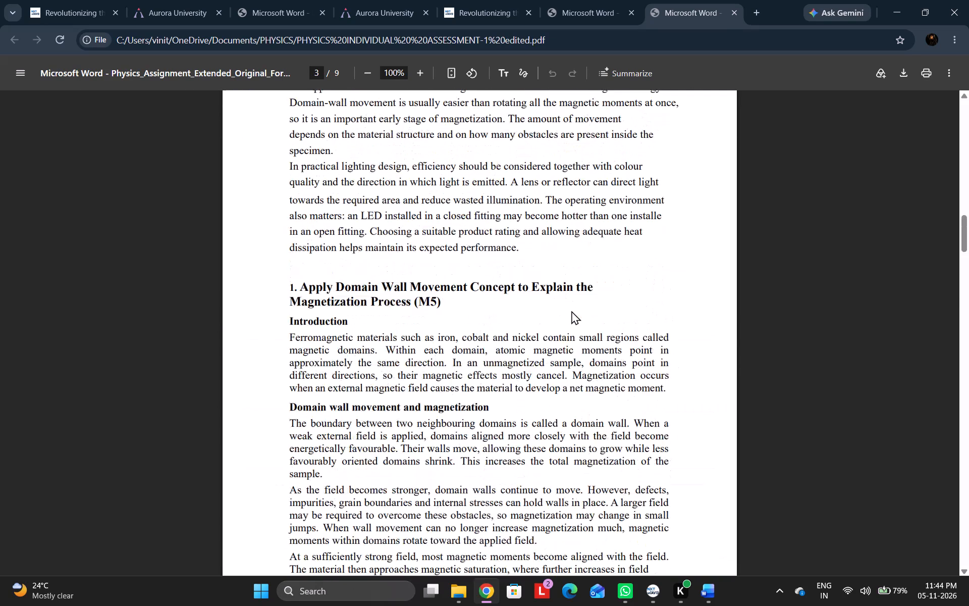
scroll(572, 308, "up", 15)
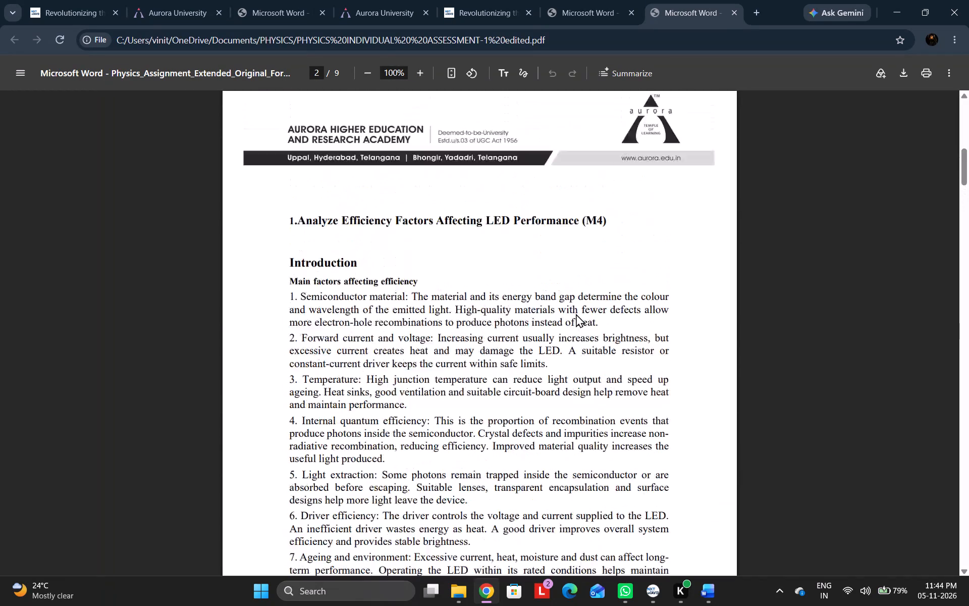
Skim the edited PDF from page 2 to page 4, examining the LED answer and the magnetization answer's page breaks and line alignment.
scroll(576, 314, "up", 9)
scroll(576, 315, "down", 15)
scroll(563, 297, "down", 15)
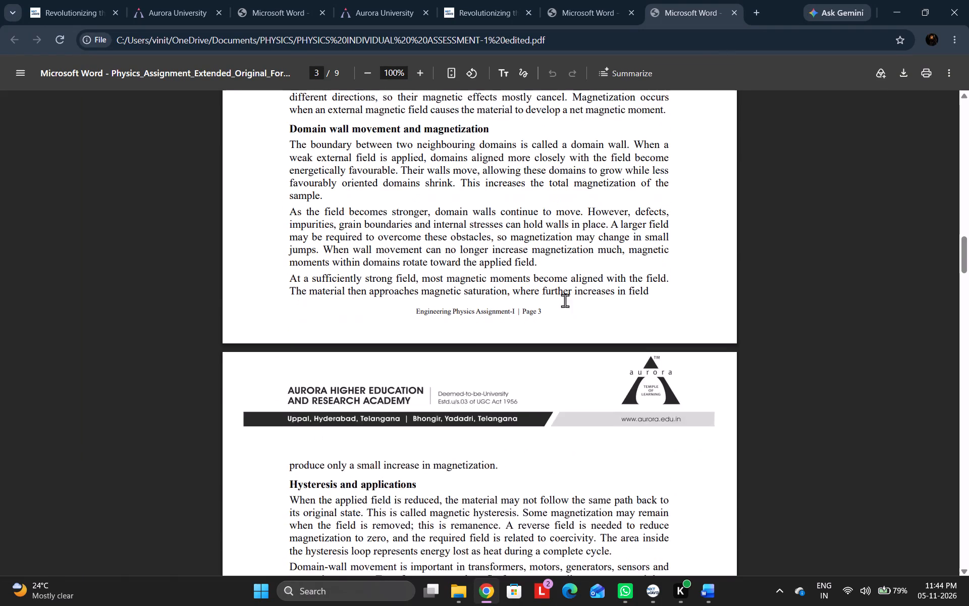
scroll(565, 300, "down", 3)
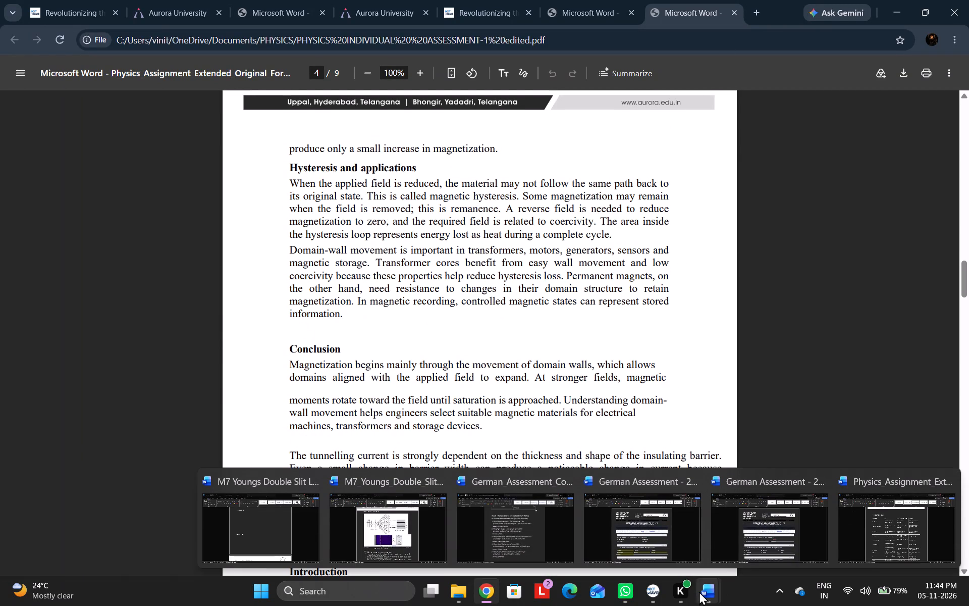
Switch to the Physics_Assignment_Extended_Original_Formatting document in Word and examine the comparative chart and the explanation and conclusion on pages 8 and 9.
left_click(699, 591)
left_click(878, 527)
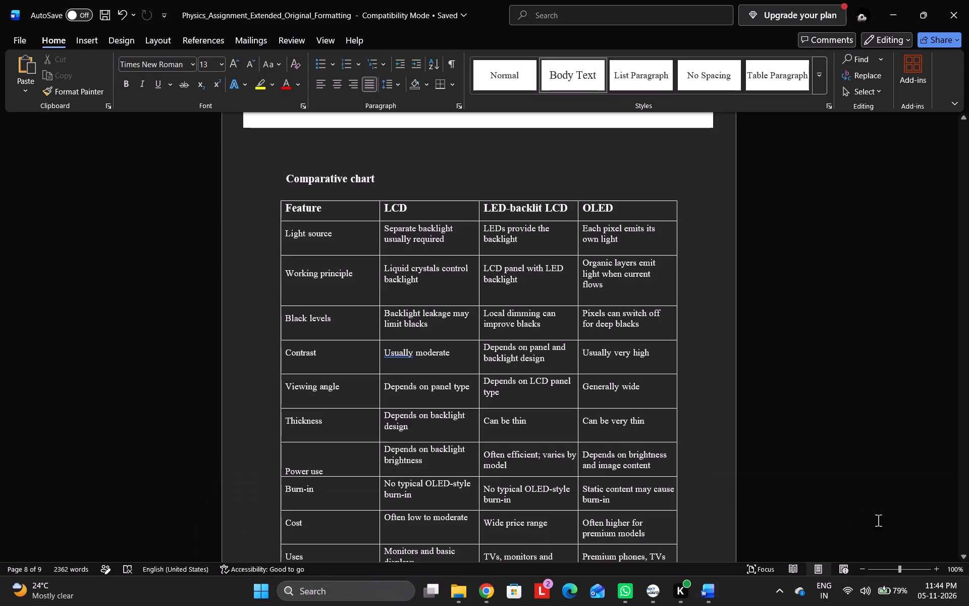
scroll(606, 326, "up", 2)
scroll(606, 326, "down", 15)
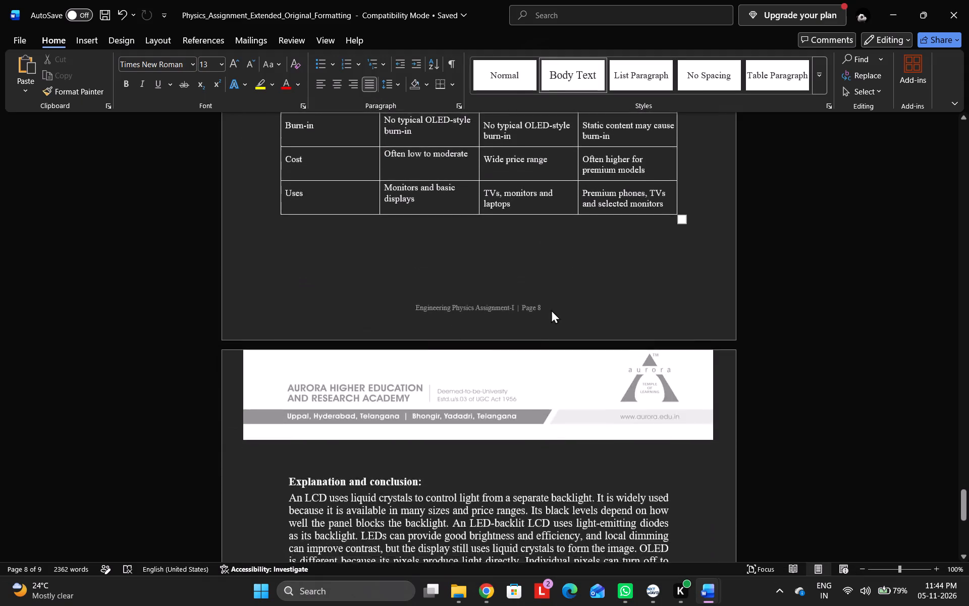
scroll(551, 310, "down", 13)
scroll(520, 300, "up", 11)
scroll(613, 321, "up", 7)
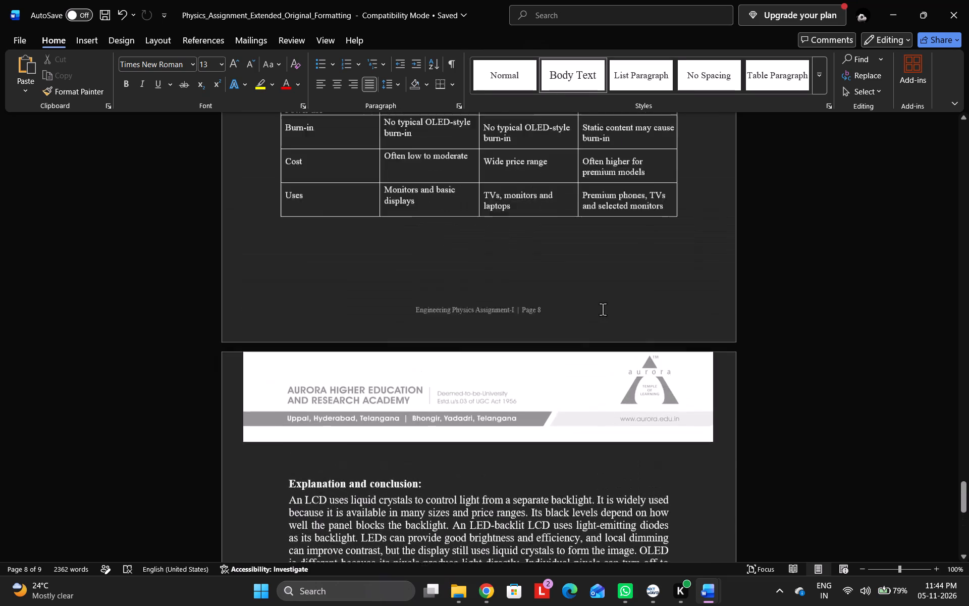
Go back through the Word document from page 8 to page 6, examining the layout around question 4 and the transformer answer's conclusion.
scroll(599, 311, "up", 16)
scroll(552, 265, "up", 6)
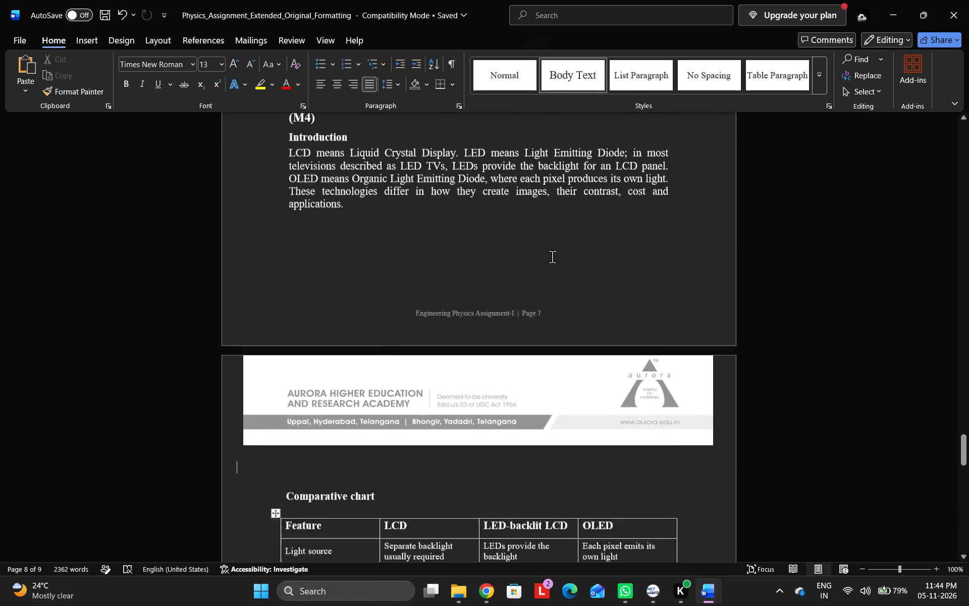
scroll(545, 244, "up", 8)
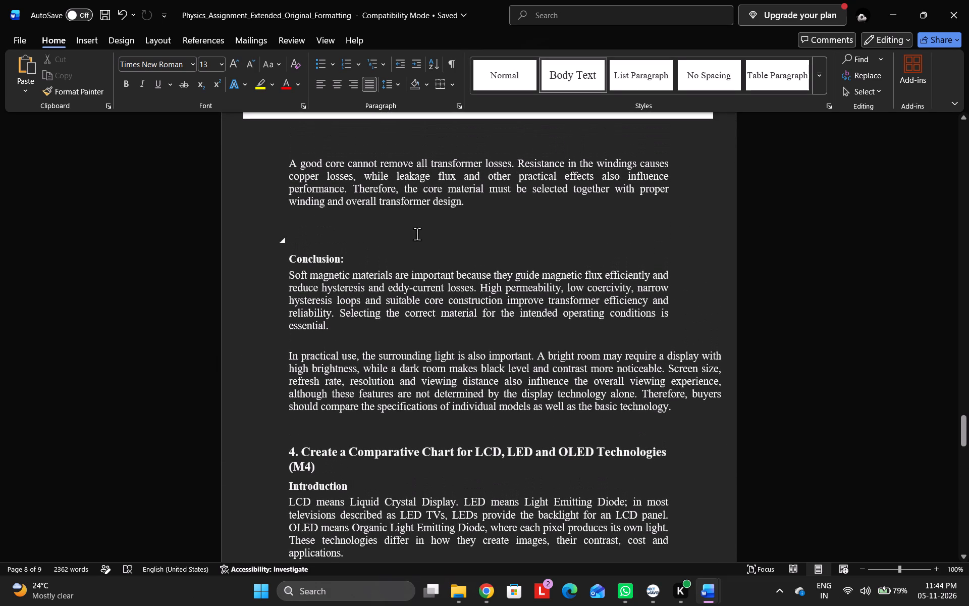
scroll(510, 275, "up", 9)
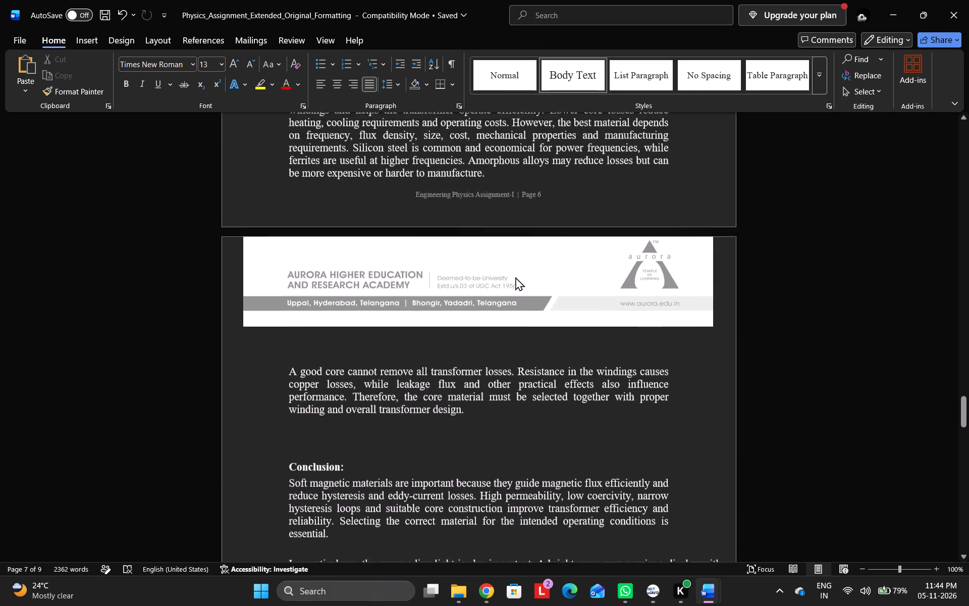
scroll(516, 278, "up", 6)
scroll(448, 272, "down", 10)
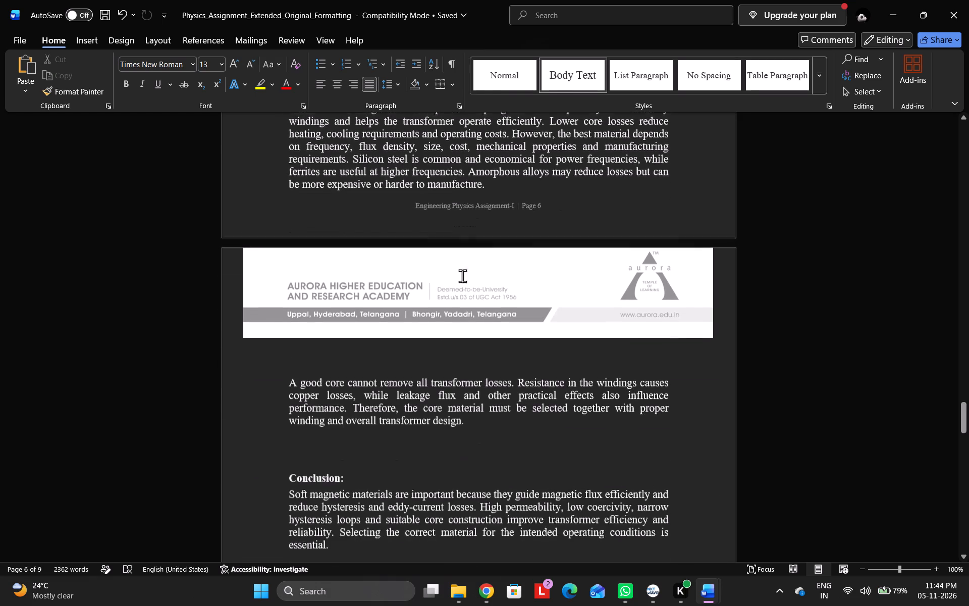
scroll(462, 276, "down", 2)
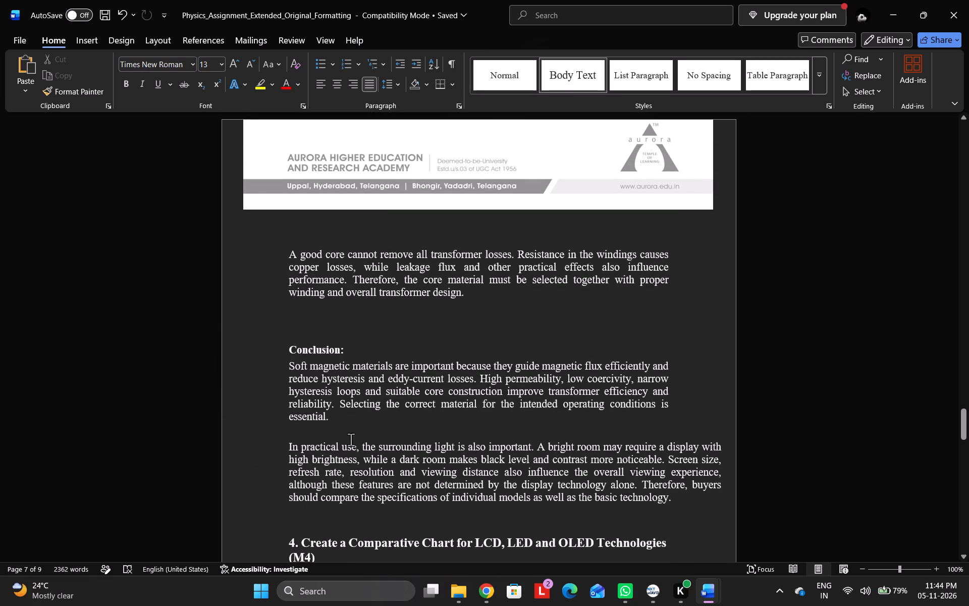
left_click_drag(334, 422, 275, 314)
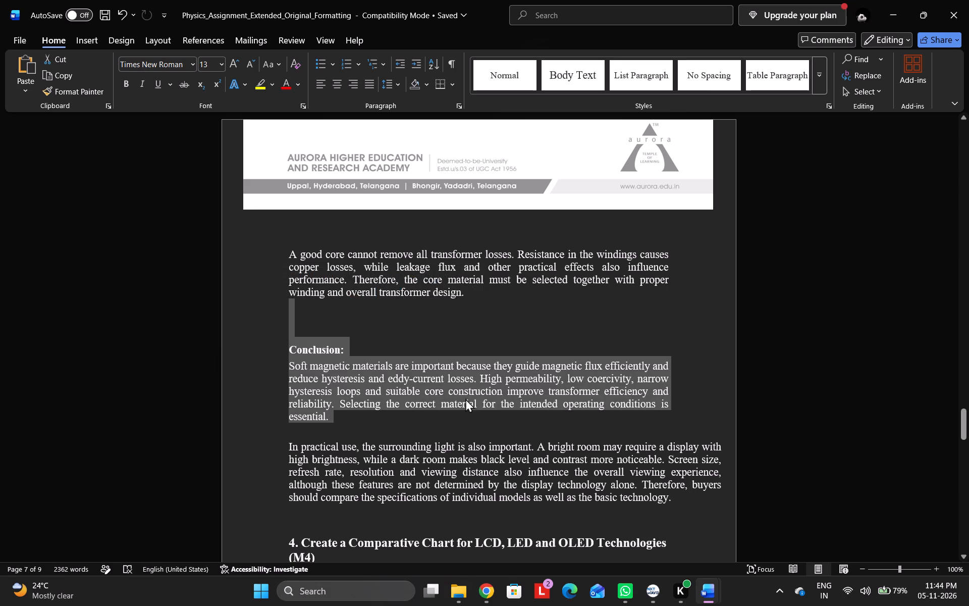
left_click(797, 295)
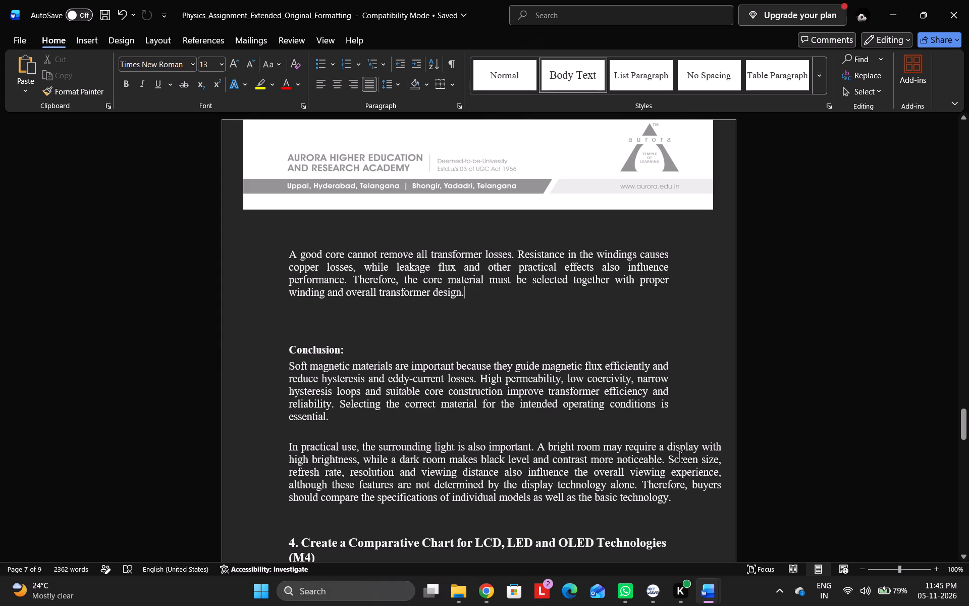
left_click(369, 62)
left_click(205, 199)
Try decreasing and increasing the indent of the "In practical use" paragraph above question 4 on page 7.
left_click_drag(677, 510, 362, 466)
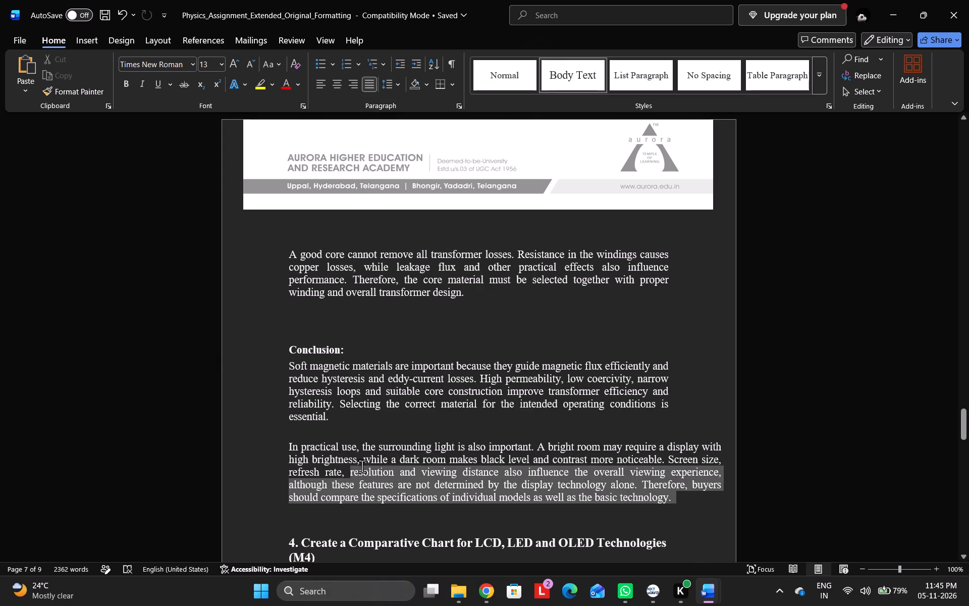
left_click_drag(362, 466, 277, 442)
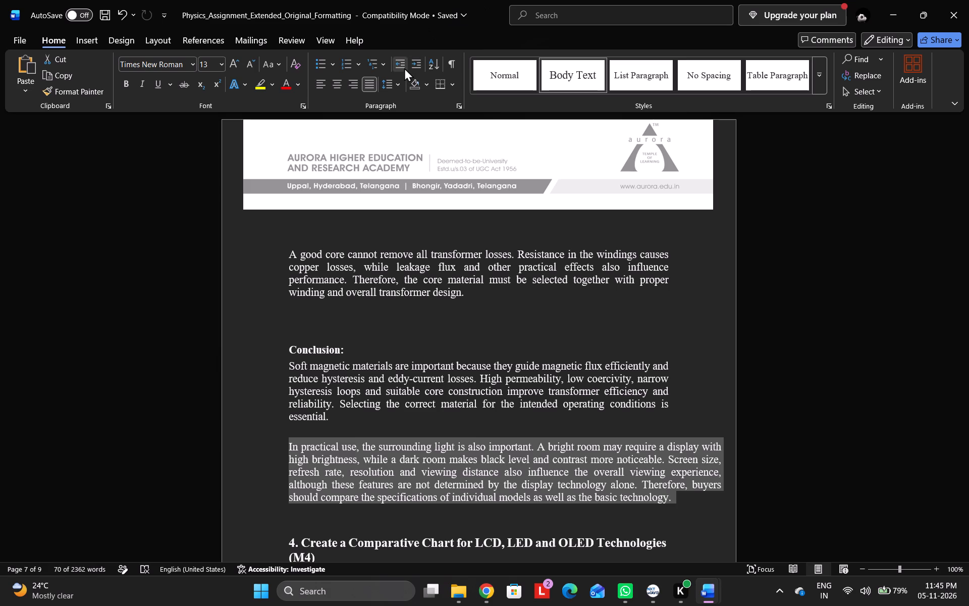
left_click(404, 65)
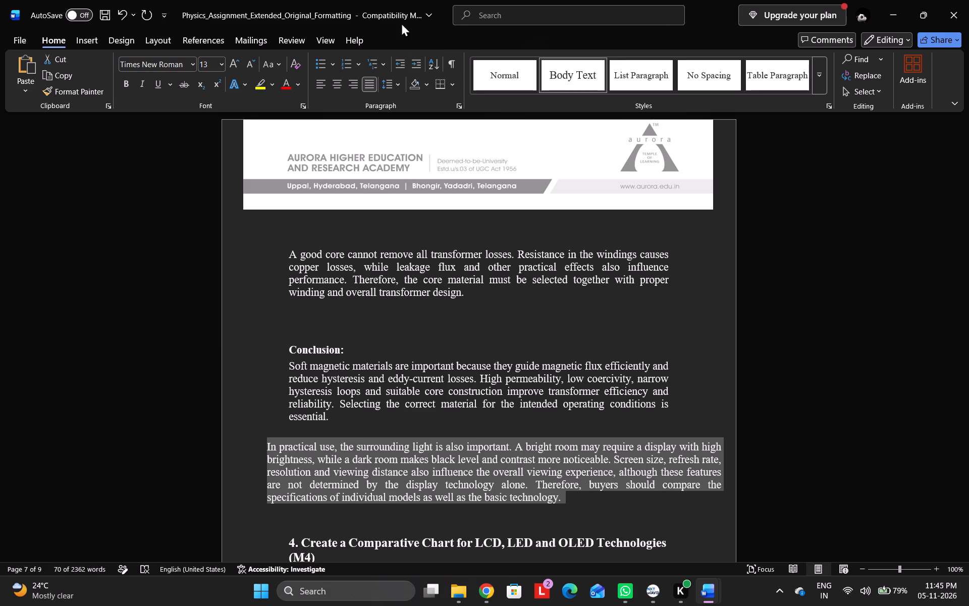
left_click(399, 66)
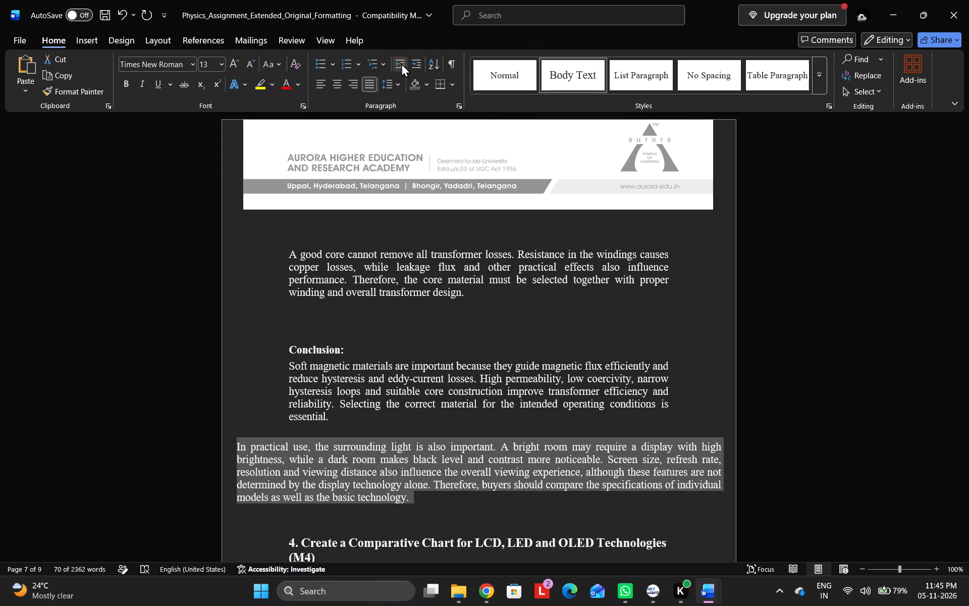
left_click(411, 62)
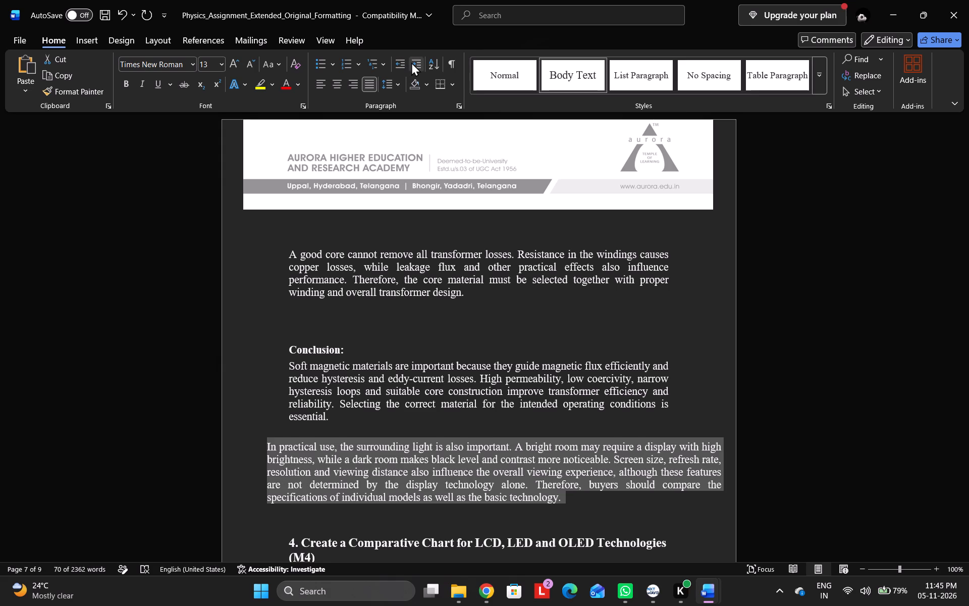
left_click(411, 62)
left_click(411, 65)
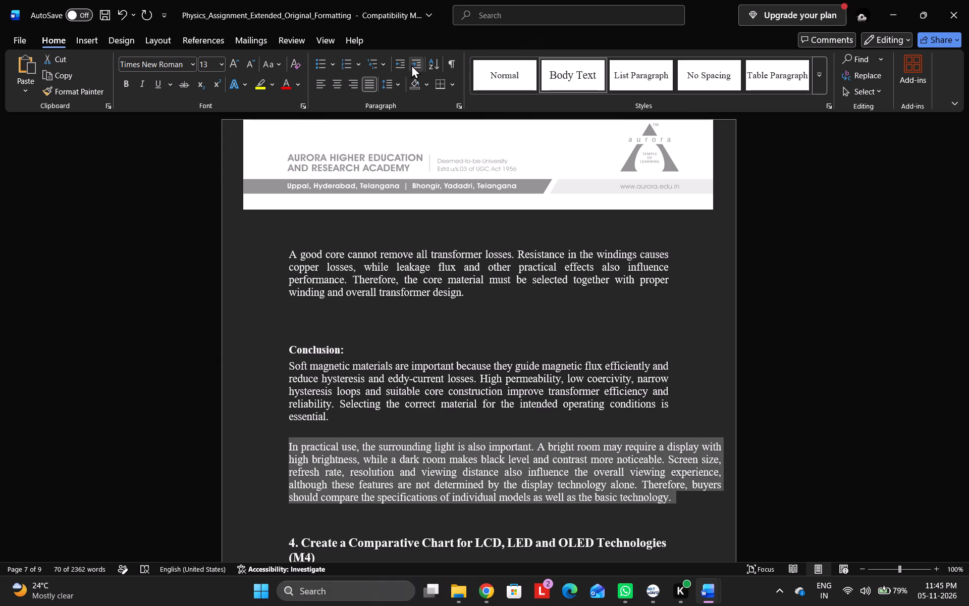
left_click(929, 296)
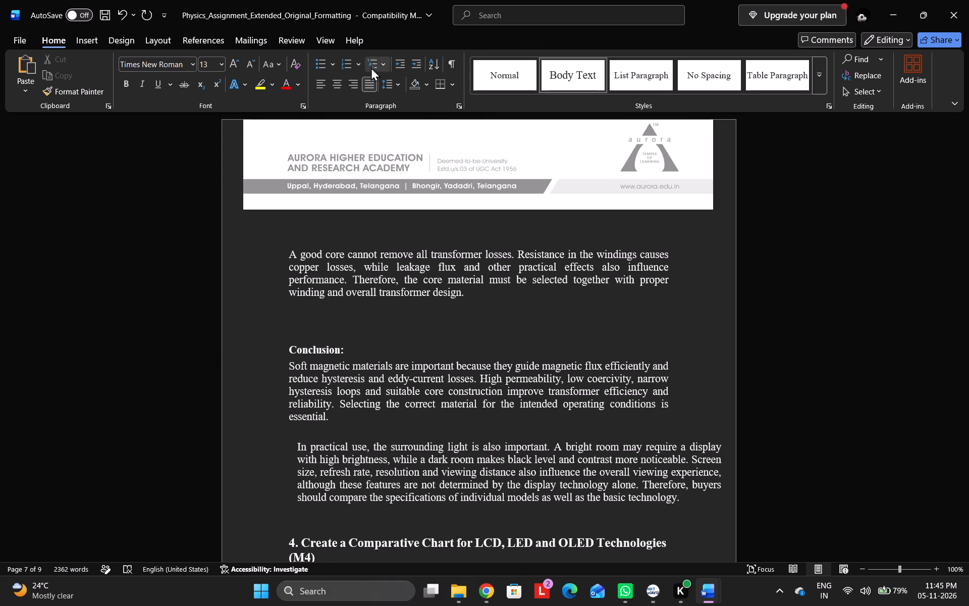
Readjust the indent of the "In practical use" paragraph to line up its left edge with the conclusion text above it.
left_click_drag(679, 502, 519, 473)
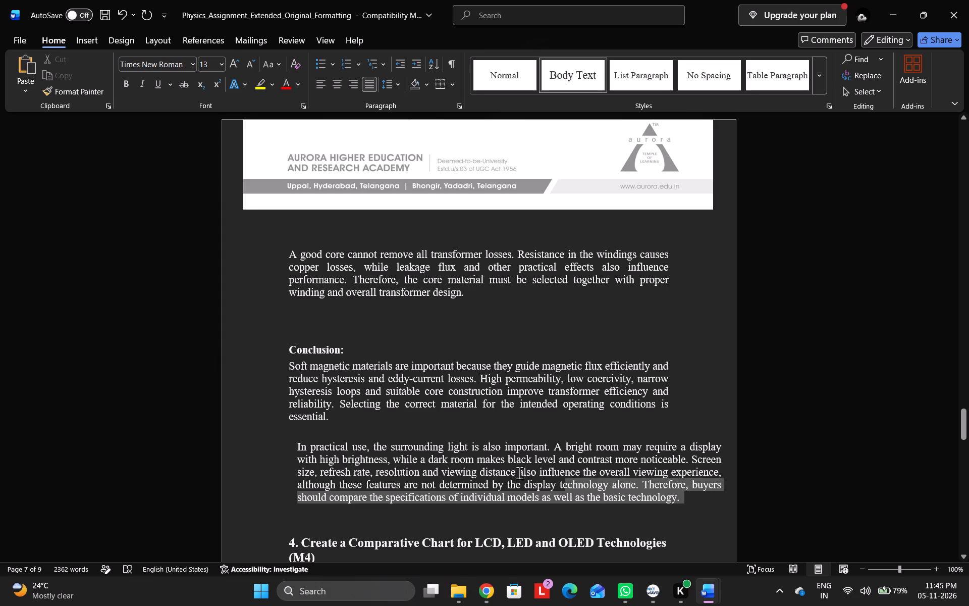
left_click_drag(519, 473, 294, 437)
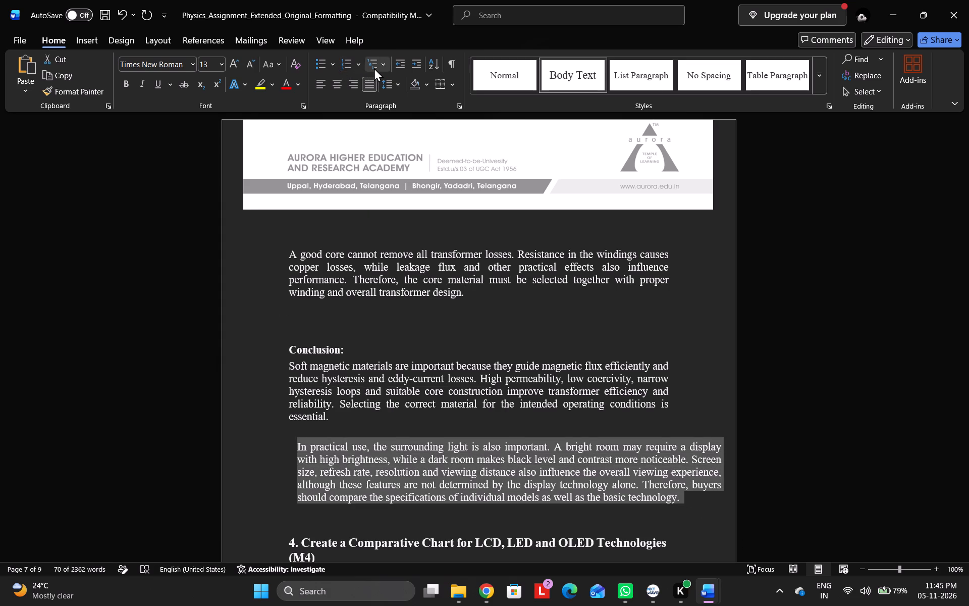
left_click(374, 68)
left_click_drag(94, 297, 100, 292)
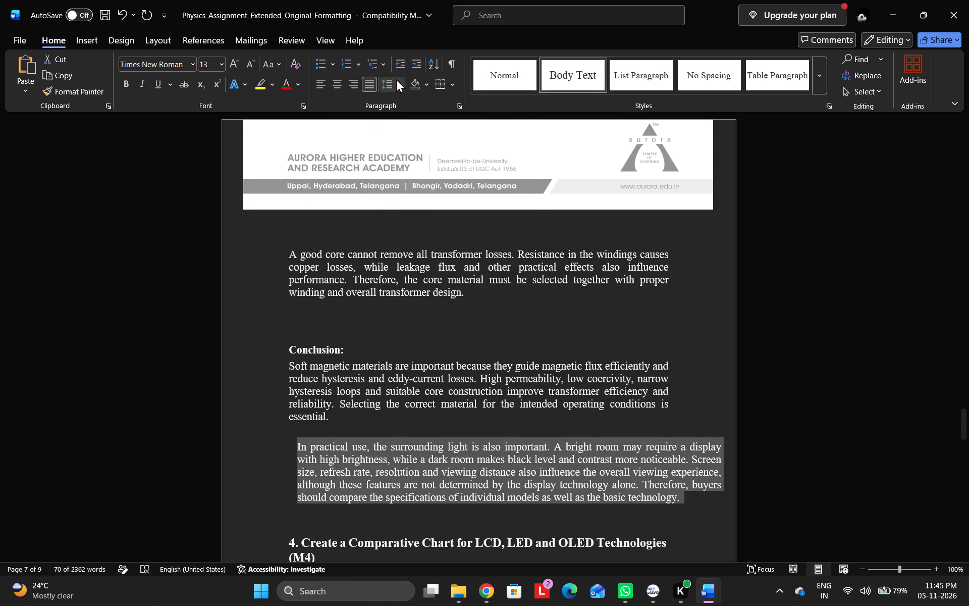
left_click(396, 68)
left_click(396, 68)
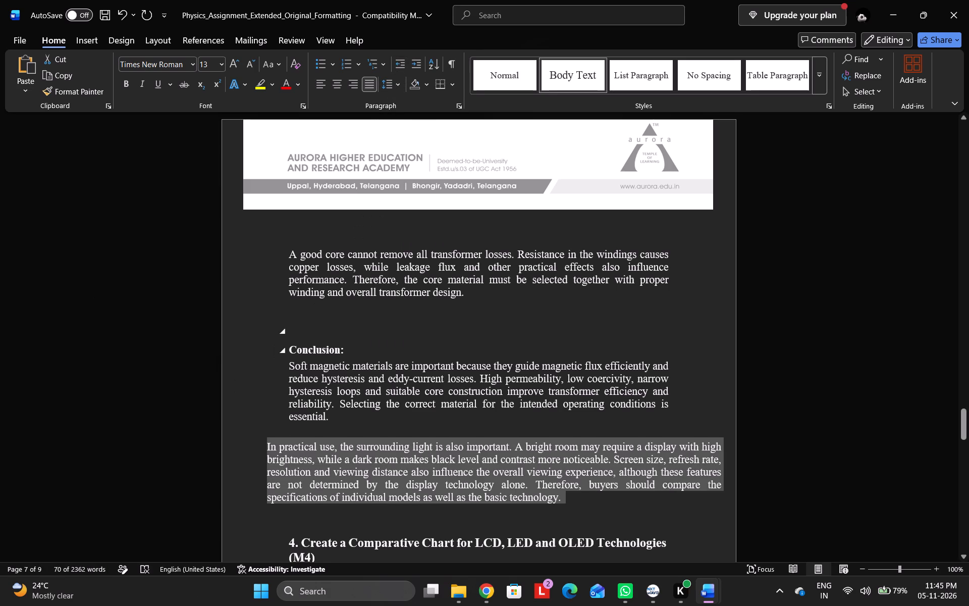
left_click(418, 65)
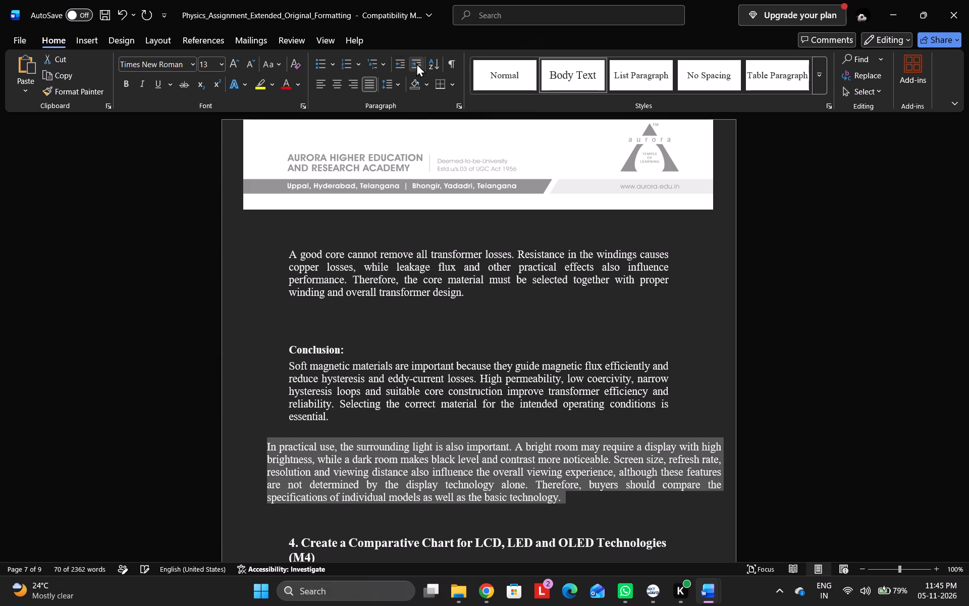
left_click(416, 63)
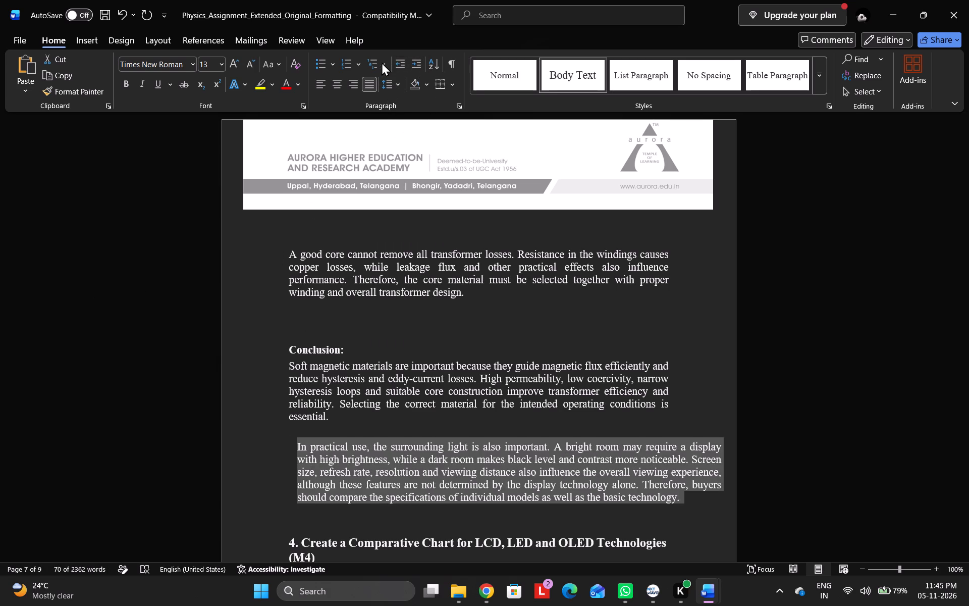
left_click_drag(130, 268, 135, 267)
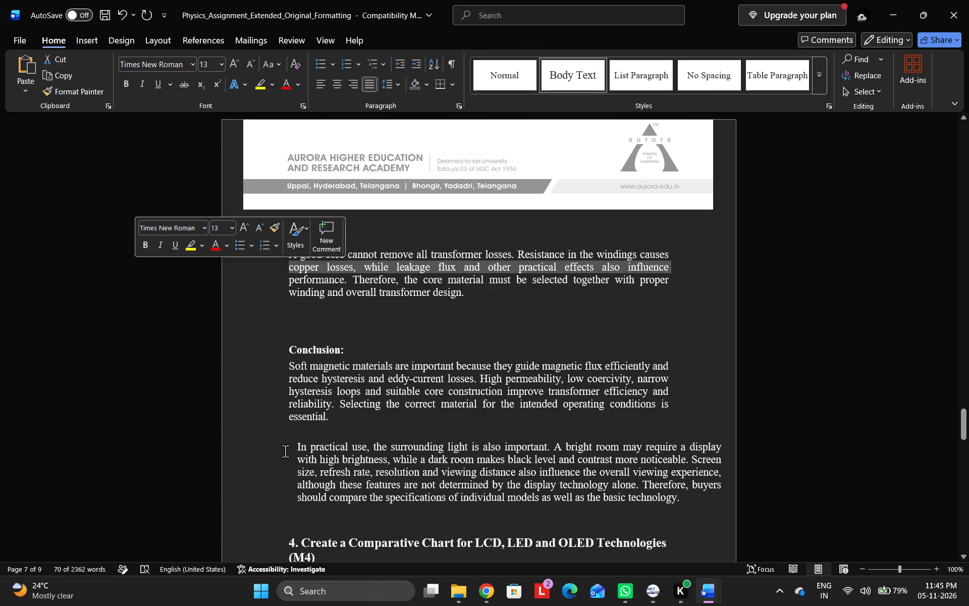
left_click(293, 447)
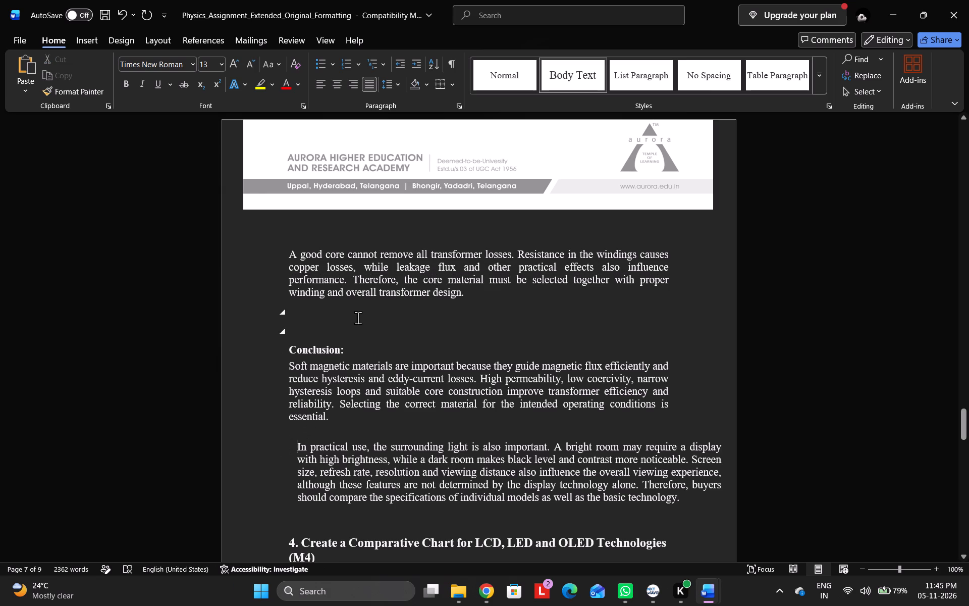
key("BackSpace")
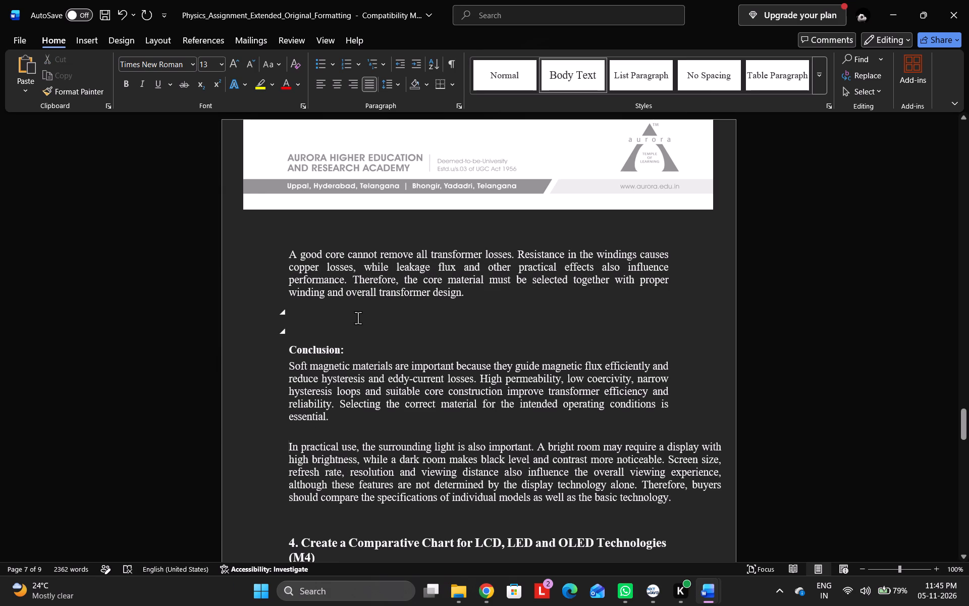
Insert paragraph breaks in the "In practical use" paragraph after "require a", "contrast more" and "influence t" to shorten its overlong lines.
left_click(666, 449)
key("Return")
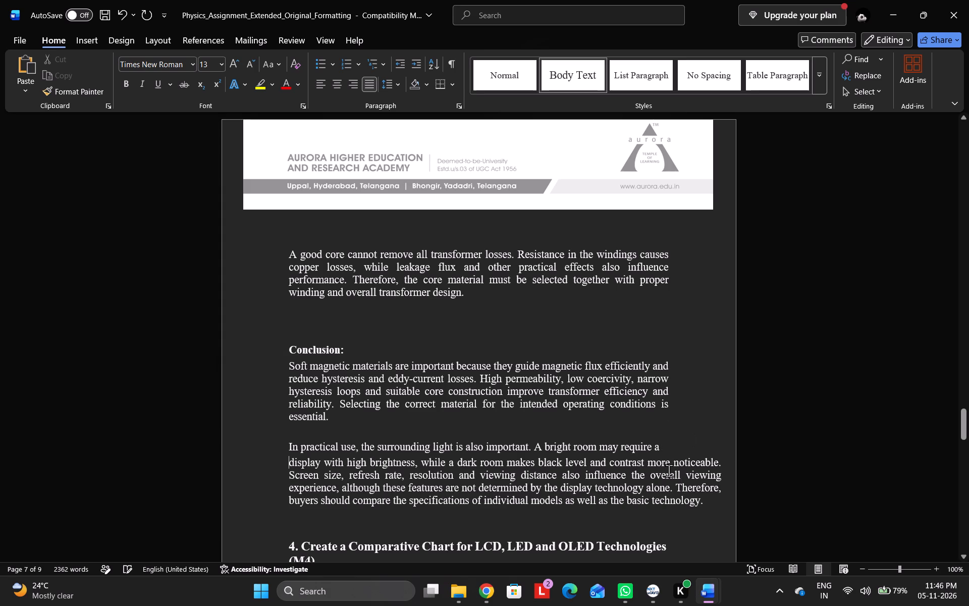
left_click(674, 461)
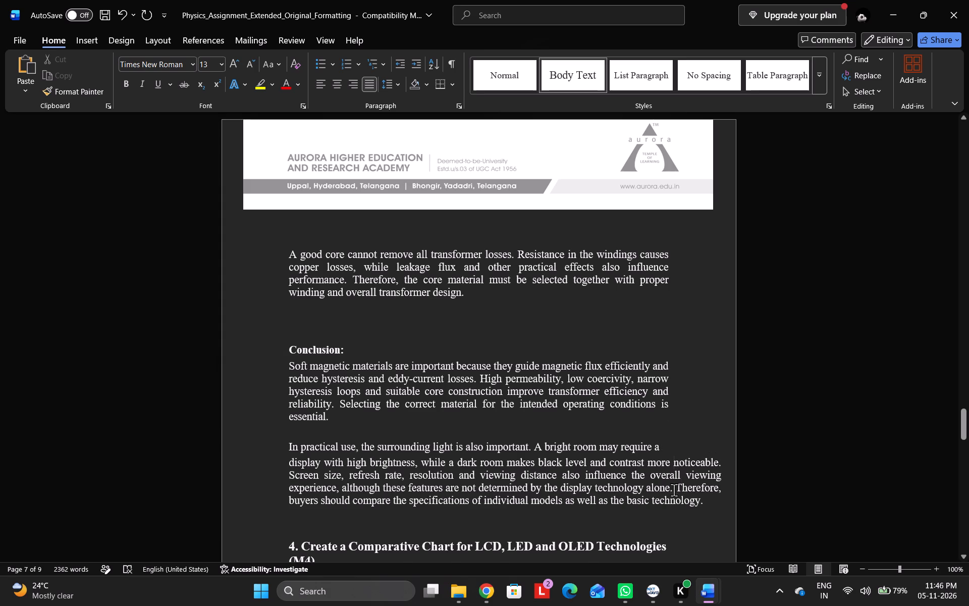
key("Return")
left_click(674, 478)
key("Return")
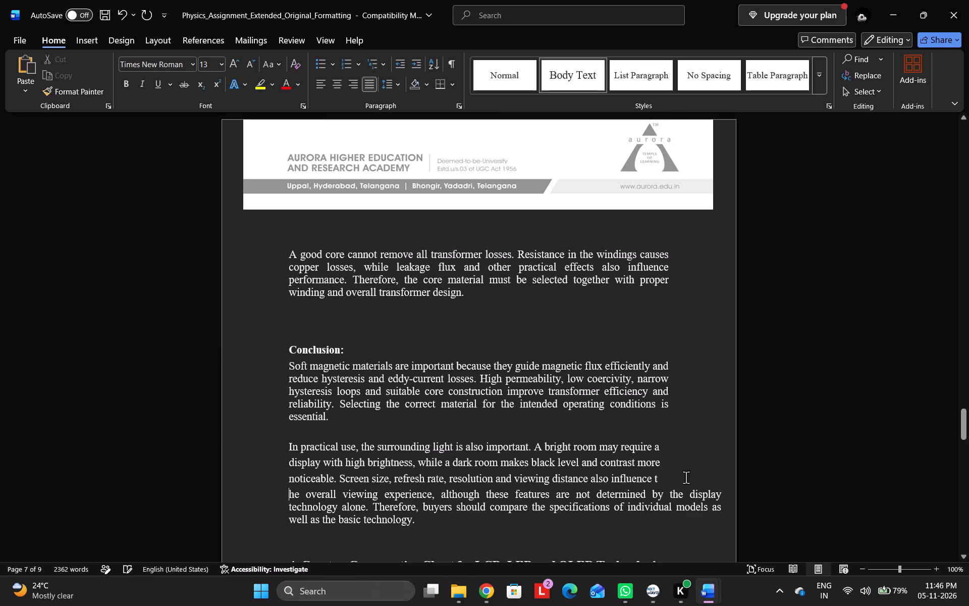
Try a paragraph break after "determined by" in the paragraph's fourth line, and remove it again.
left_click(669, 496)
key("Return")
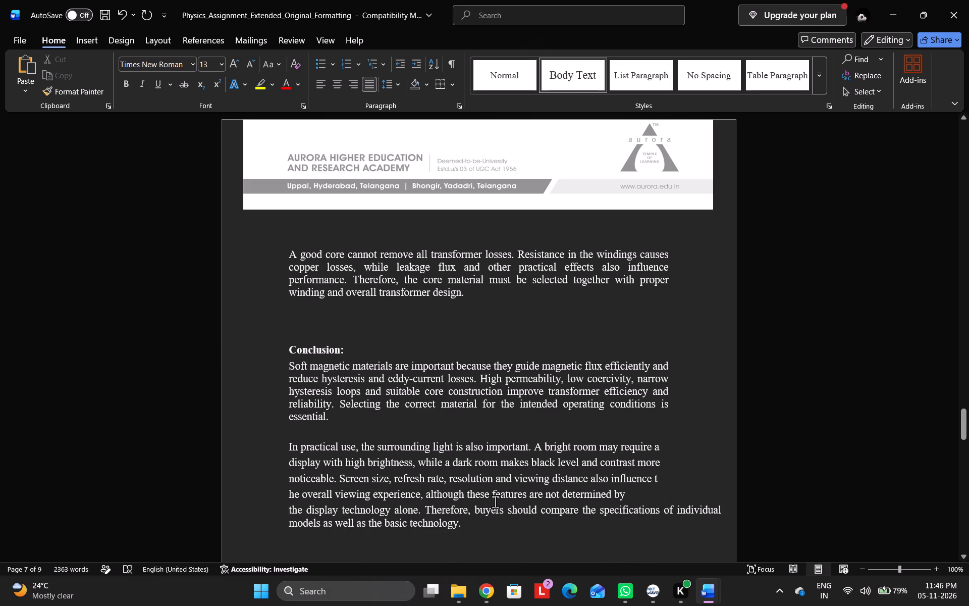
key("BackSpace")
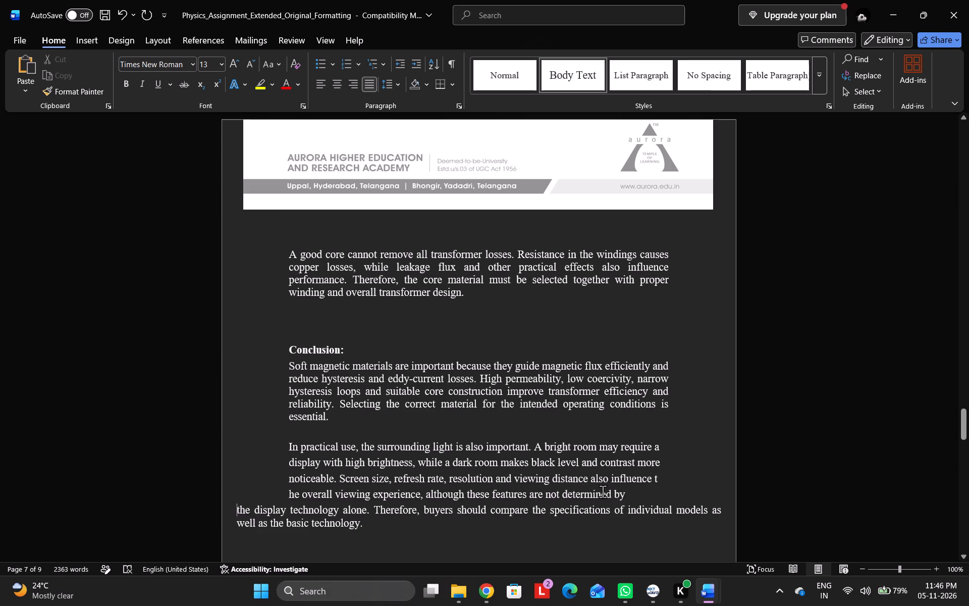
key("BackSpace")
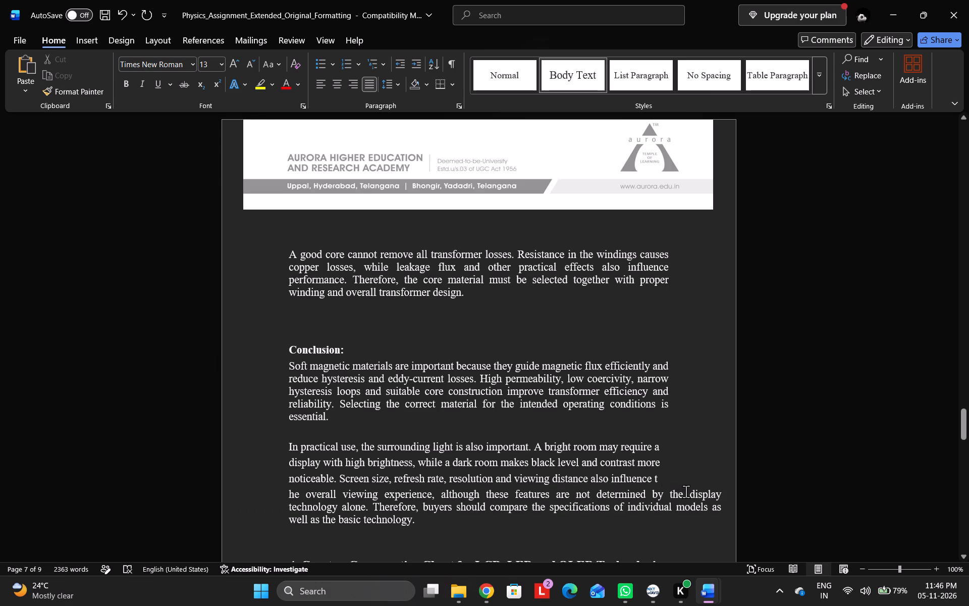
Insert paragraph breaks in the "In practical use" paragraph after "determined by the" and after "the specifications of".
left_click(685, 492)
key("Return")
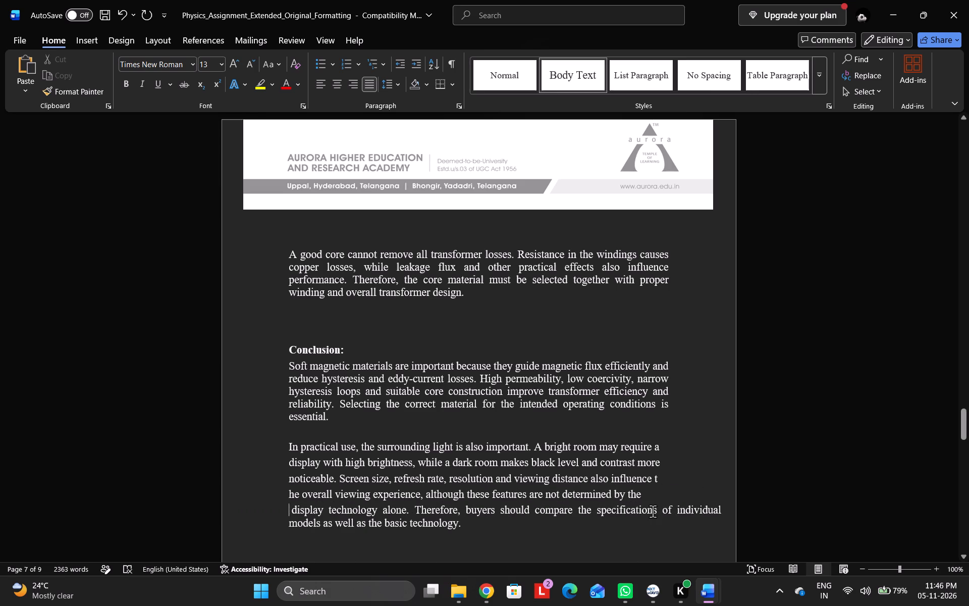
left_click(677, 511)
key("Return")
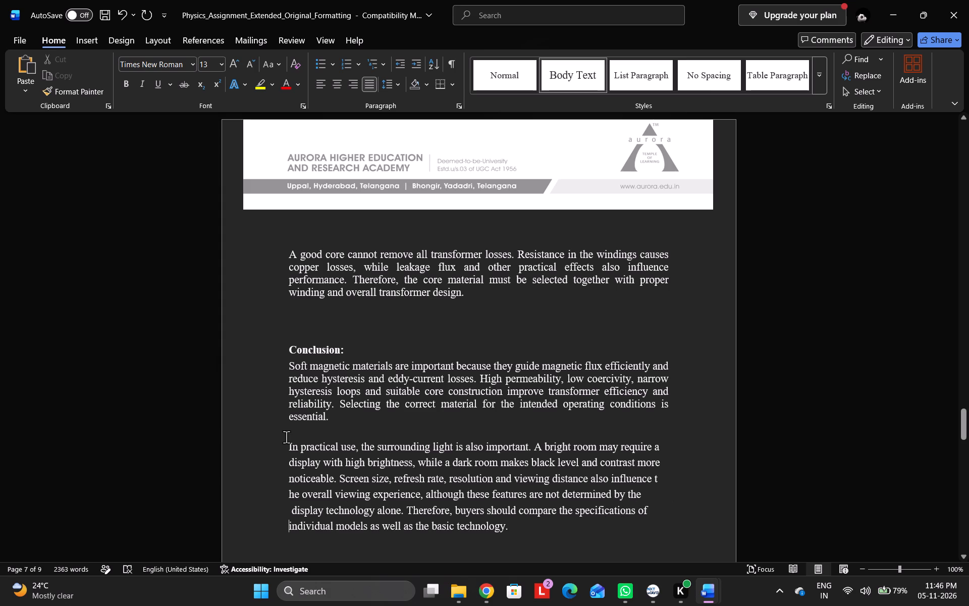
Apply justified alignment to all the lines of the "In practical use" paragraph.
left_click_drag(286, 437, 525, 528)
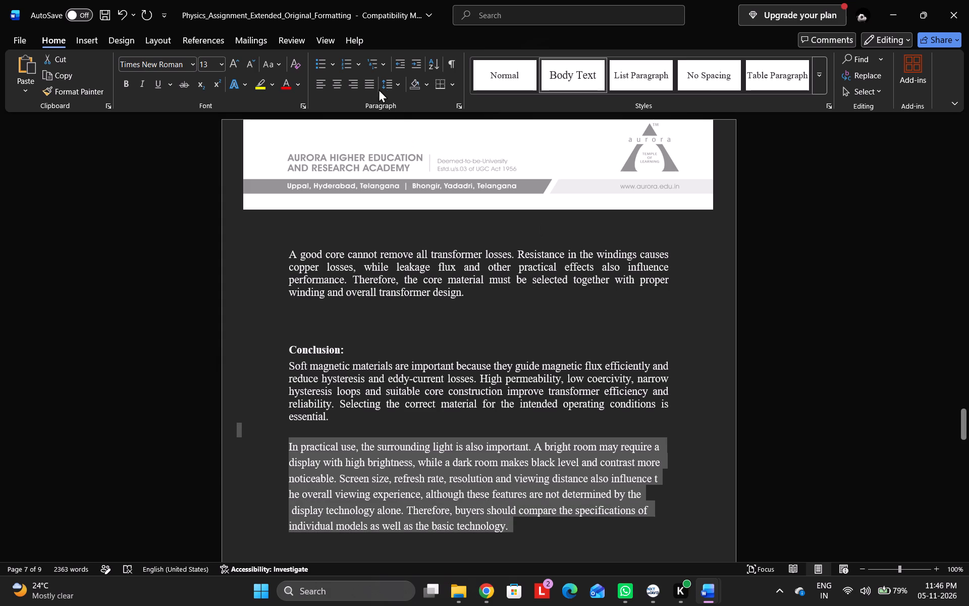
left_click(368, 83)
left_click(798, 341)
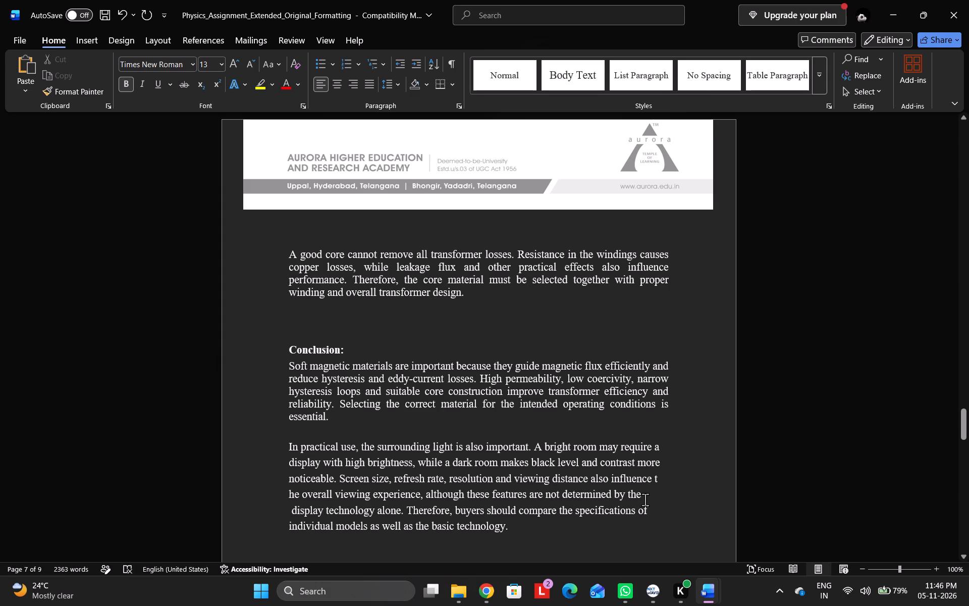
Look over question 4 and the preceding pages back to the end of page 5 for paragraphs that overrun the margin.
scroll(647, 503, "down", 2)
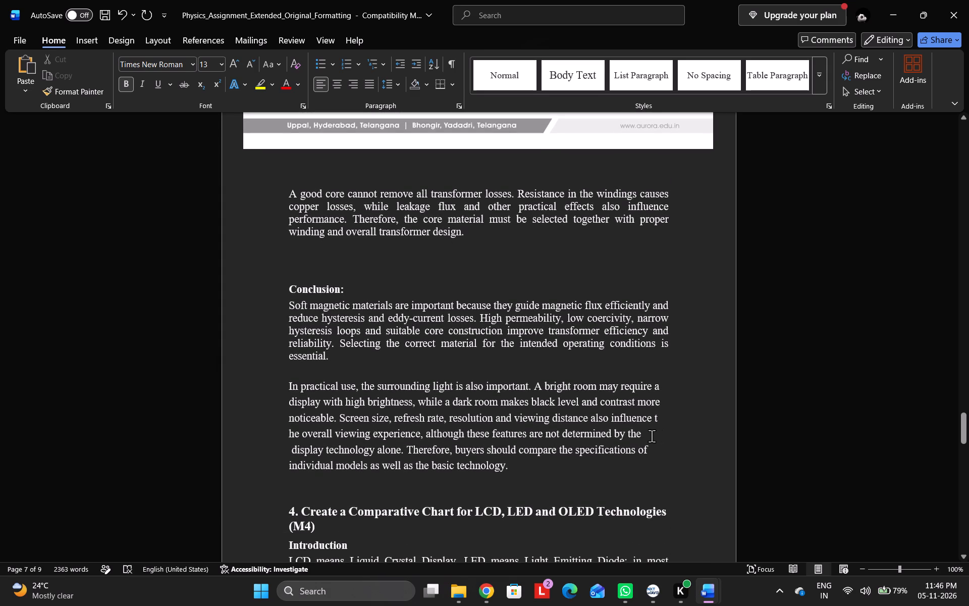
scroll(654, 472, "down", 1)
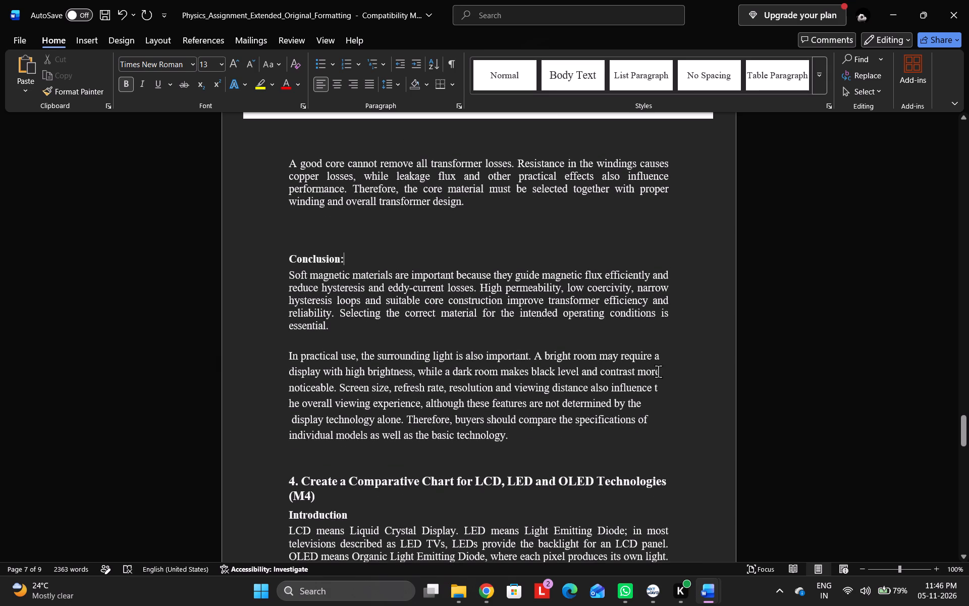
scroll(594, 473, "down", 2)
scroll(635, 373, "down", 1)
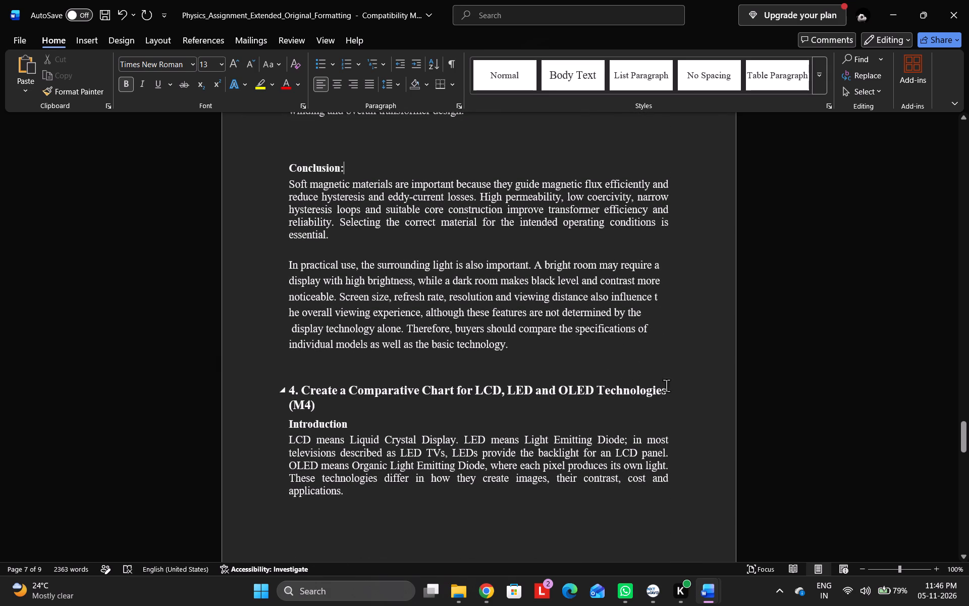
scroll(627, 409, "down", 1)
scroll(673, 423, "down", 1)
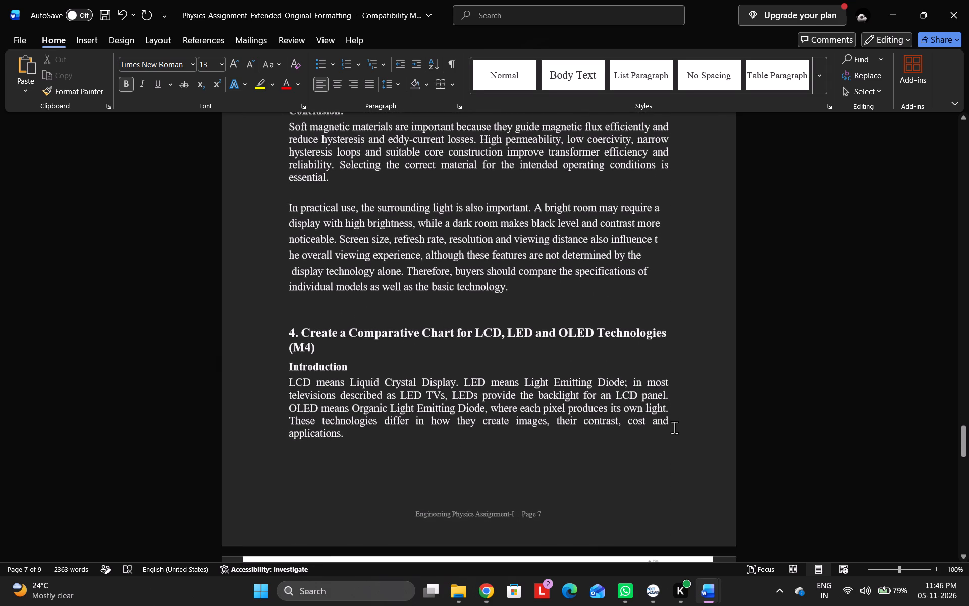
scroll(674, 427, "down", 1)
scroll(607, 418, "down", 7)
scroll(594, 412, "up", 7)
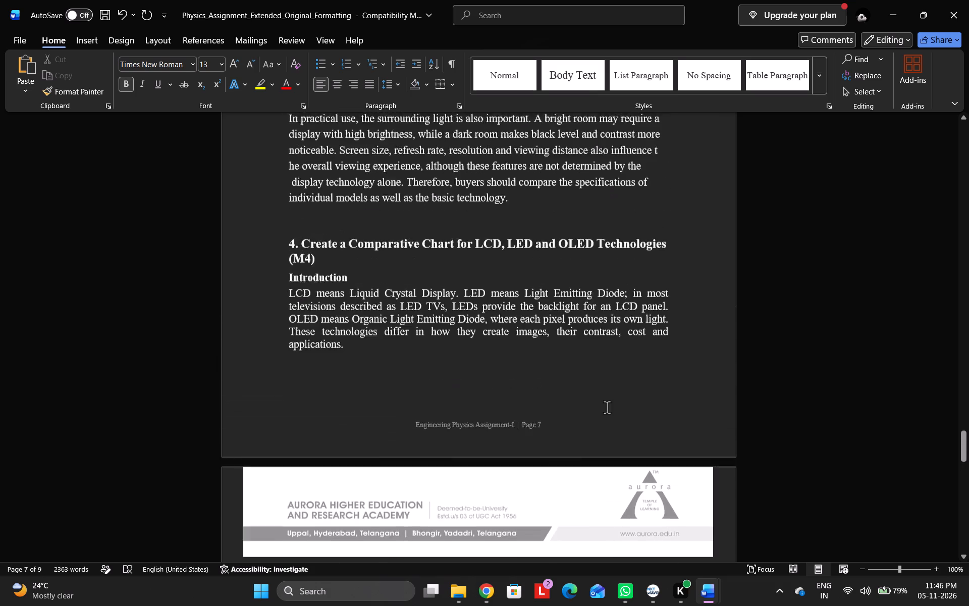
scroll(607, 407, "up", 11)
scroll(597, 365, "up", 6)
scroll(619, 399, "down", 2)
scroll(619, 389, "up", 6)
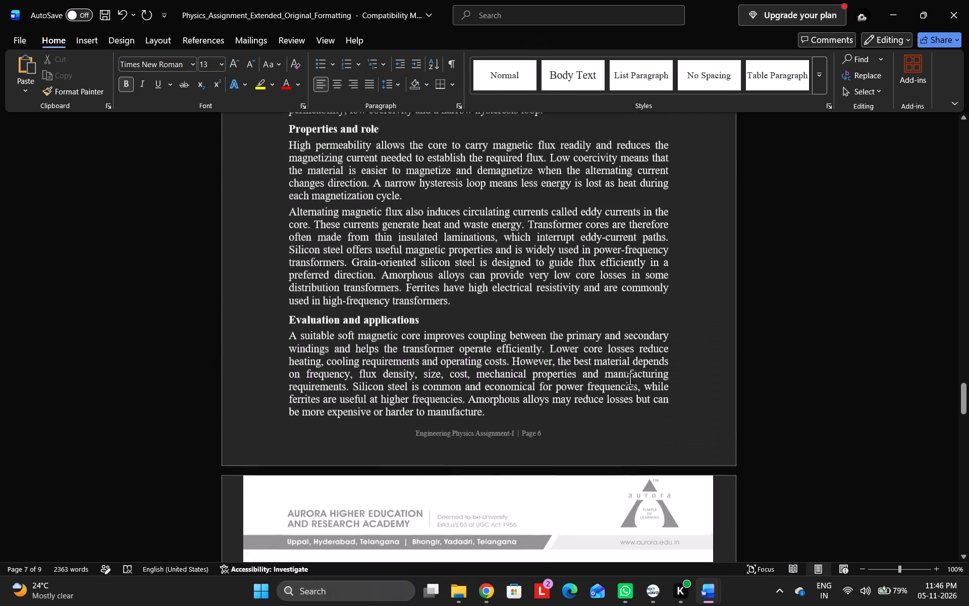
scroll(626, 385, "up", 16)
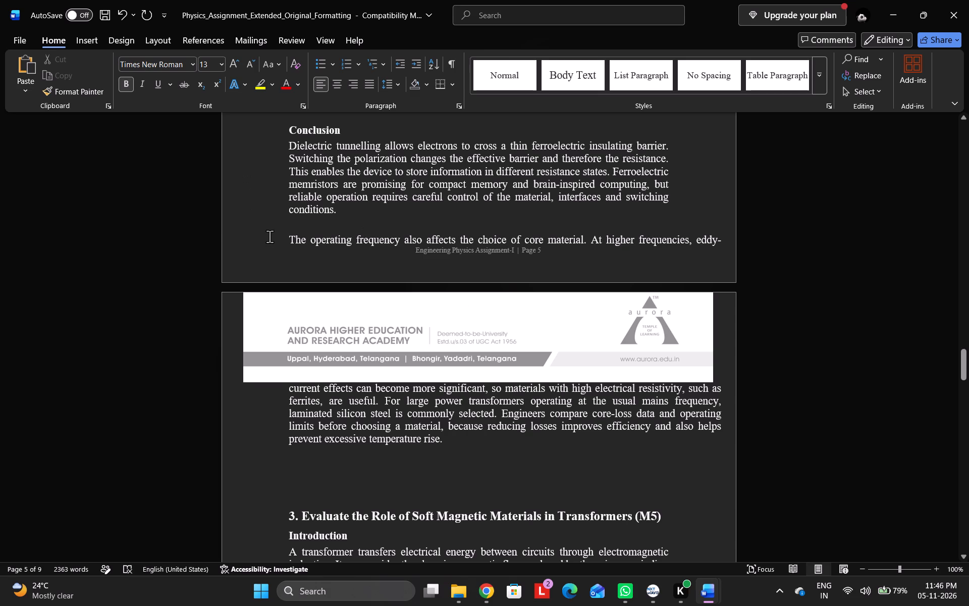
Add two blank lines above the "The operating frequency" paragraph to move it onto page 6, clear of the header.
left_click(312, 224)
key("Return")
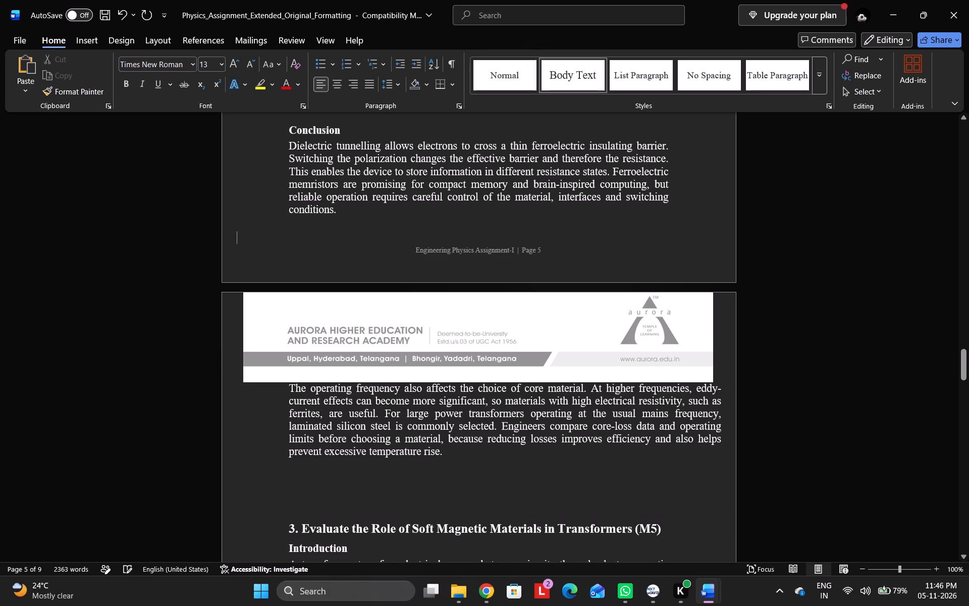
key("Return")
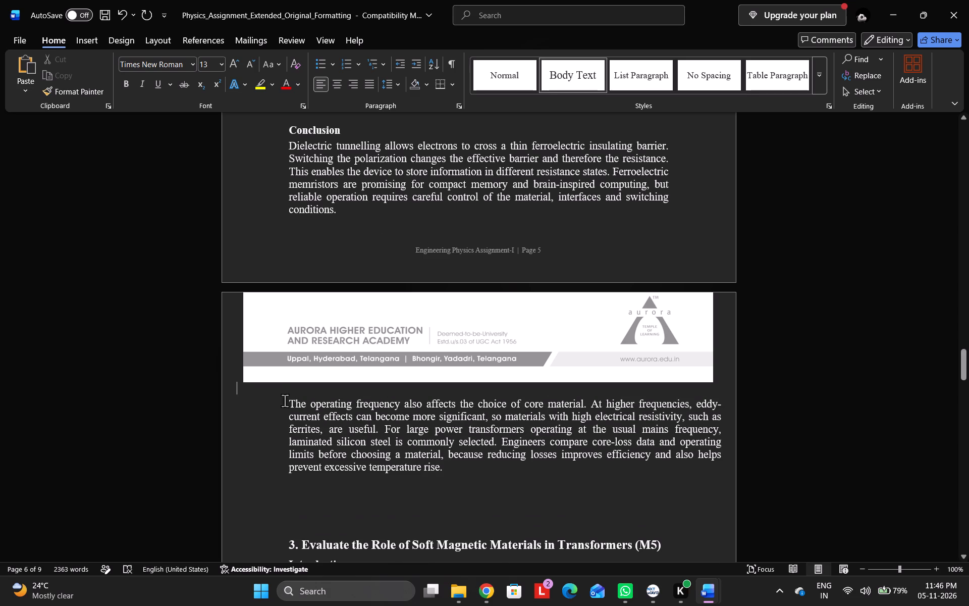
Decrease the indent of the "The operating frequency" paragraph above question 3 by one level.
left_click_drag(289, 402, 439, 484)
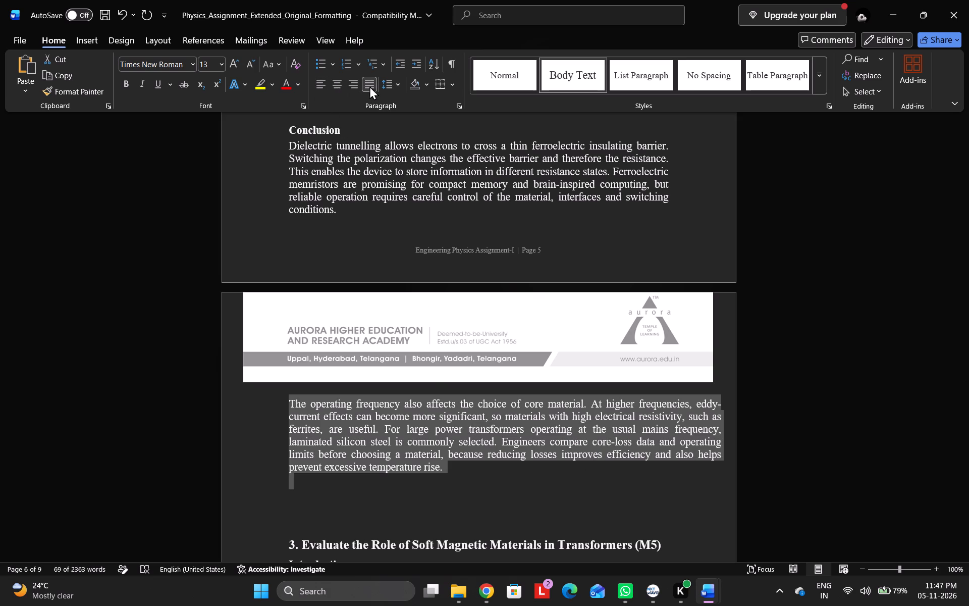
left_click(398, 61)
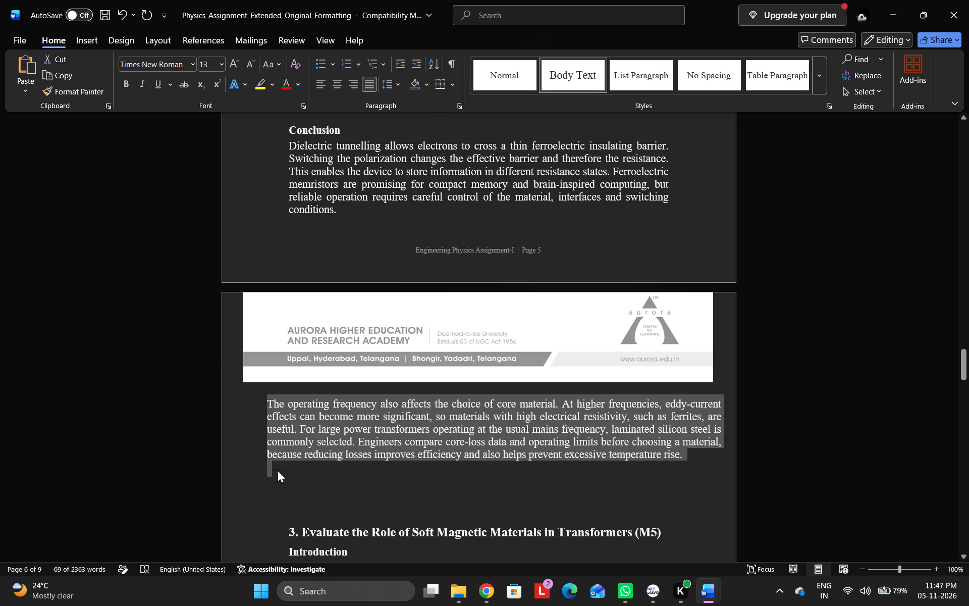
left_click_drag(77, 361, 83, 359)
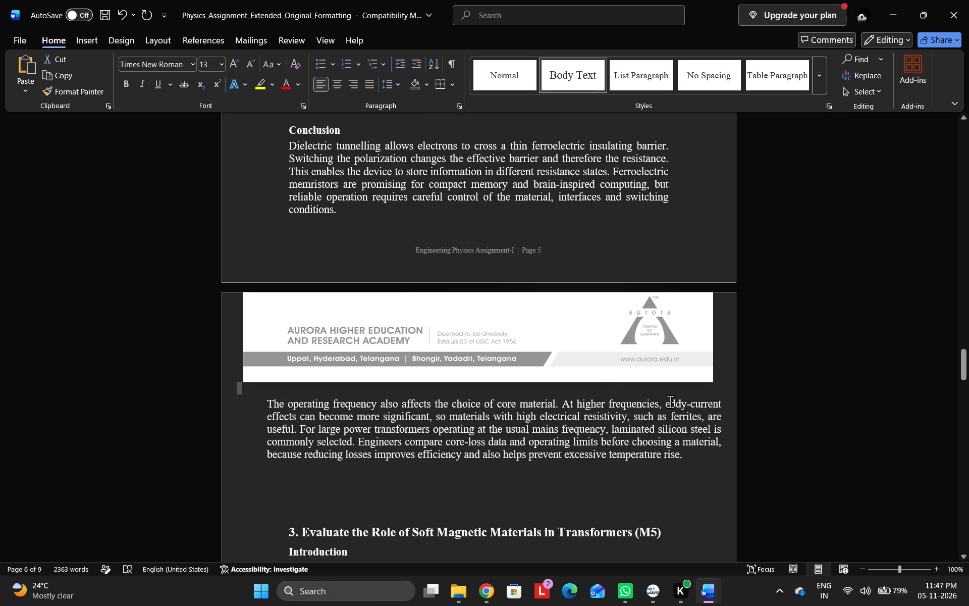
Insert paragraph breaks in that paragraph after "higher frequencies,", "electrical resistivity,", "usual mains", "core-loss" and "losses improves" to shorten its lines.
left_click(664, 401)
key("Return")
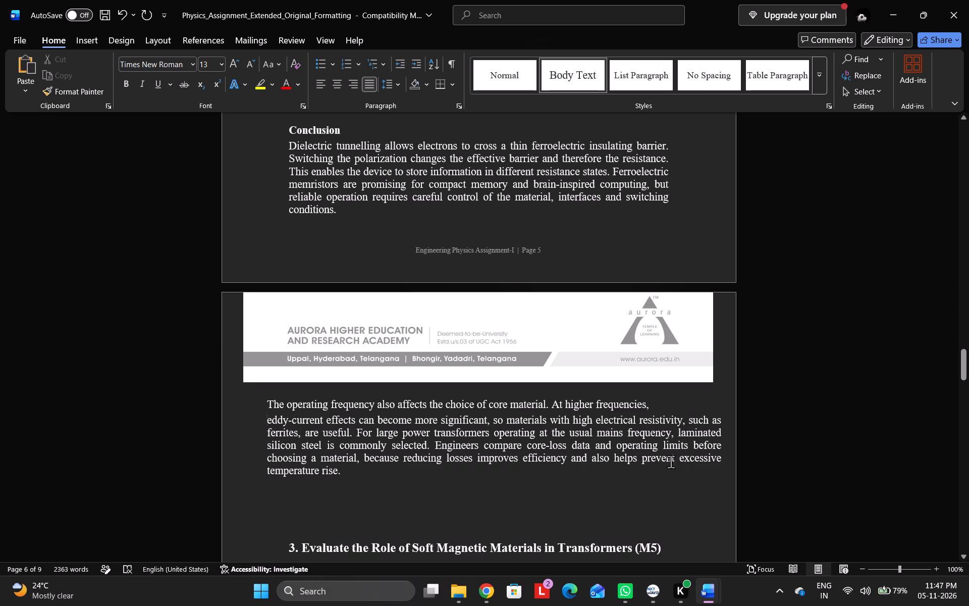
left_click(688, 419)
key("Return")
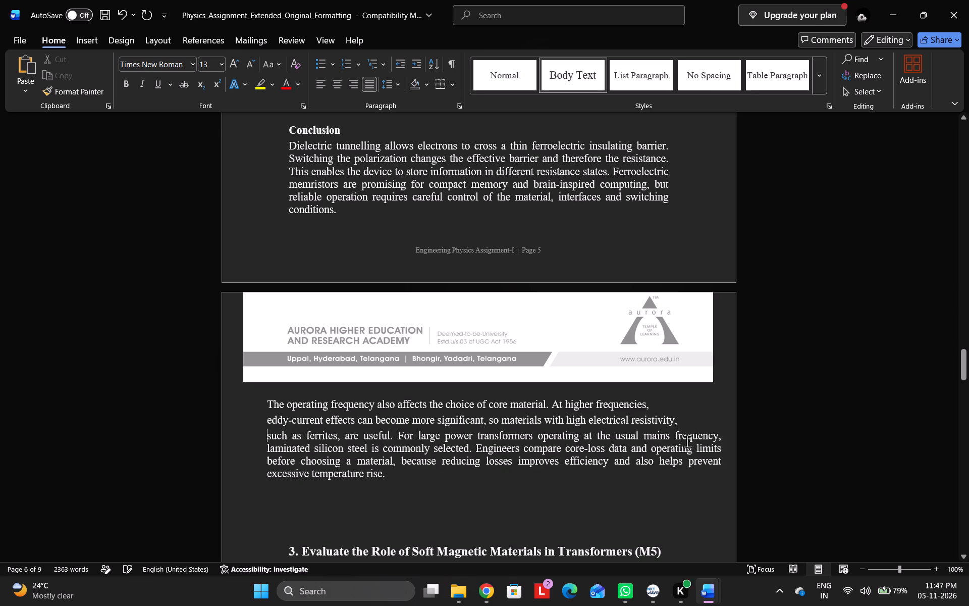
left_click(674, 437)
key("Return")
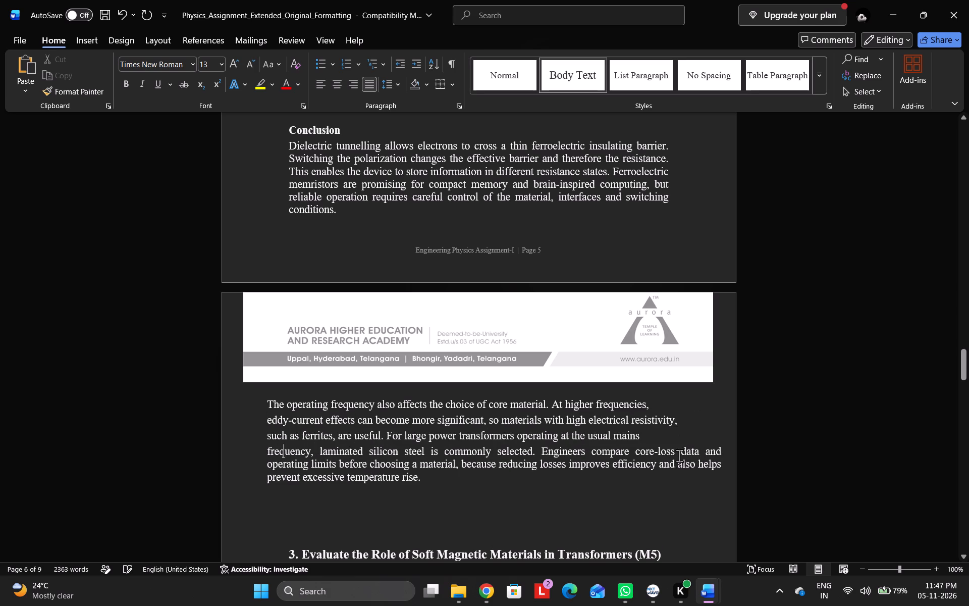
left_click(677, 451)
key("Return")
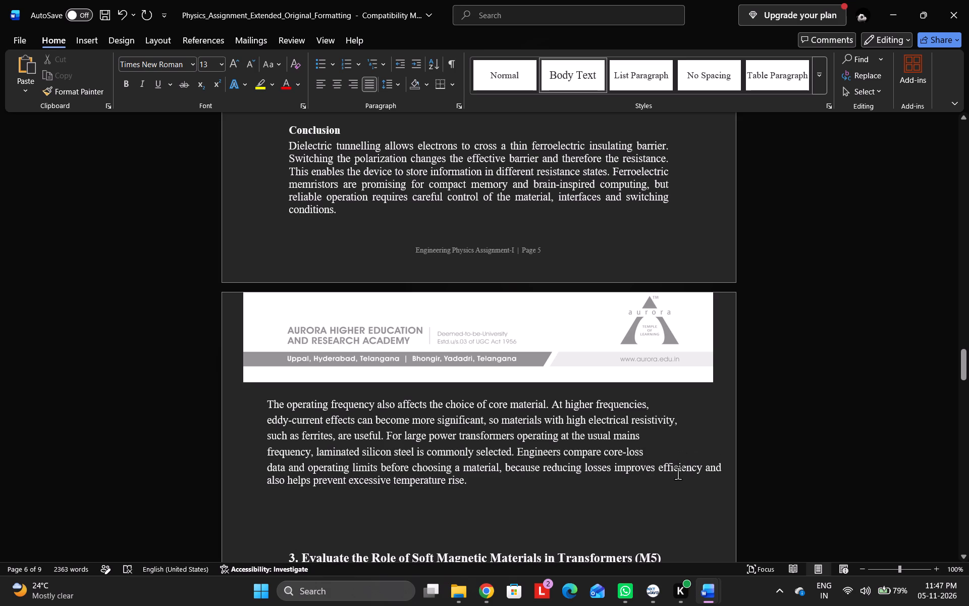
left_click(659, 468)
key("Return")
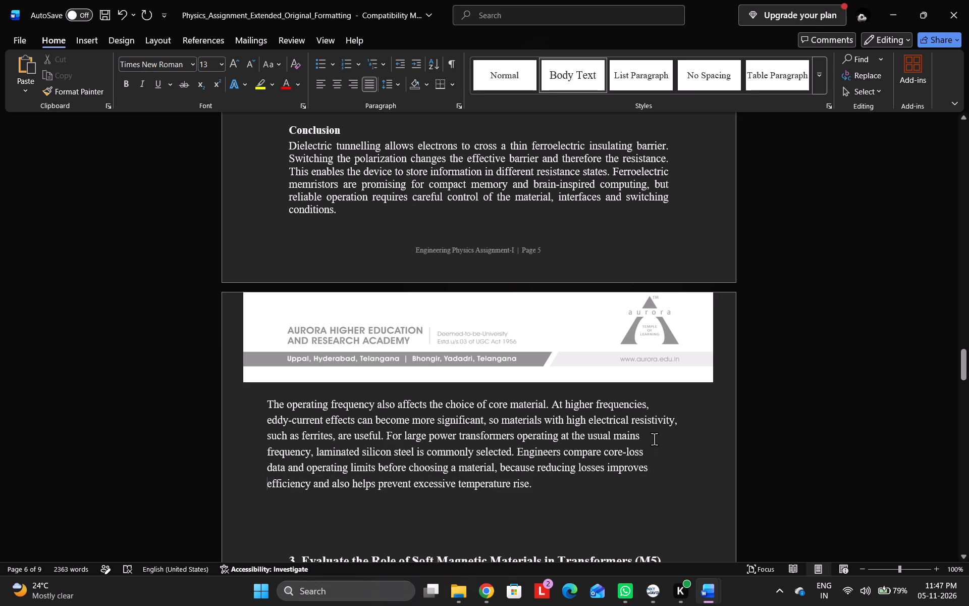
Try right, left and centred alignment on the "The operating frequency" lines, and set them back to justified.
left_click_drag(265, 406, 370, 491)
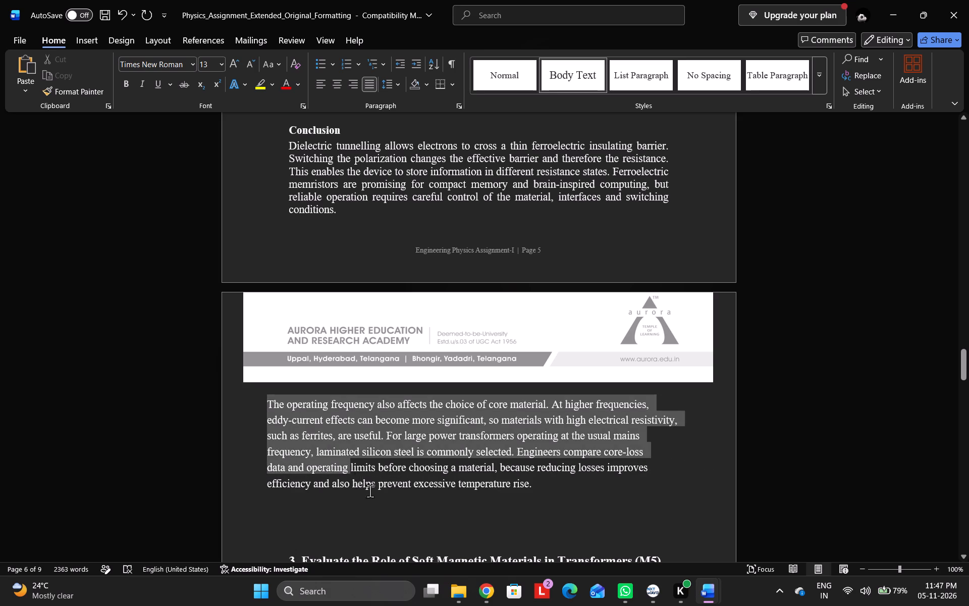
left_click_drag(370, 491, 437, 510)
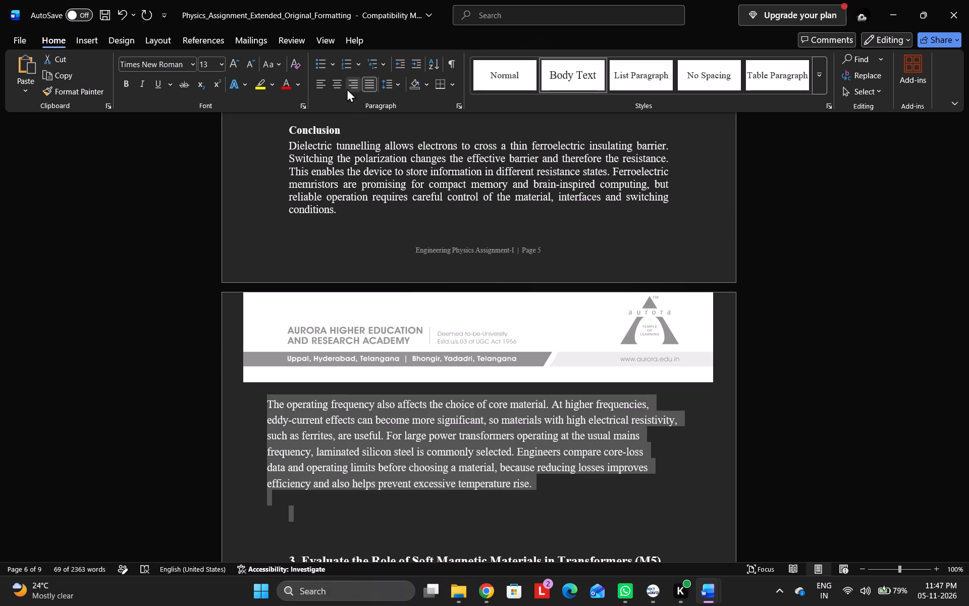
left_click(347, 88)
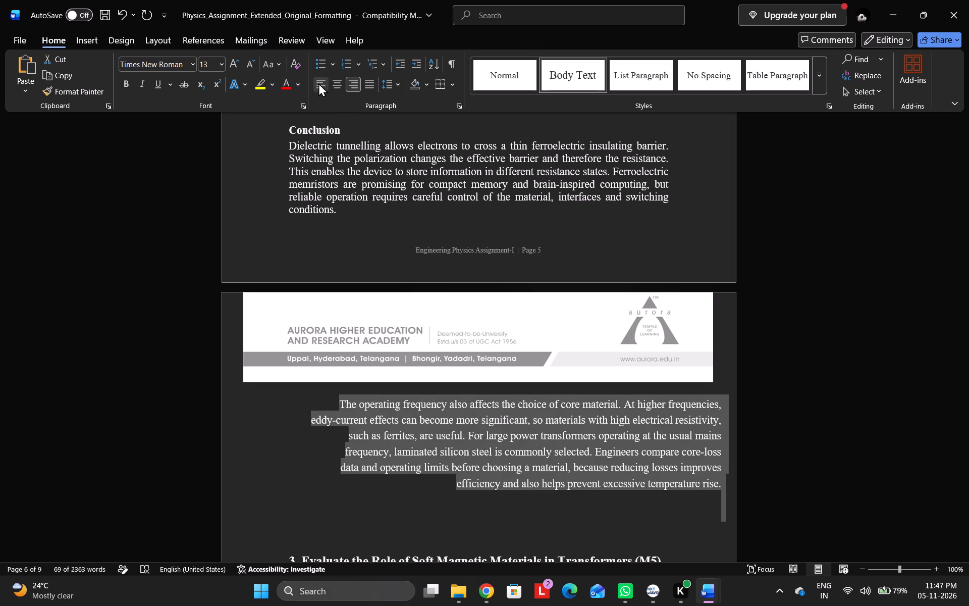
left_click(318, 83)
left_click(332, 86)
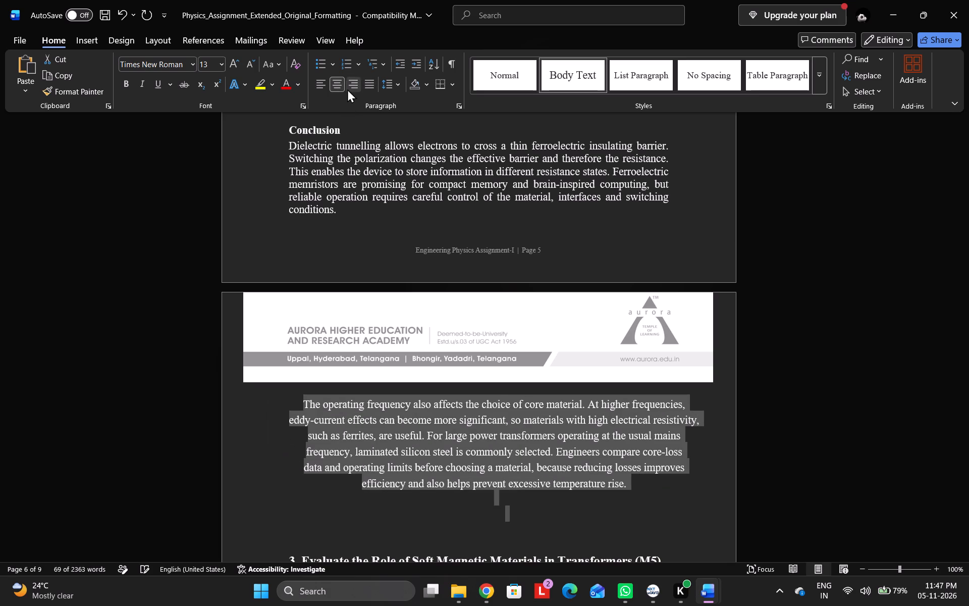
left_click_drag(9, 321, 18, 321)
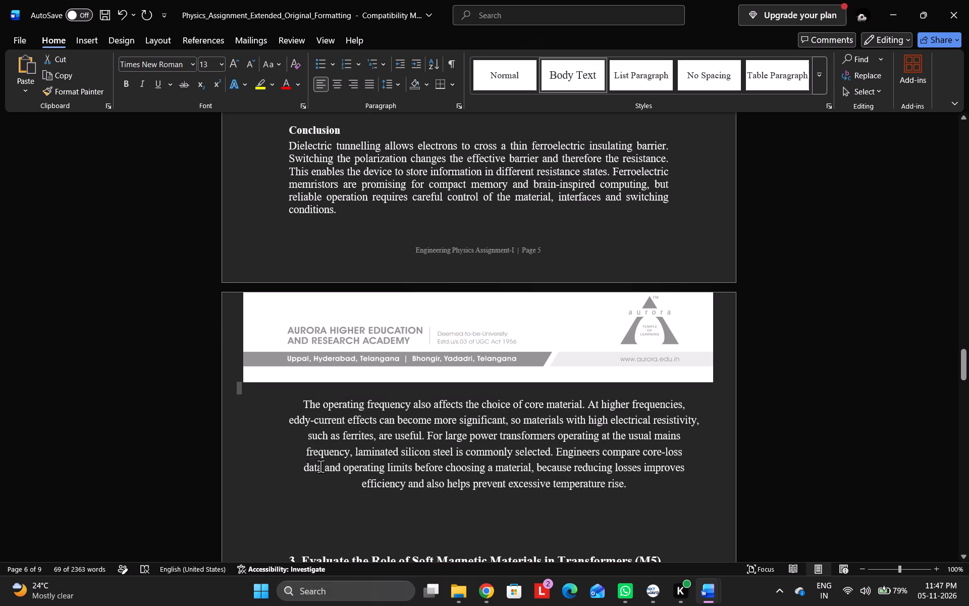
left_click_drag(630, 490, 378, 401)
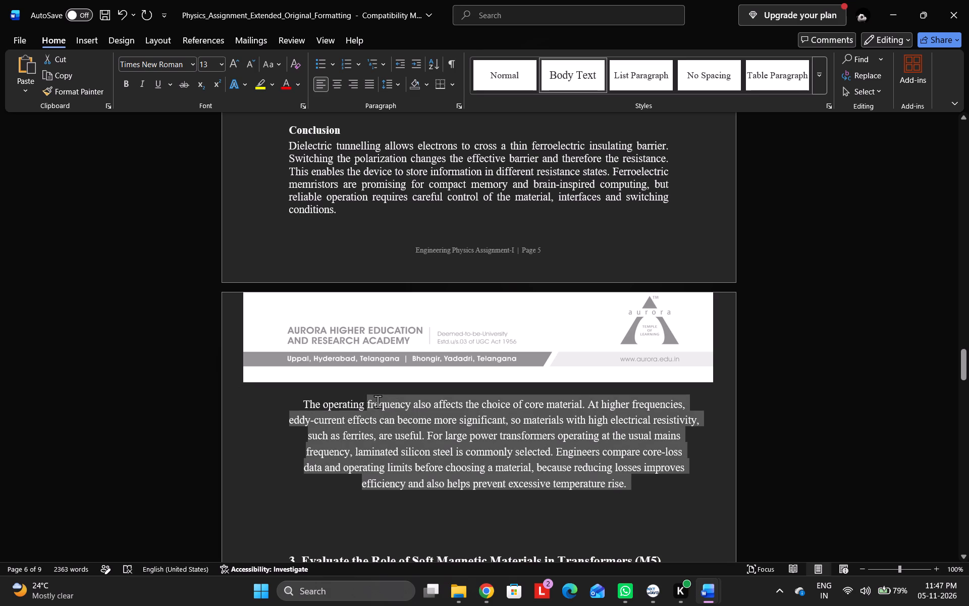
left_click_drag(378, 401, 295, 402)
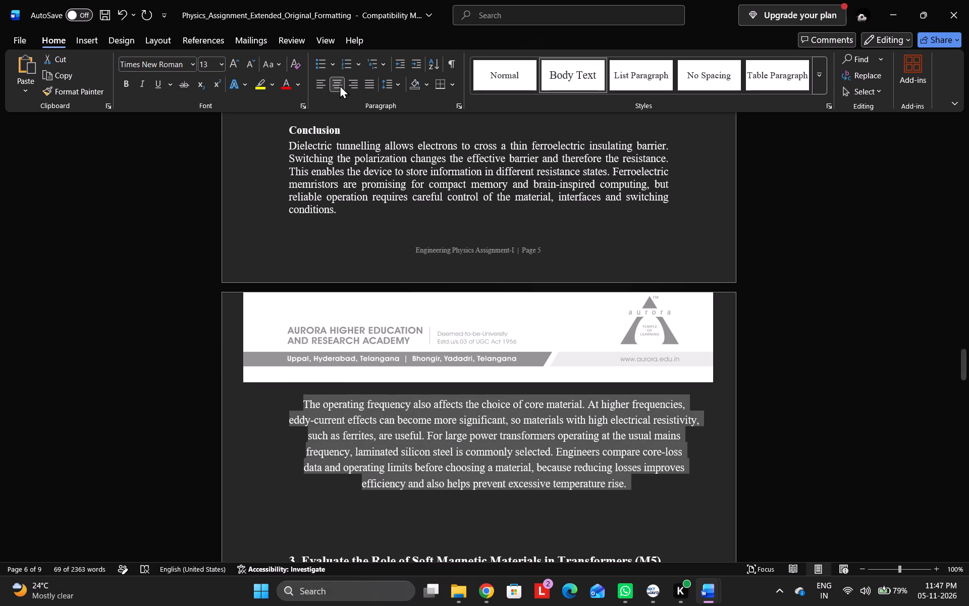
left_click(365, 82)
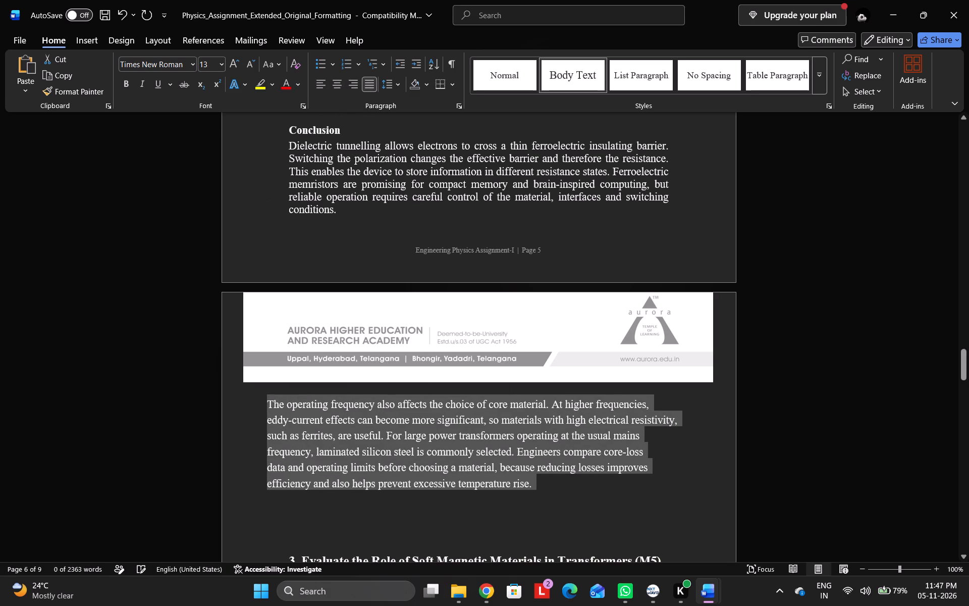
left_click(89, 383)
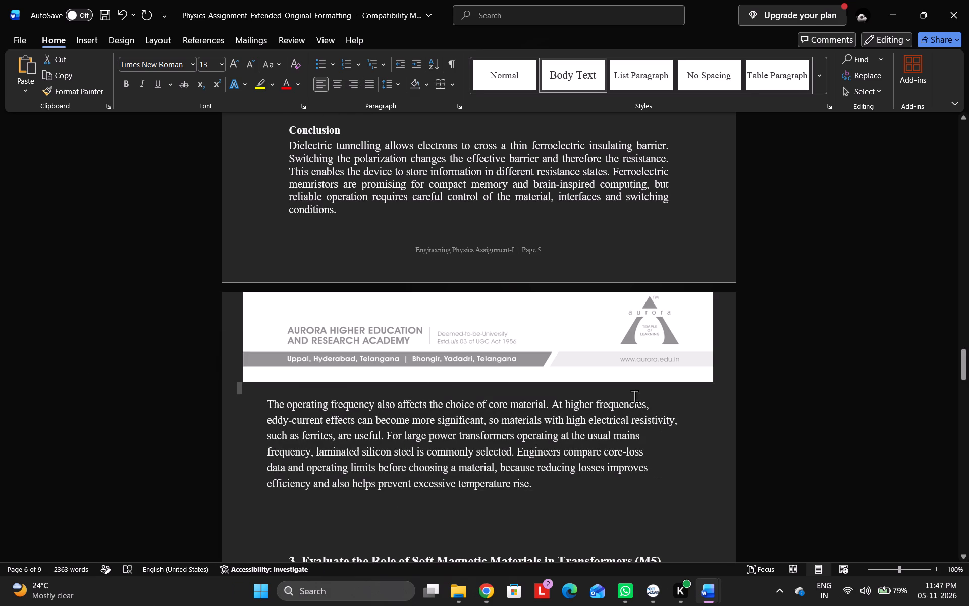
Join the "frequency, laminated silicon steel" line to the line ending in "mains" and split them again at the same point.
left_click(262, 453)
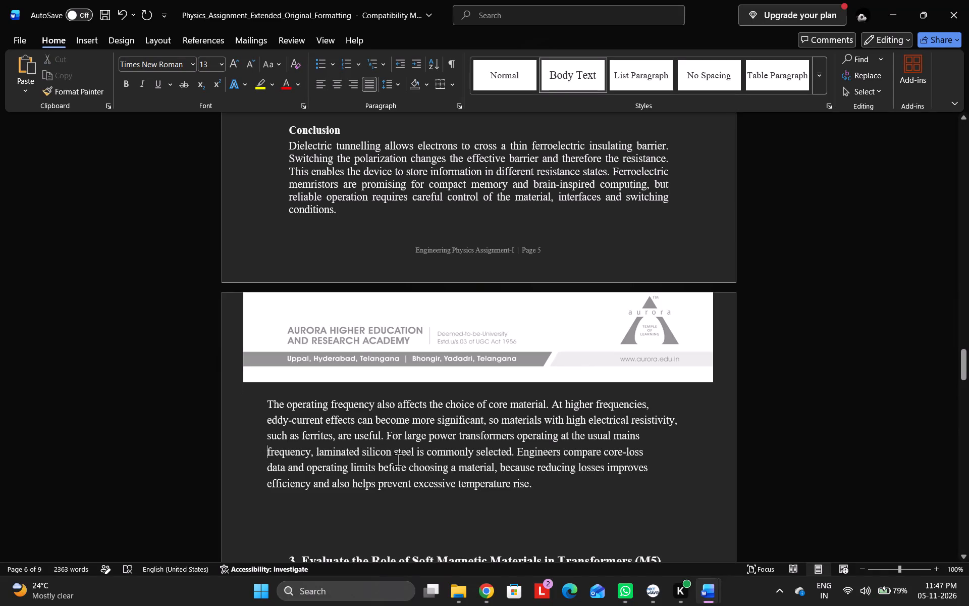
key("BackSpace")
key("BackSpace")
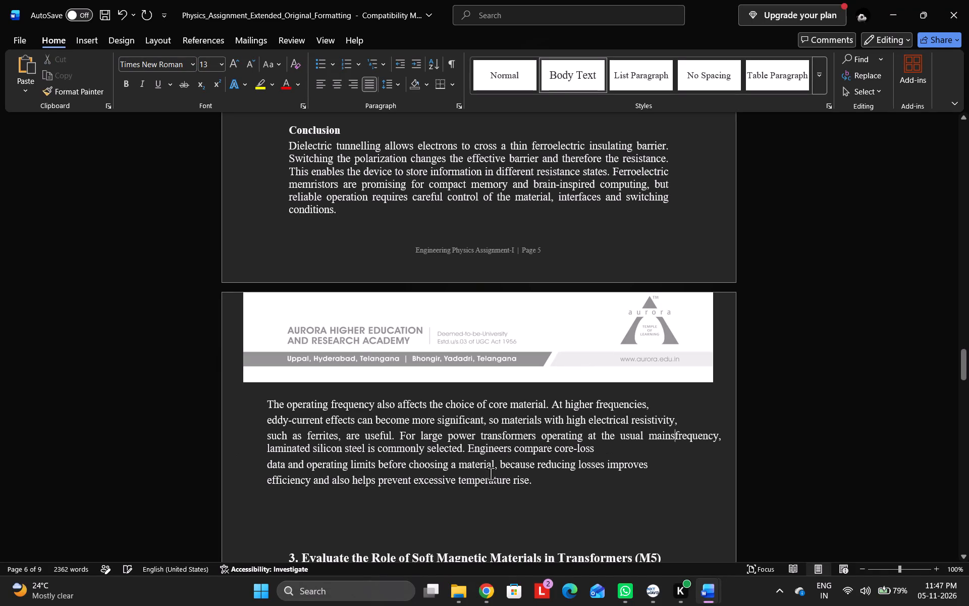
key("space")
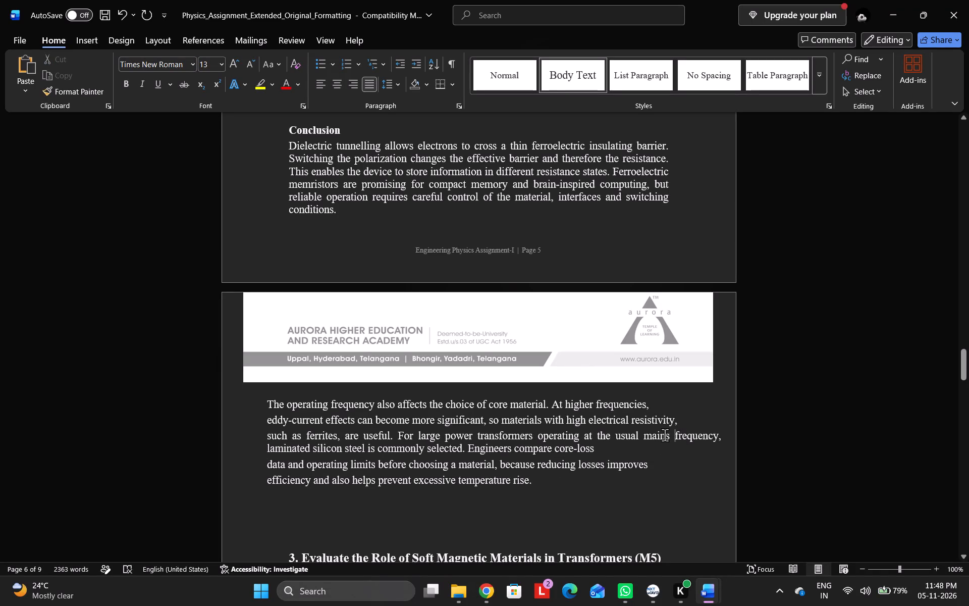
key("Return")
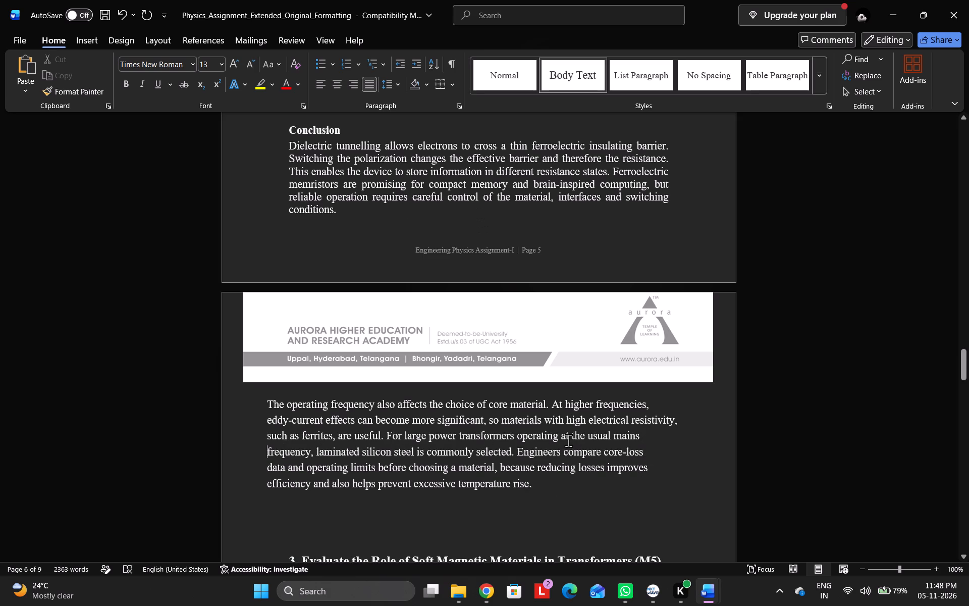
Increase the indent of all the "The operating frequency" lines above question 3 by one level.
scroll(639, 550, "down", 1)
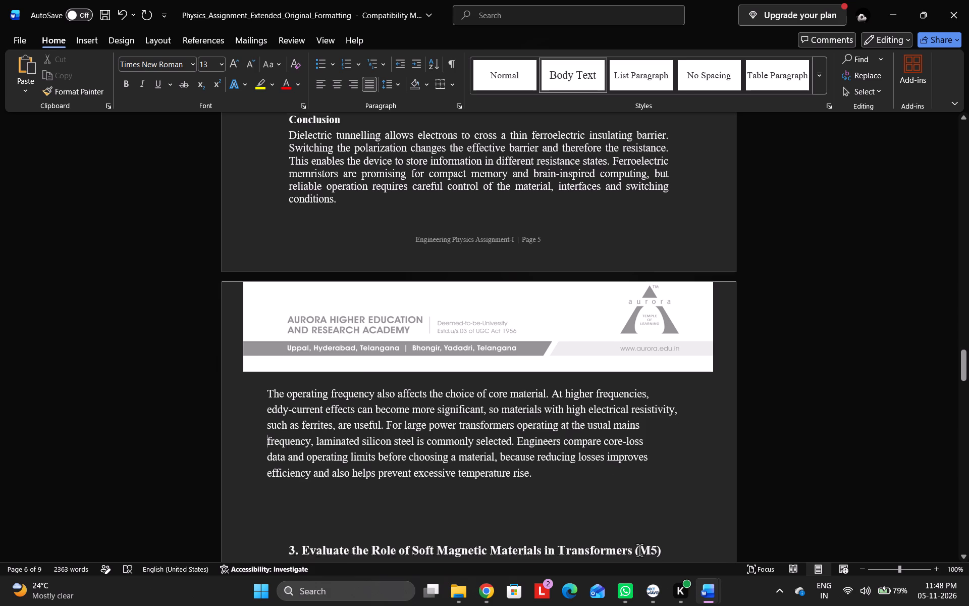
scroll(639, 550, "down", 1)
scroll(593, 506, "up", 3)
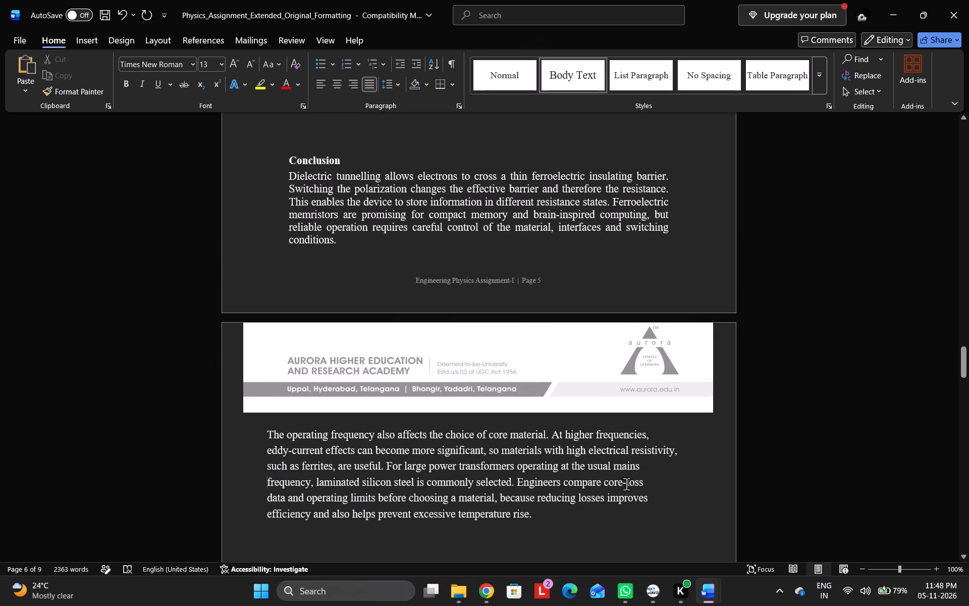
scroll(634, 515, "down", 2)
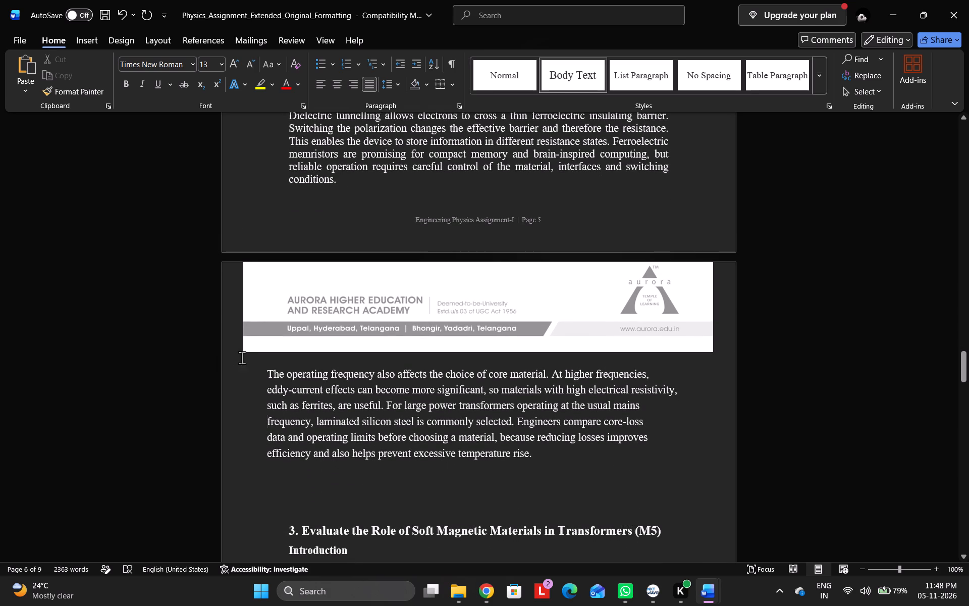
left_click_drag(265, 373, 478, 466)
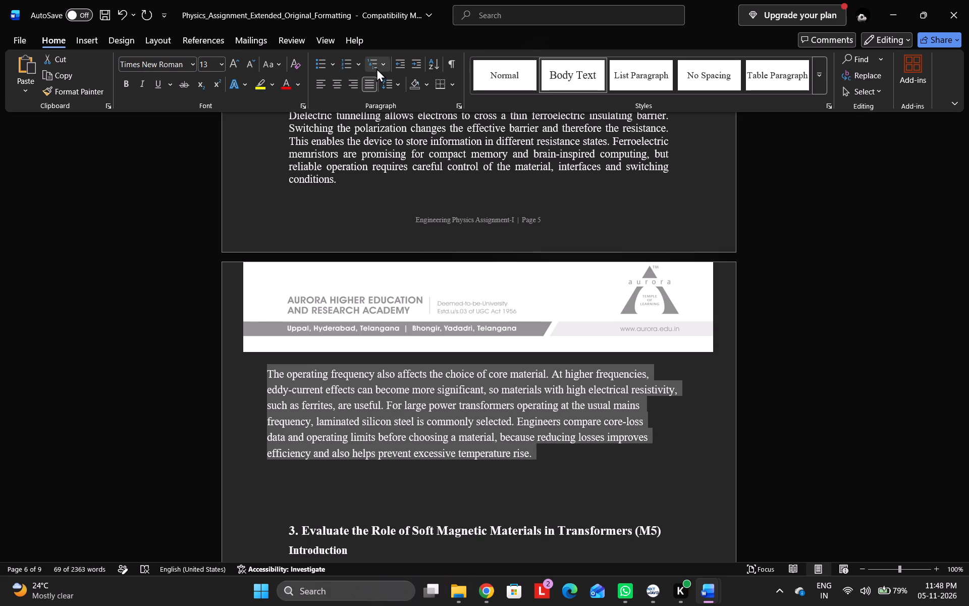
left_click(413, 67)
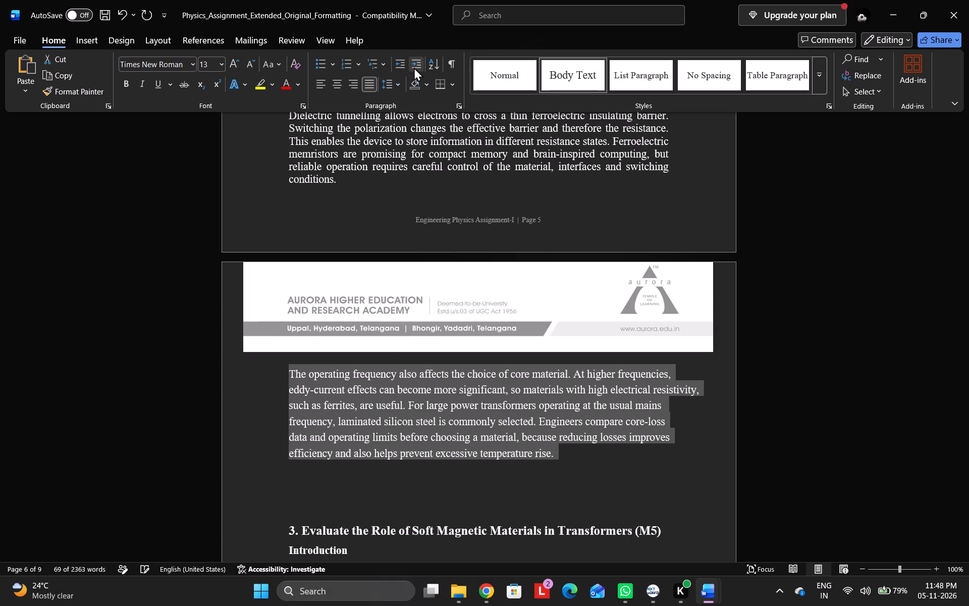
left_click(115, 372)
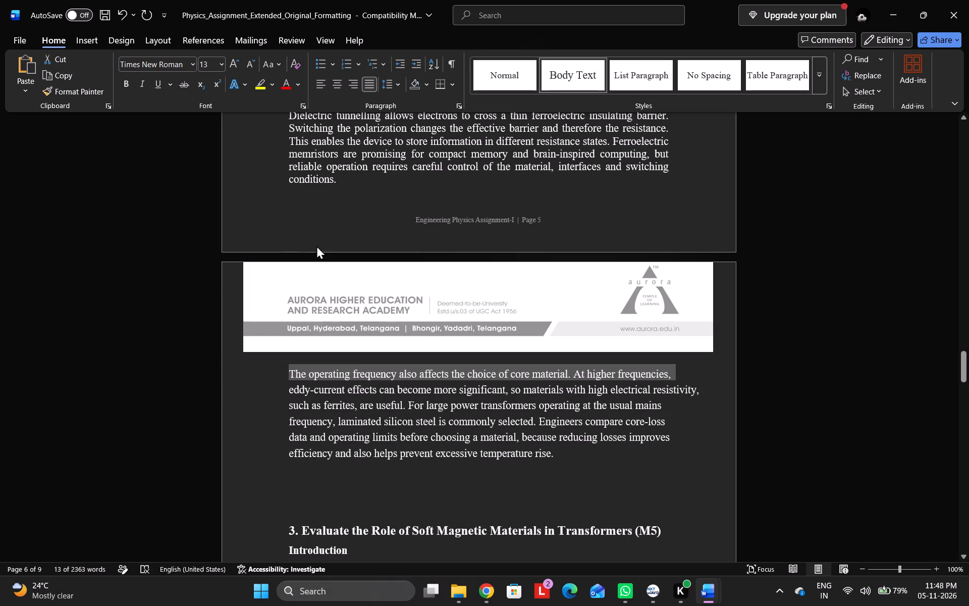
Review the layout of the remaining pages, from question 3 on page 6 to the overall conclusion on page 9.
scroll(402, 332, "down", 5)
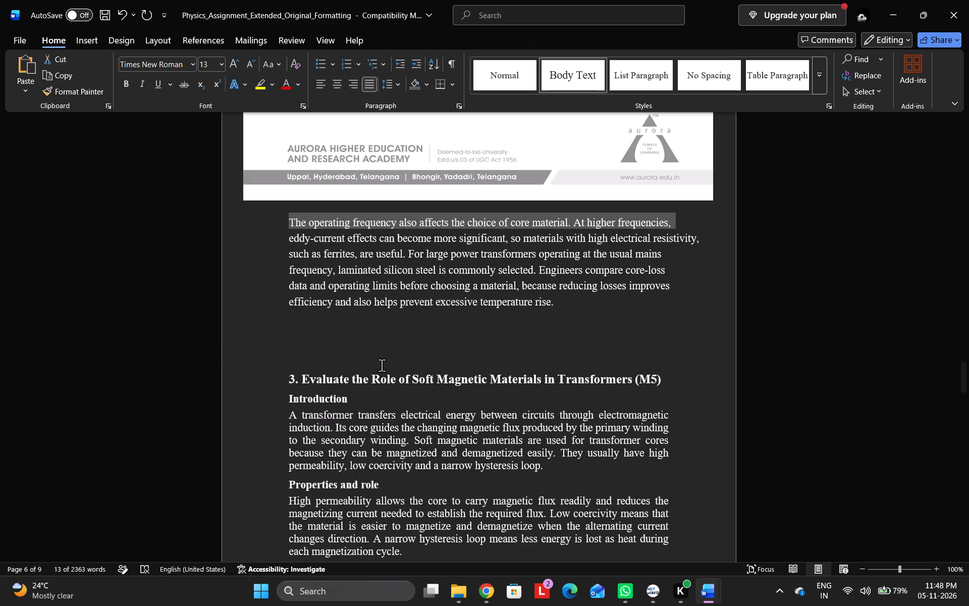
scroll(477, 382, "down", 6)
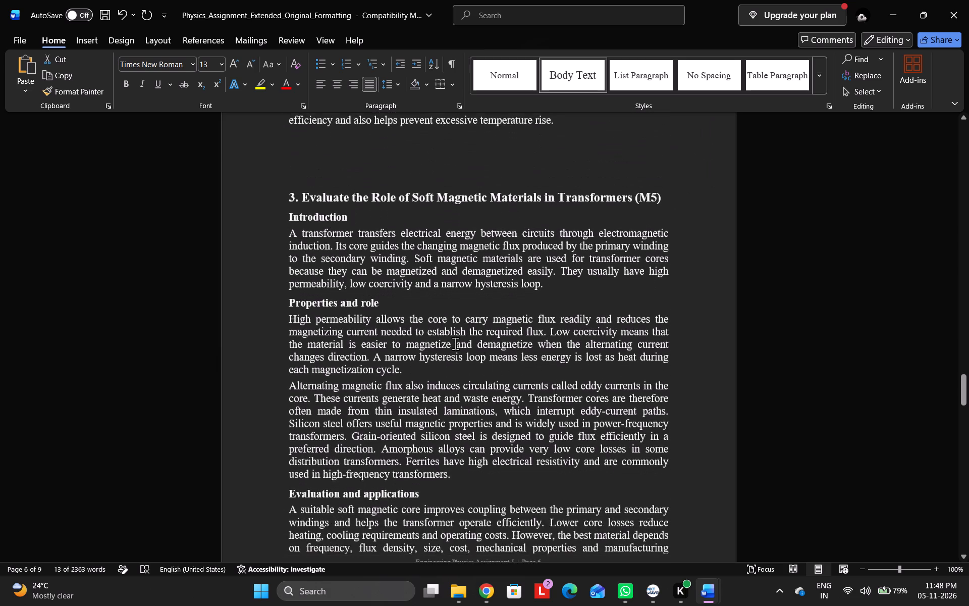
scroll(455, 343, "down", 3)
scroll(403, 345, "up", 5)
scroll(400, 362, "down", 20)
scroll(400, 362, "down", 1)
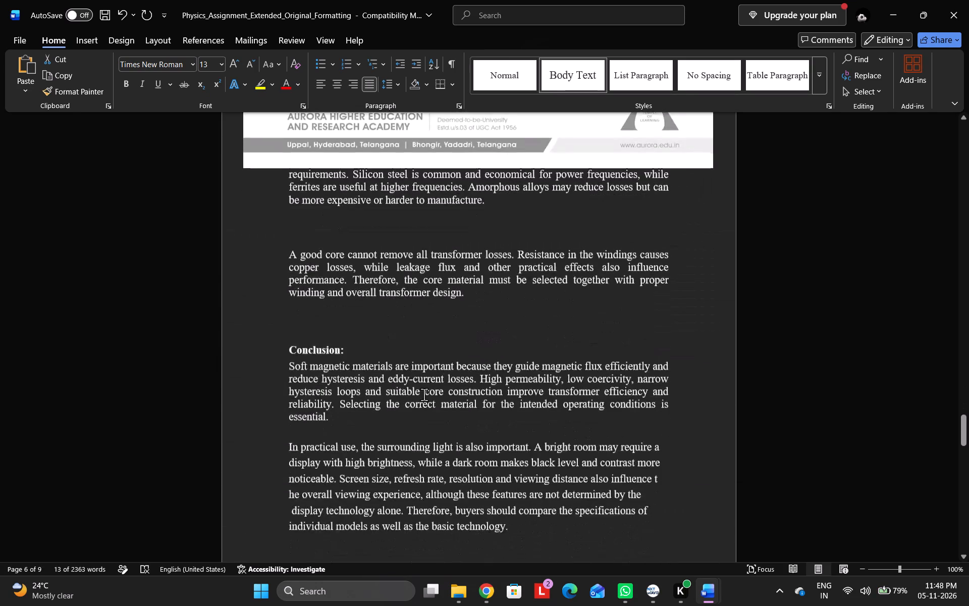
scroll(423, 396, "down", 7)
scroll(426, 402, "down", 20)
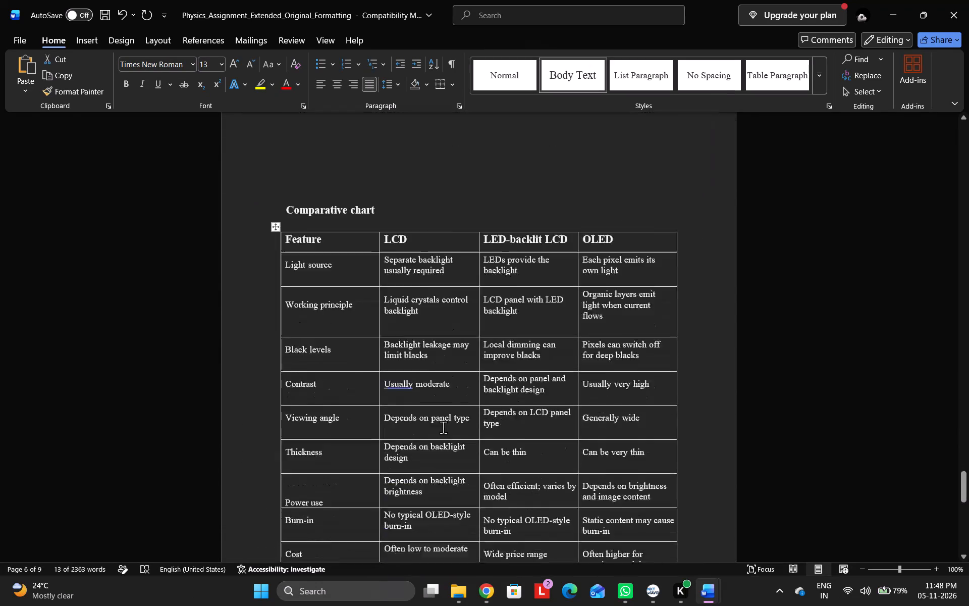
scroll(443, 427, "down", 17)
scroll(460, 432, "down", 7)
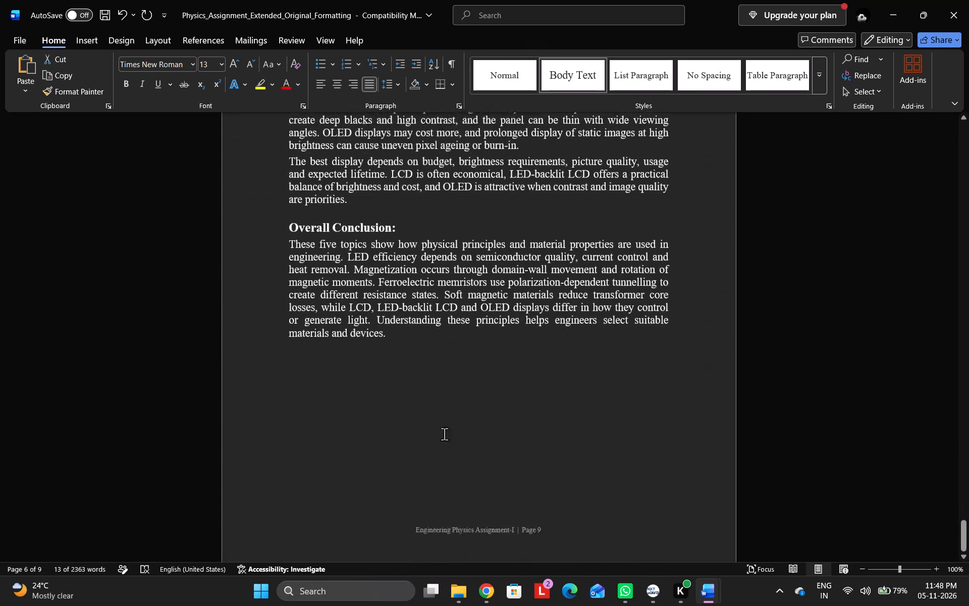
scroll(444, 433, "down", 8)
Delete four blank lines above the "Comparative chart" heading at the start of page 8.
scroll(434, 438, "up", 15)
scroll(442, 441, "up", 6)
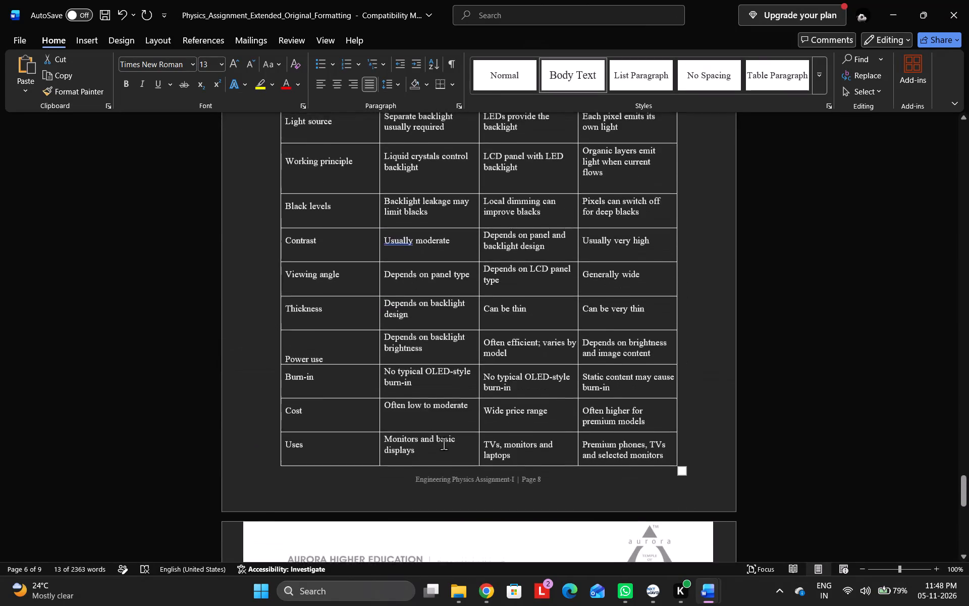
scroll(444, 443, "up", 13)
left_click(300, 402)
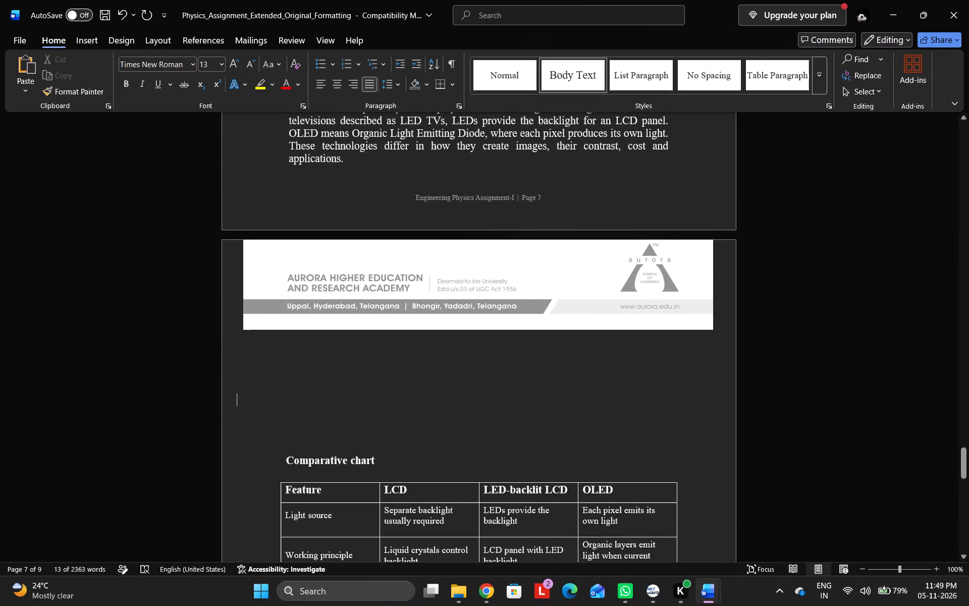
key("BackSpace")
key("BackSpace")
key("BackSpace")
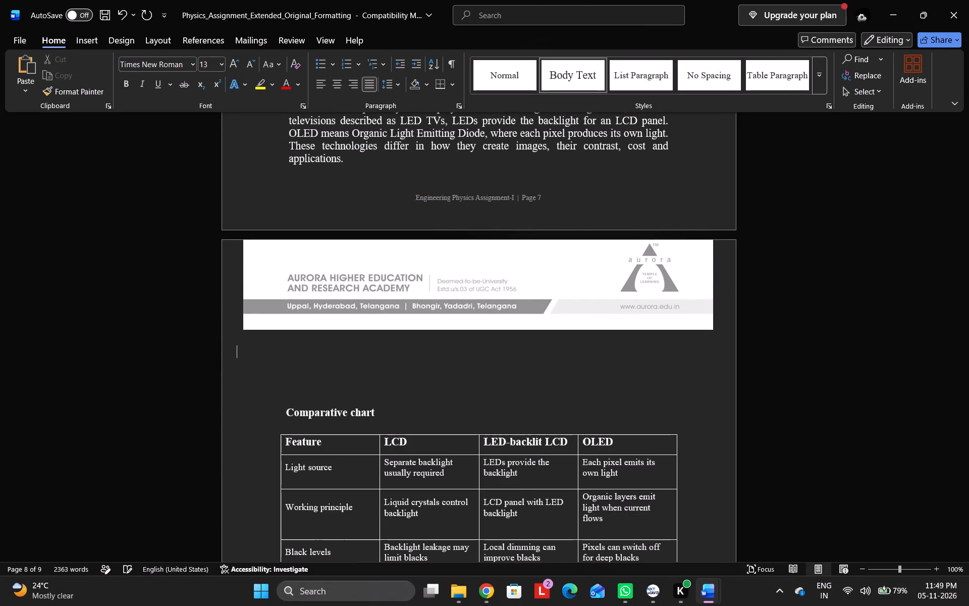
scroll(458, 390, "down", 8)
scroll(361, 373, "down", 10)
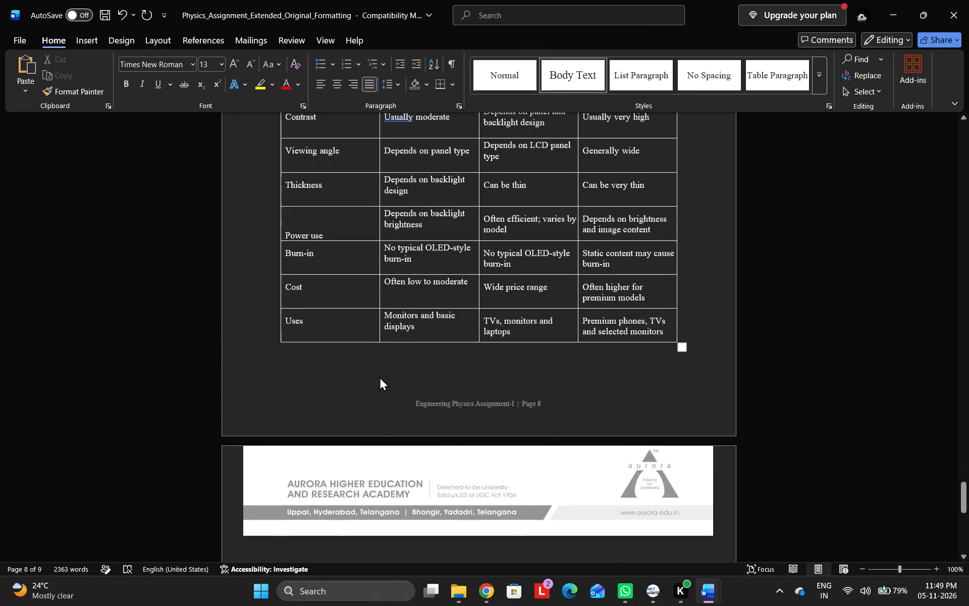
scroll(380, 377, "down", 3)
scroll(382, 382, "up", 13)
scroll(422, 396, "up", 7)
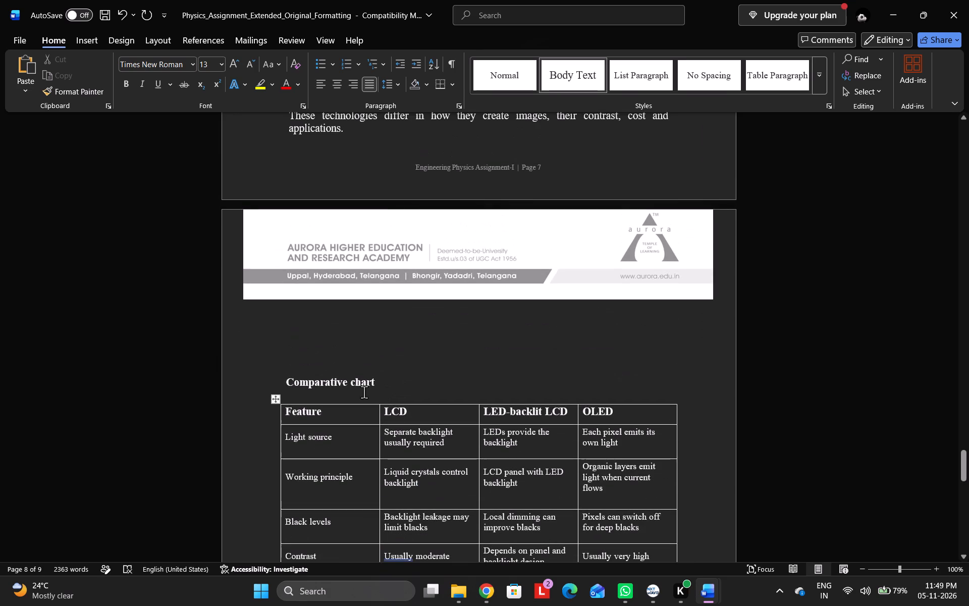
left_click(286, 351)
key("BackSpace")
Remove the bold from the text of the questions table on page 1 and increase its font size to 10.
scroll(429, 394, "up", 5)
scroll(447, 331, "up", 12)
scroll(501, 313, "up", 3)
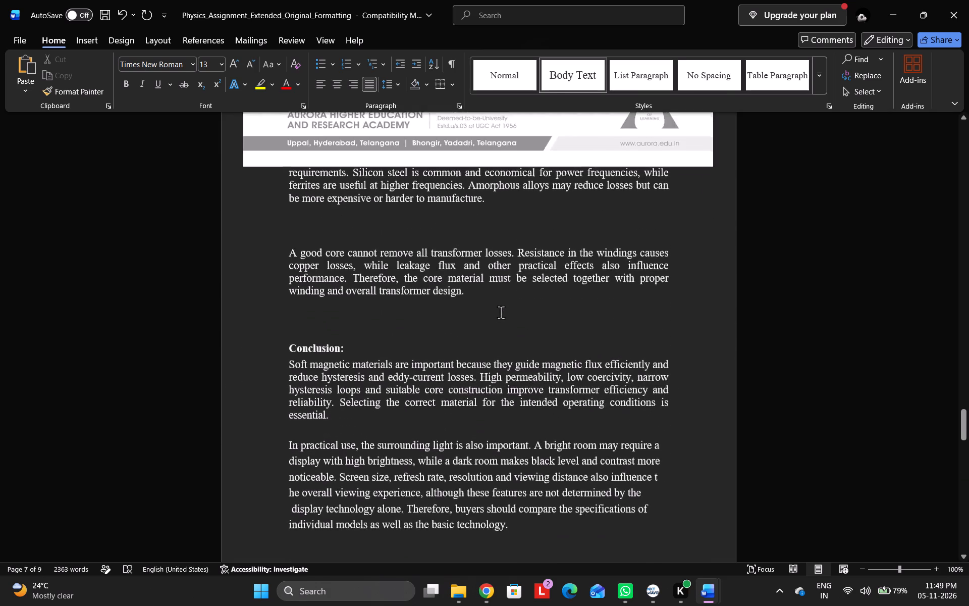
scroll(501, 312, "up", 7)
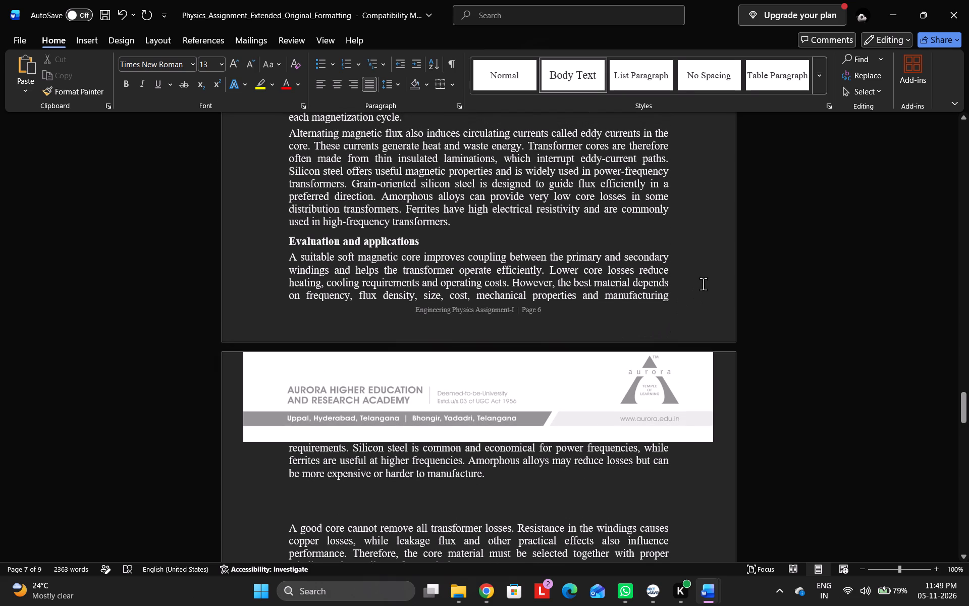
middle_click(703, 284)
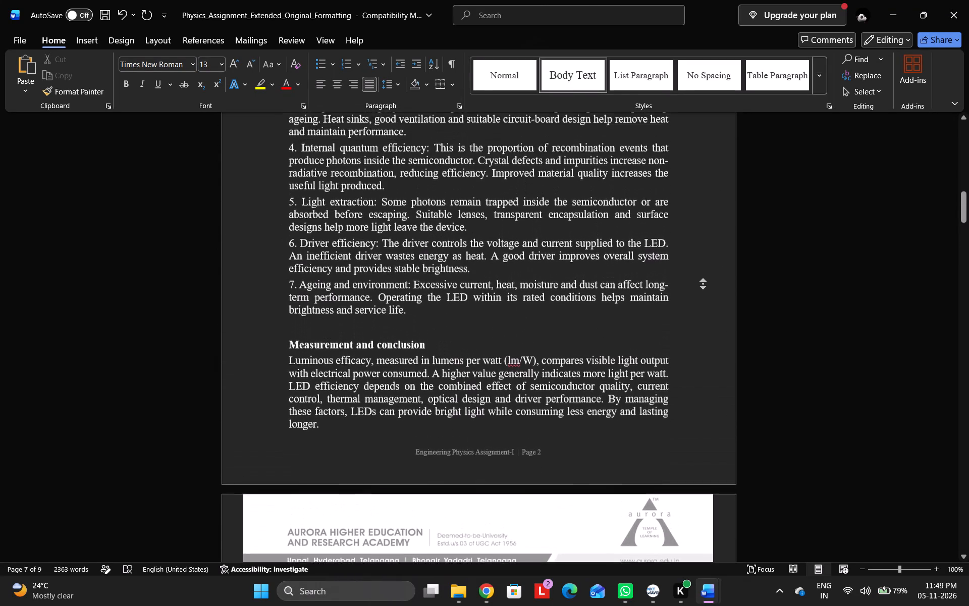
left_click(740, 268)
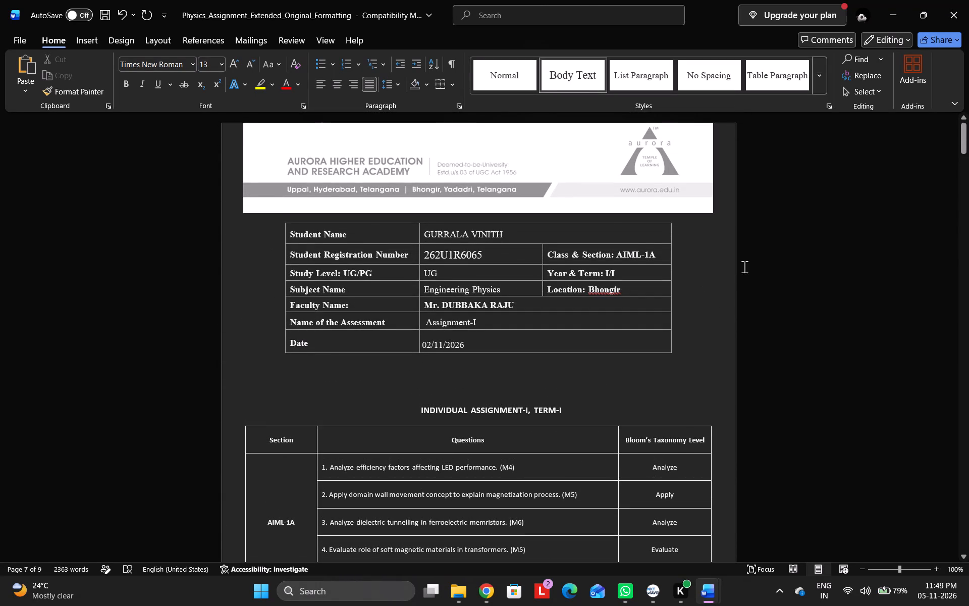
scroll(590, 367, "down", 4)
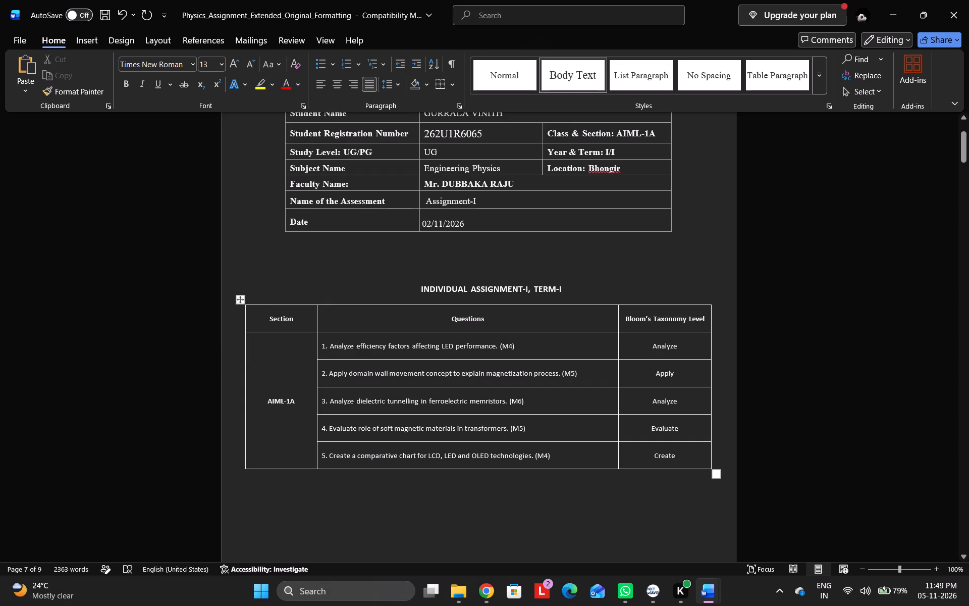
left_click_drag(249, 305, 528, 401)
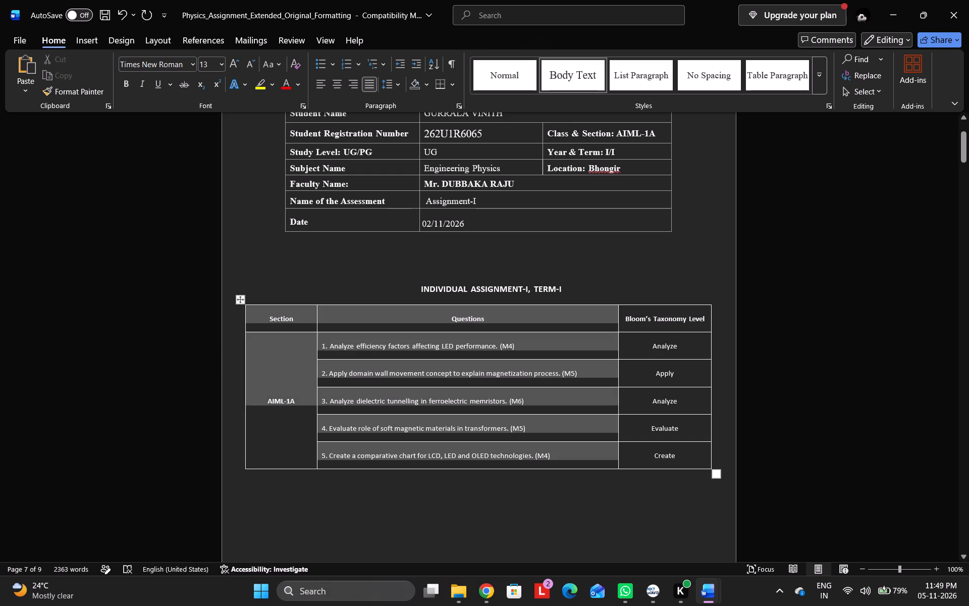
left_click_drag(528, 401, 689, 432)
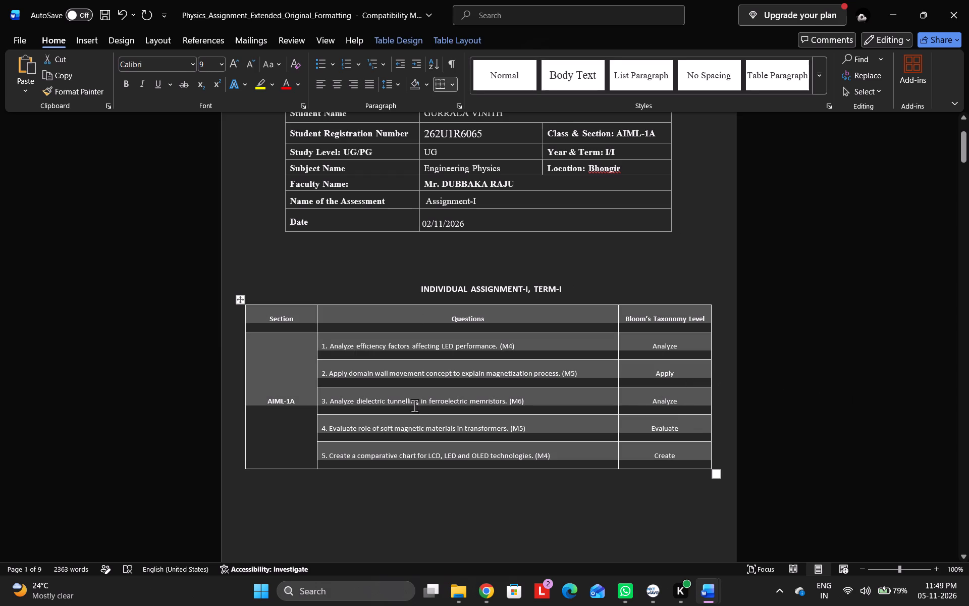
left_click(122, 85)
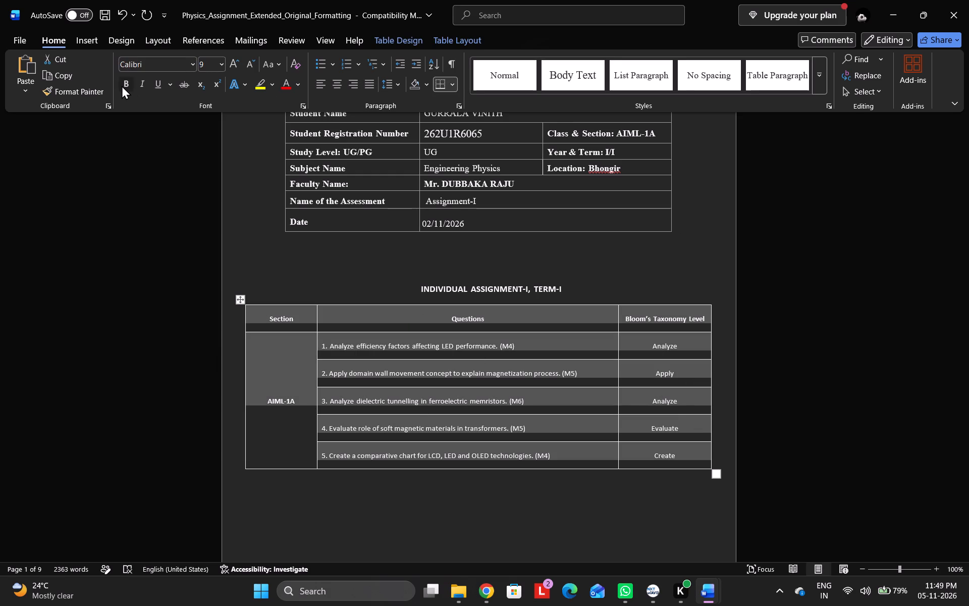
left_click(237, 65)
left_click(116, 254)
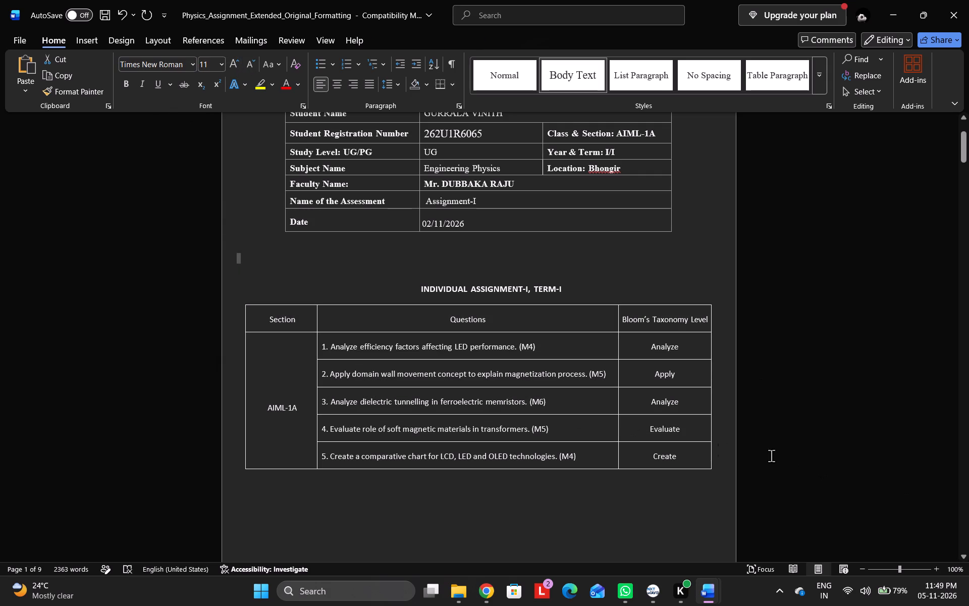
Make all the text in the page 1 questions table bold.
scroll(545, 398, "down", 4)
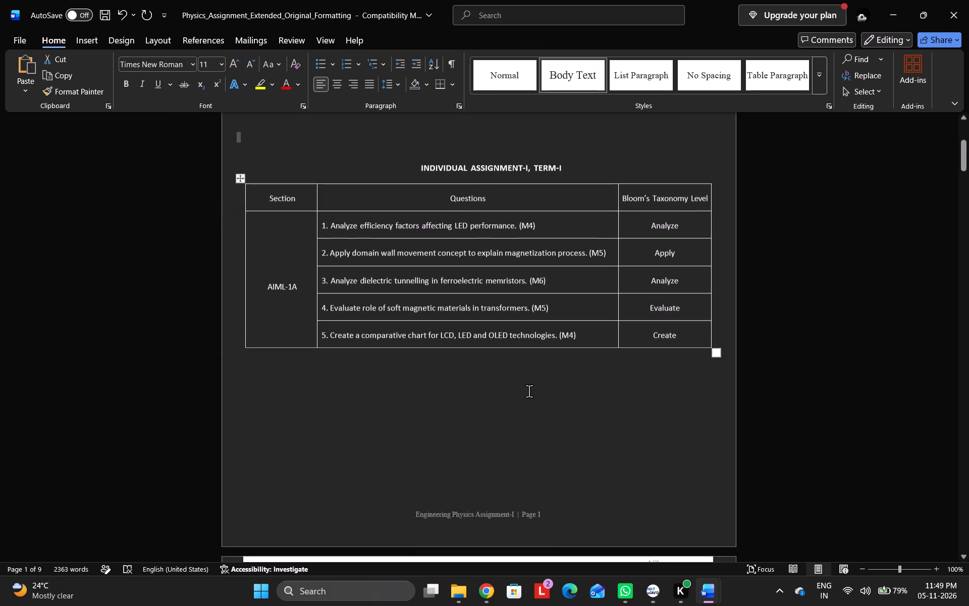
scroll(529, 390, "down", 6)
scroll(547, 389, "up", 8)
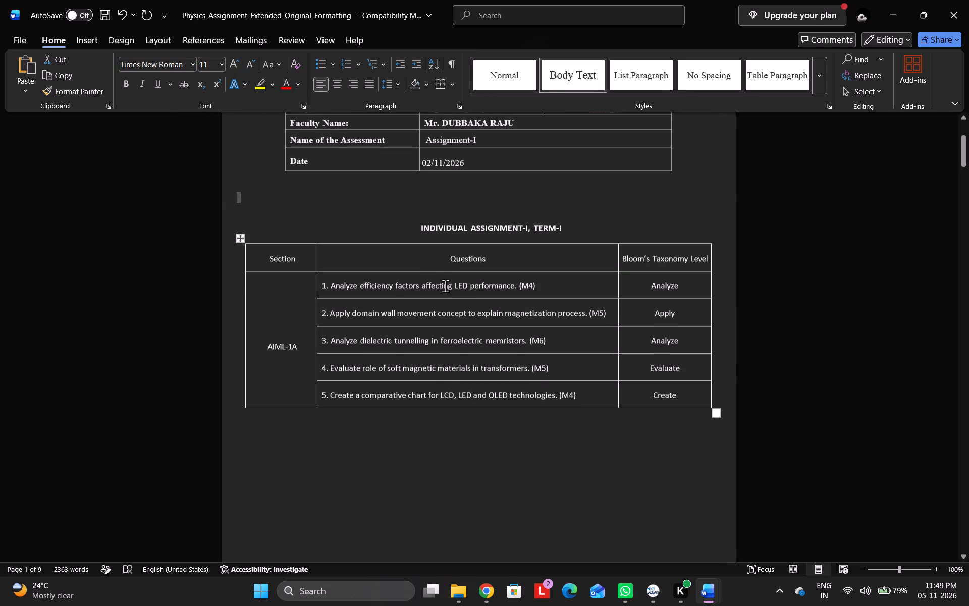
left_click_drag(257, 259, 674, 391)
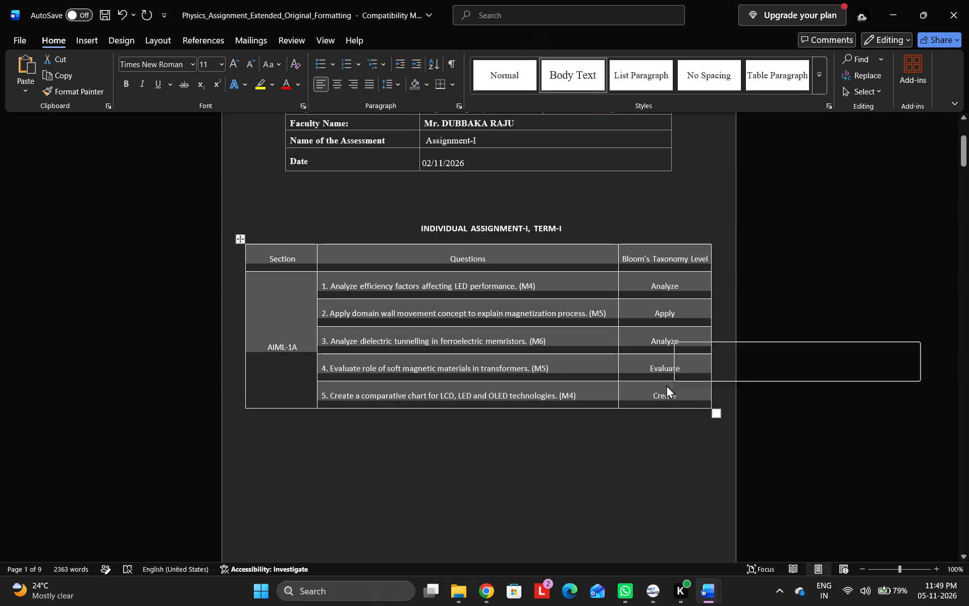
left_click(128, 88)
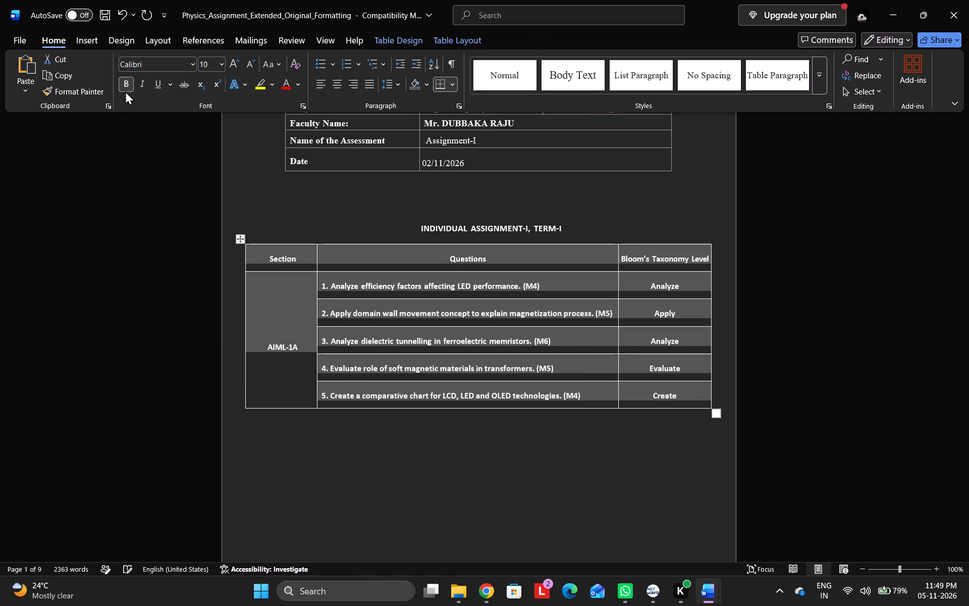
left_click(51, 221)
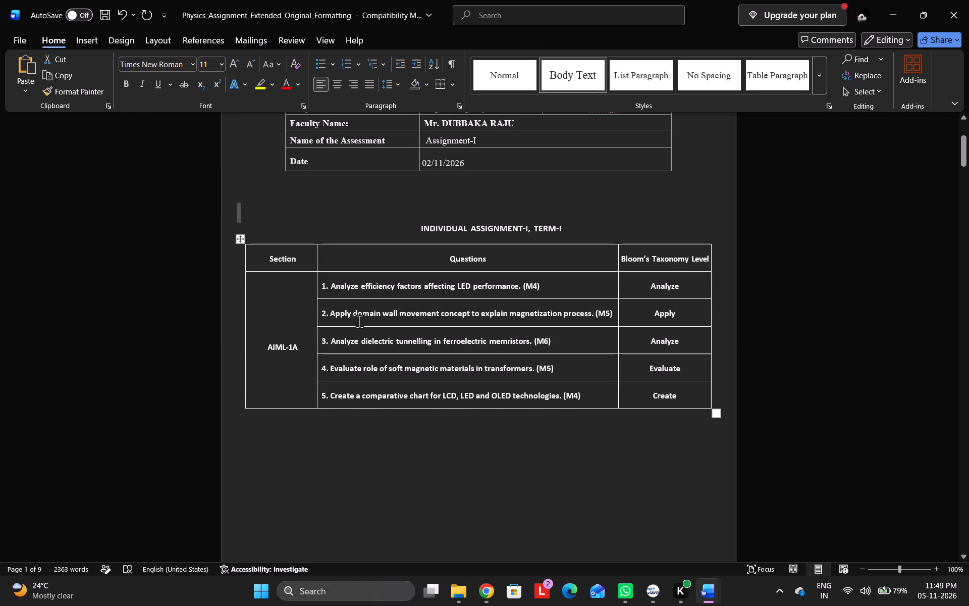
Increase the font size of all the text in the page 1 questions table by two sizes.
left_click_drag(252, 254, 732, 439)
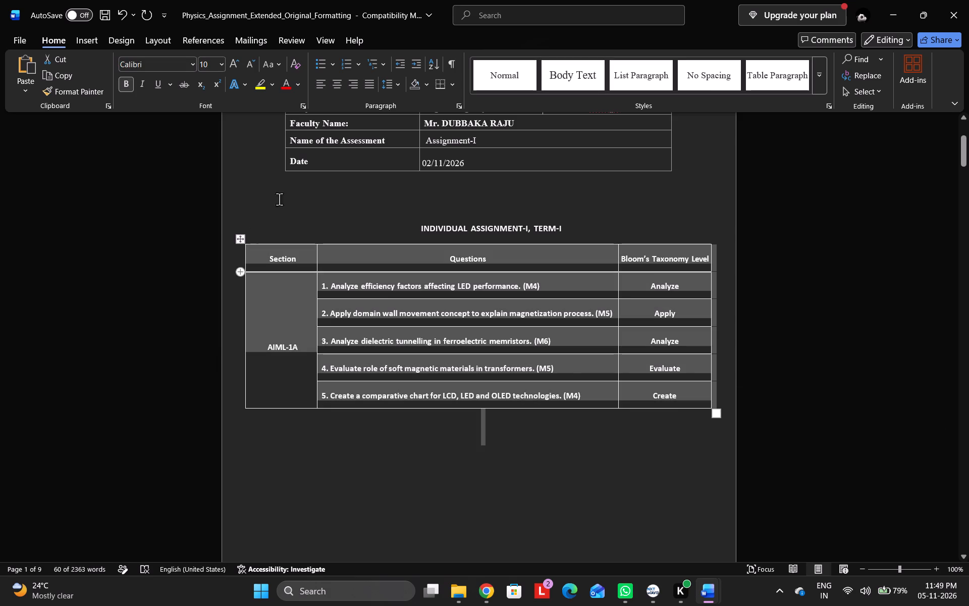
left_click(230, 63)
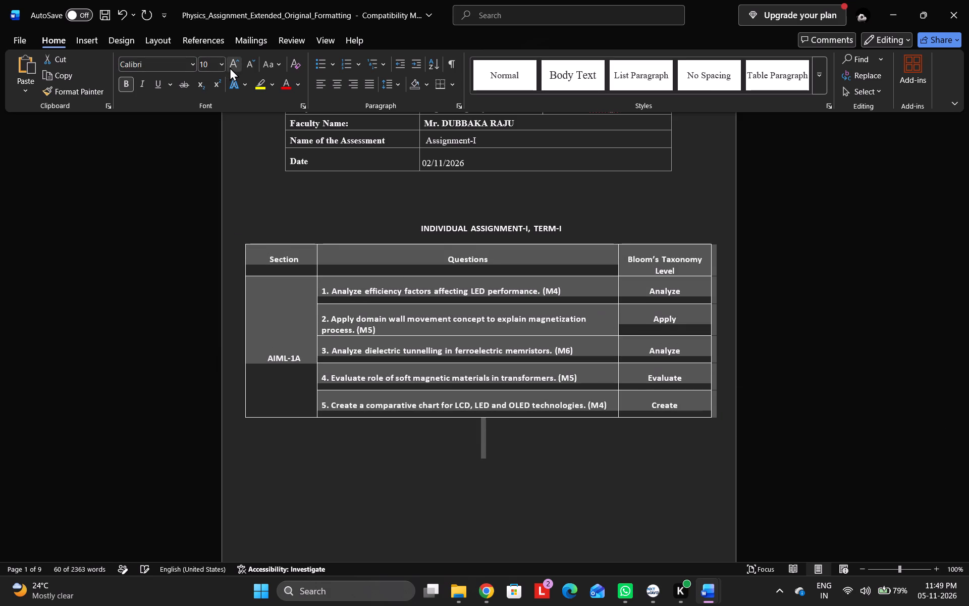
left_click(230, 67)
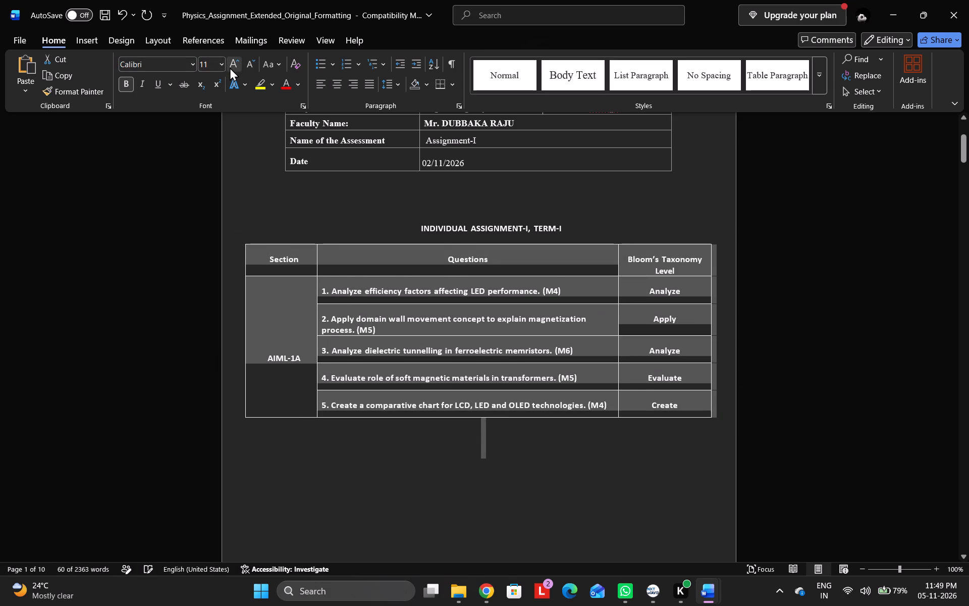
left_click(146, 202)
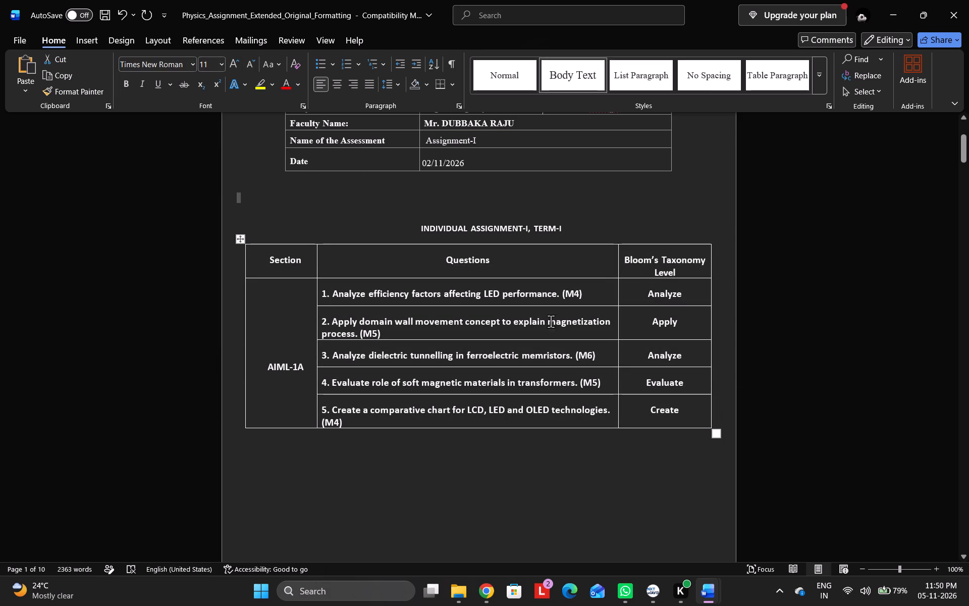
Increase the font size of the "INDIVIDUAL ASSIGNMENT-I, TERM-I" heading above the questions table by one size.
left_click_drag(571, 224, 449, 197)
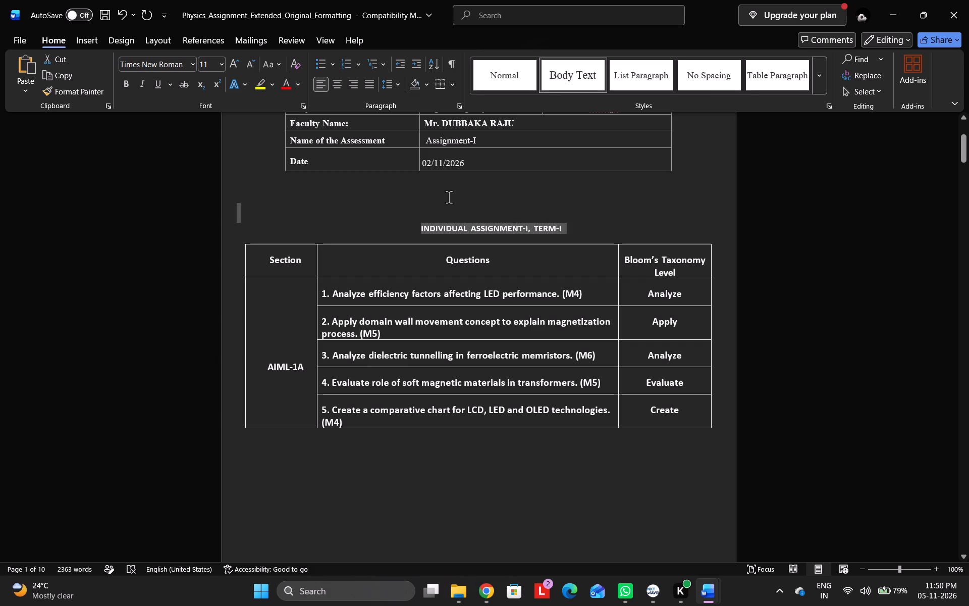
left_click_drag(449, 197, 444, 197)
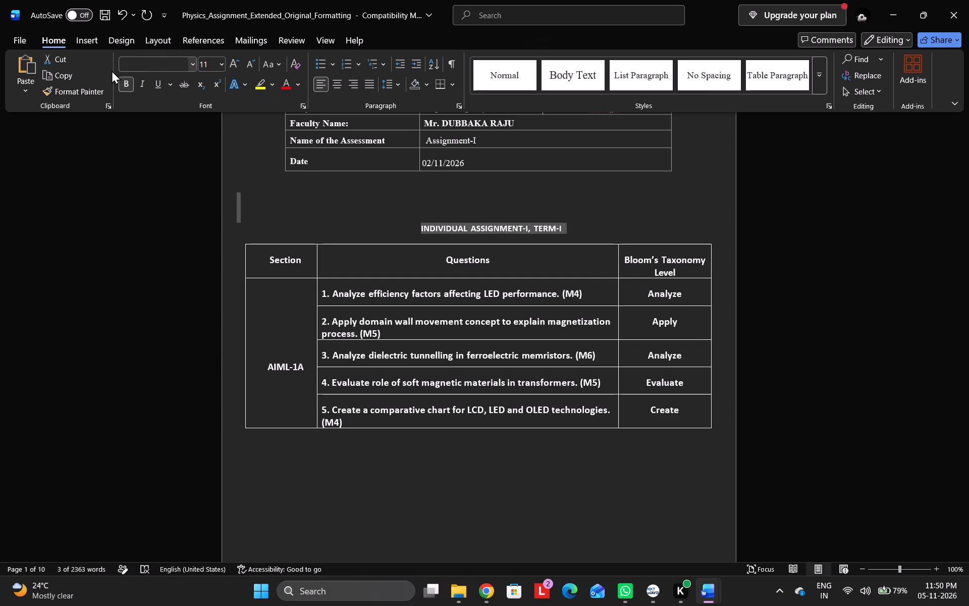
left_click(123, 76)
left_click(236, 67)
left_click(140, 179)
Delete the extra blank lines below the questions table at the end of page 1 to remove the blank page 2.
scroll(579, 216, "down", 12)
scroll(479, 238, "down", 6)
scroll(404, 256, "down", 14)
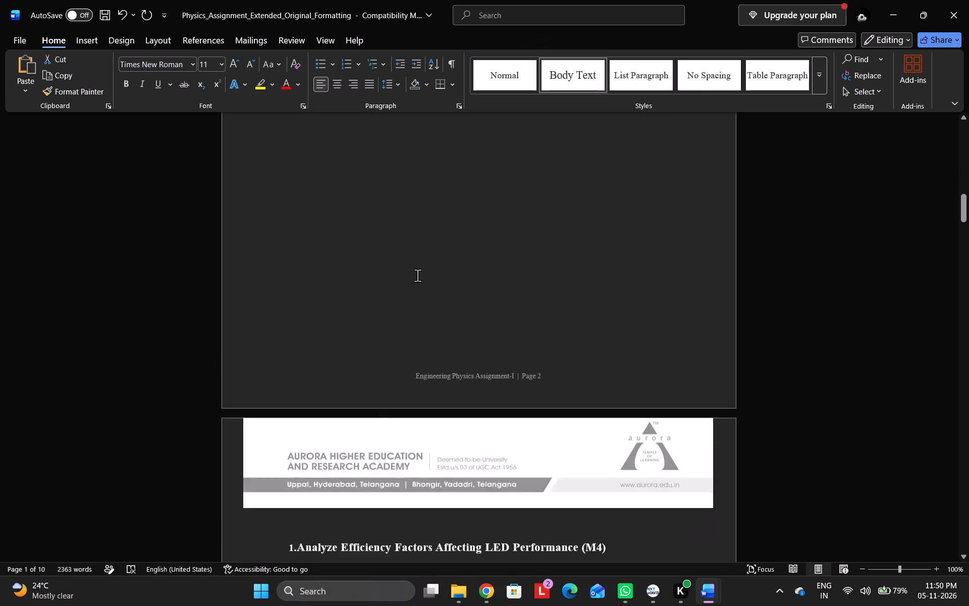
scroll(408, 272, "down", 6)
scroll(415, 273, "up", 7)
scroll(476, 293, "up", 10)
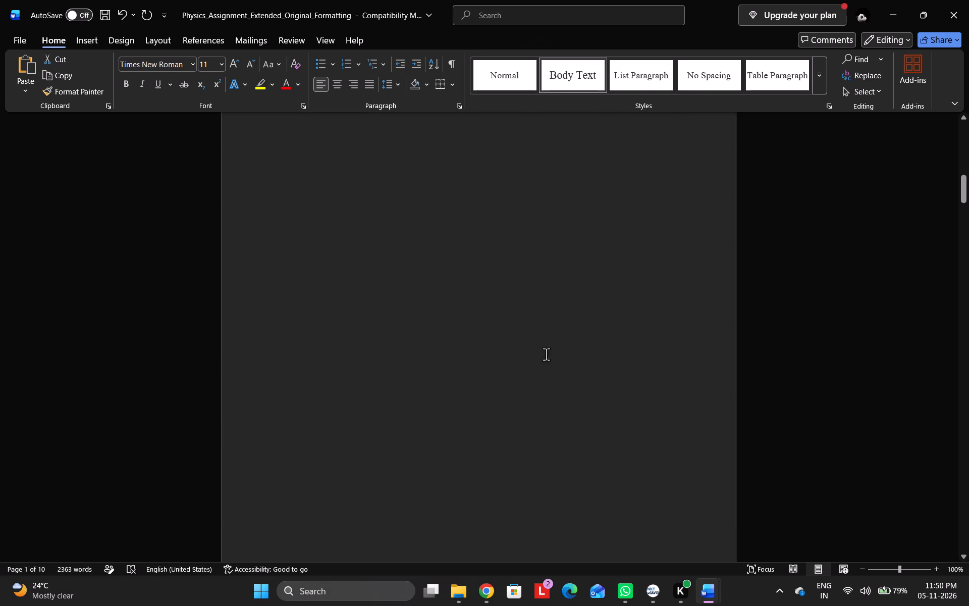
scroll(547, 351, "up", 6)
scroll(552, 305, "up", 7)
left_click(540, 287)
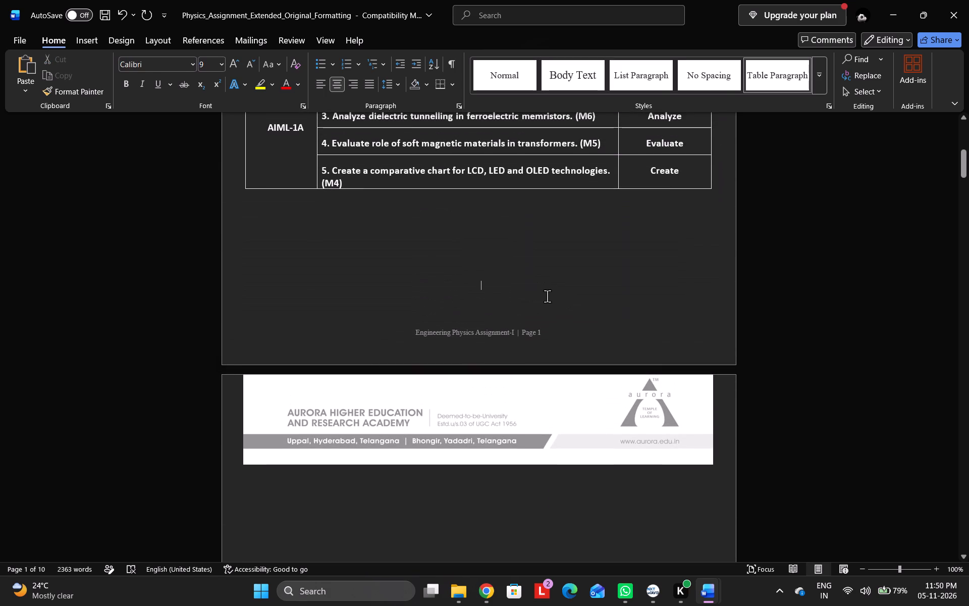
key("BackSpace")
key("Delete")
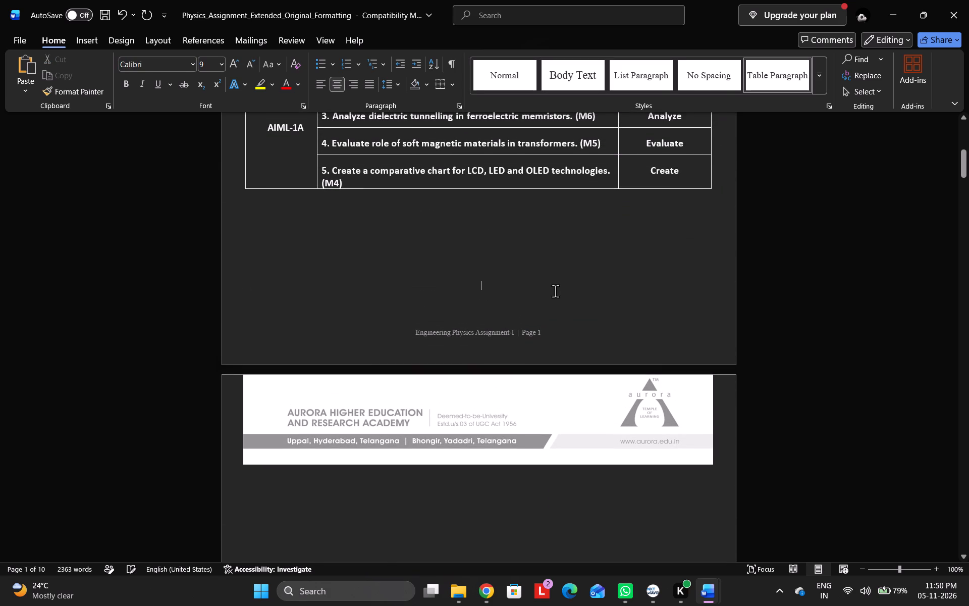
key("Delete")
key("Delete")
Review the layout of pages 1 and 2, including the questions table, the page break and the start of question 1.
scroll(735, 317, "down", 1)
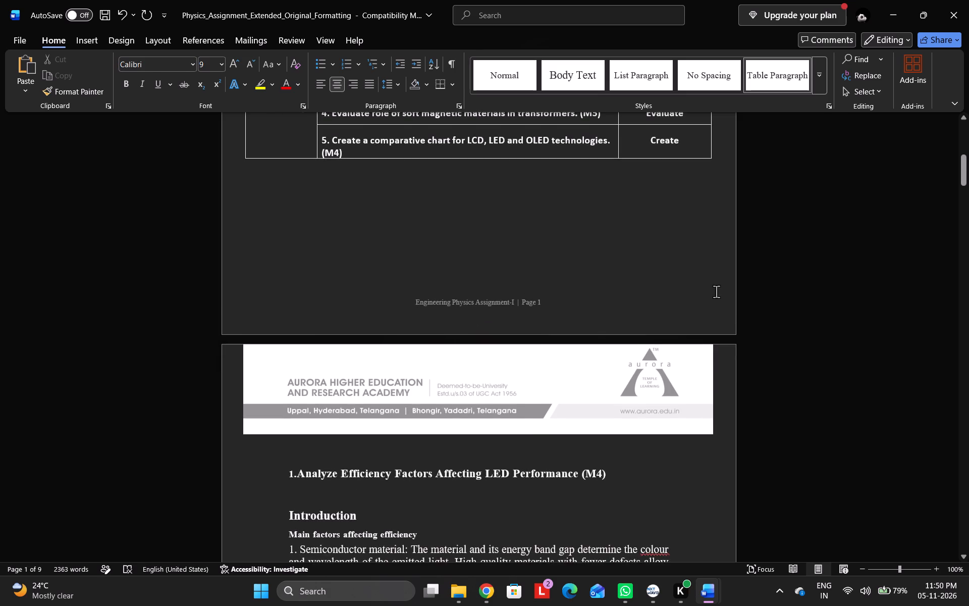
scroll(709, 290, "up", 4)
scroll(678, 302, "down", 8)
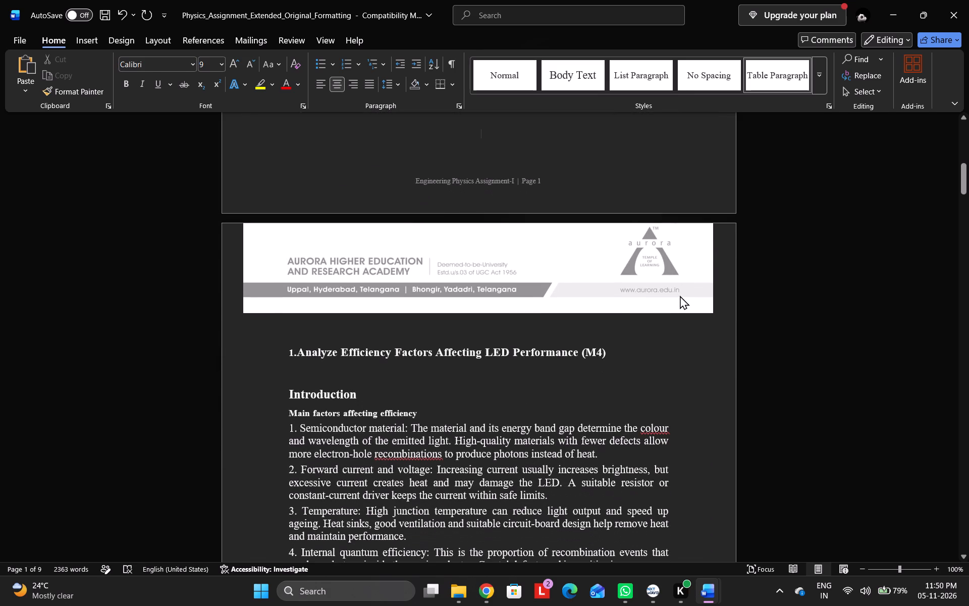
scroll(680, 295, "up", 7)
scroll(521, 311, "up", 1)
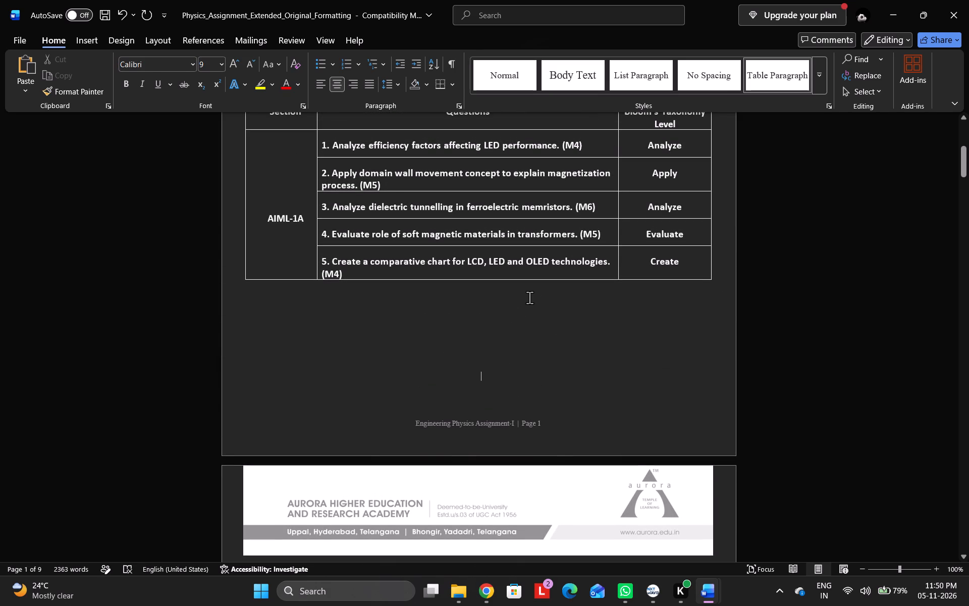
scroll(529, 297, "down", 6)
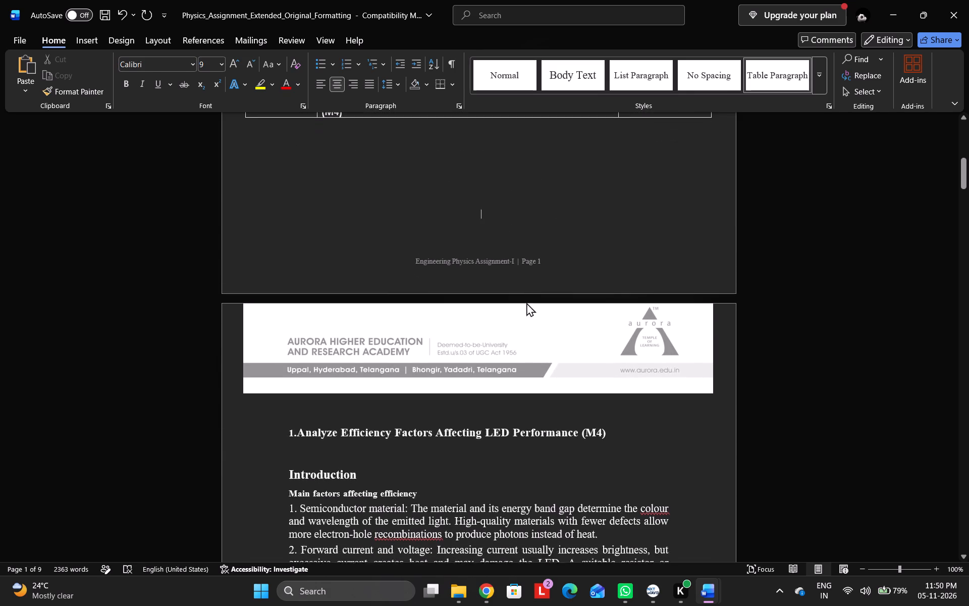
scroll(526, 302, "down", 4)
scroll(415, 285, "down", 5)
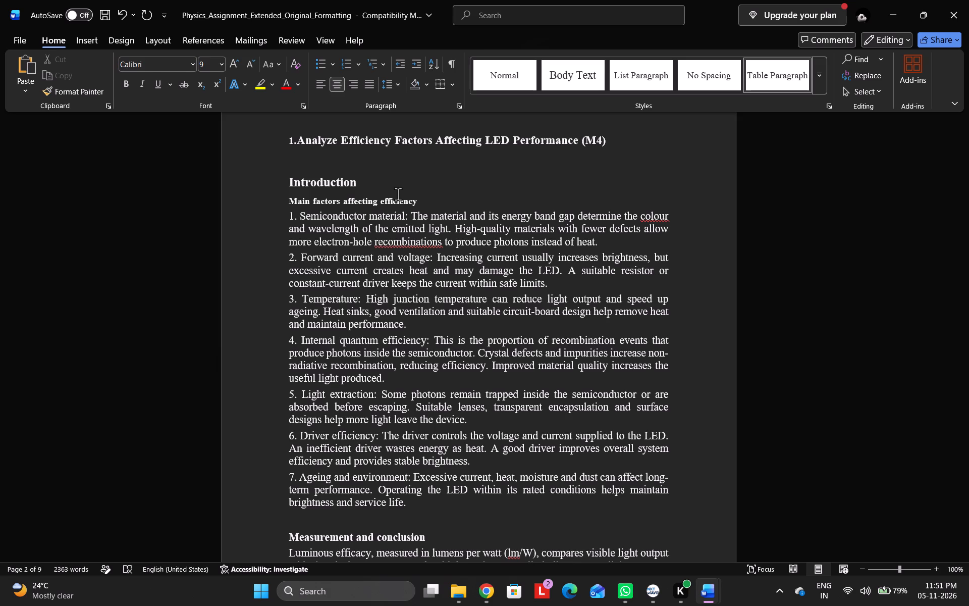
scroll(748, 436, "down", 1)
scroll(428, 440, "up", 6)
scroll(321, 385, "up", 6)
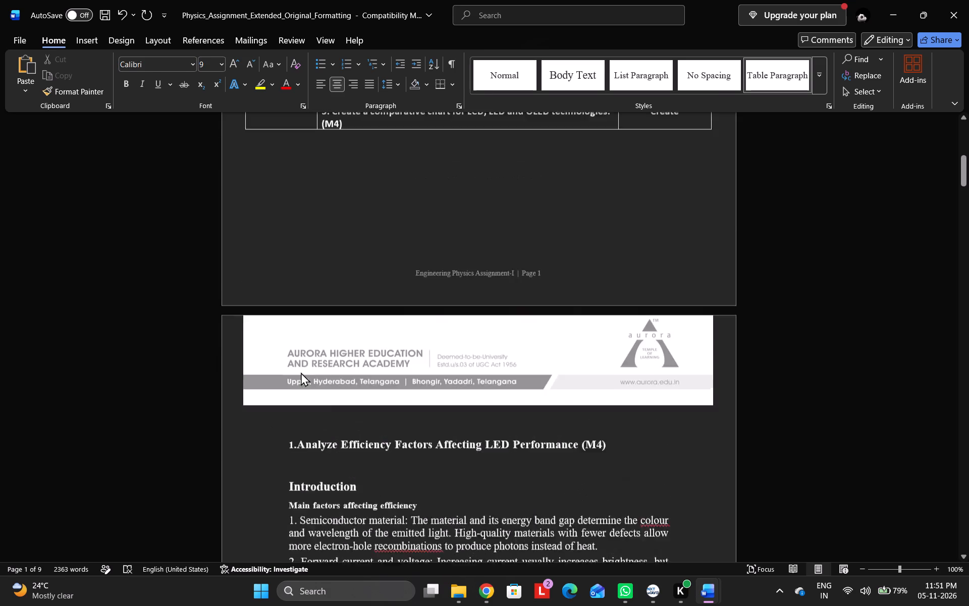
scroll(329, 382, "up", 6)
scroll(385, 369, "up", 6)
scroll(447, 296, "up", 6)
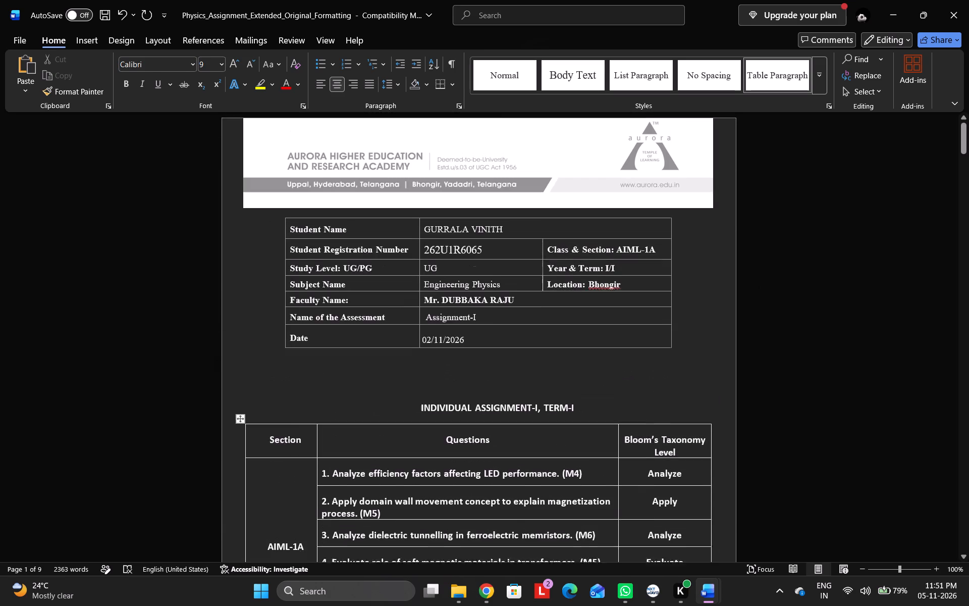
scroll(459, 360, "up", 9)
Look through the whole document's layout from page 1 to the overall conclusion on page 9.
scroll(480, 411, "down", 15)
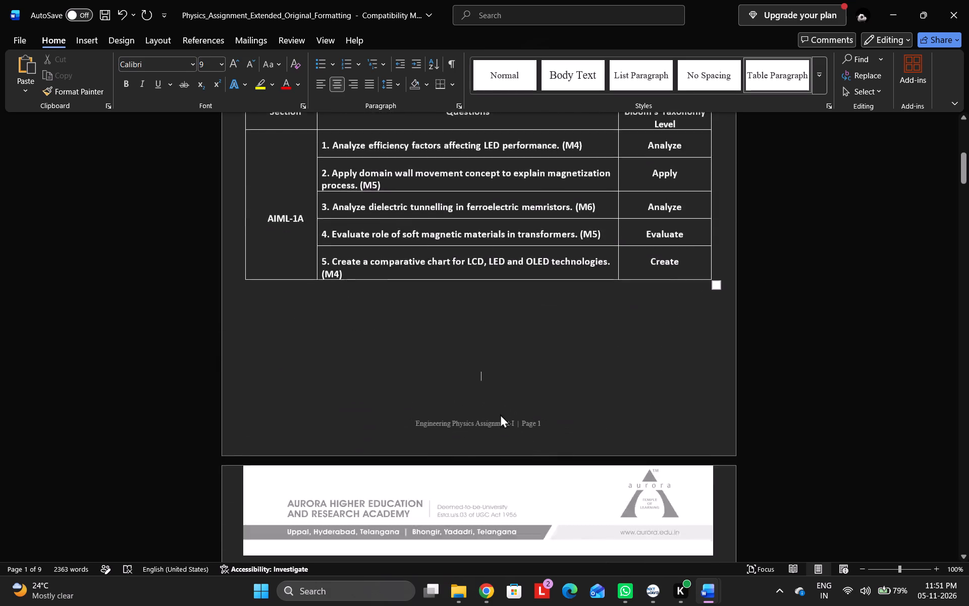
scroll(500, 414, "down", 20)
scroll(500, 414, "down", 19)
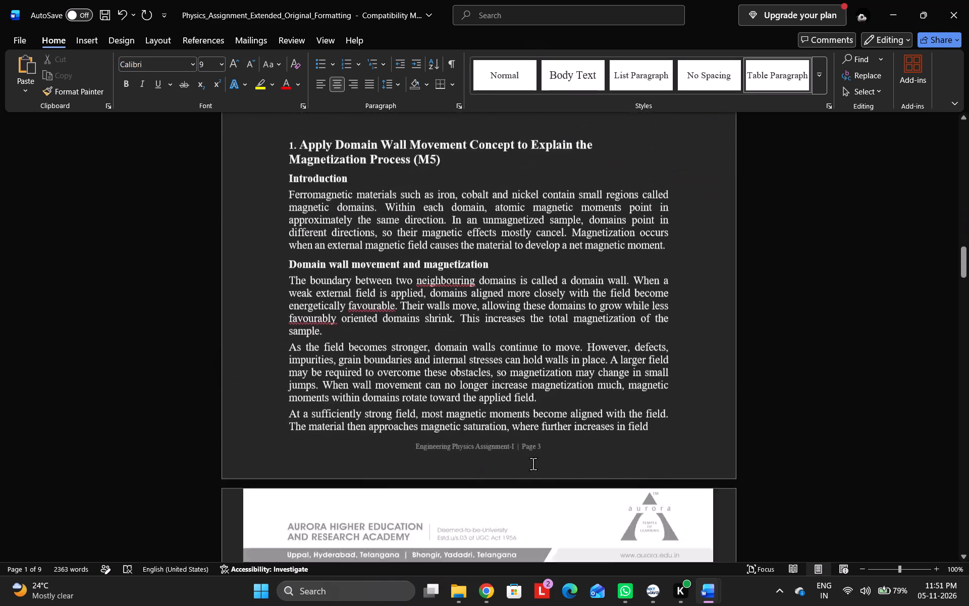
scroll(533, 464, "down", 20)
scroll(533, 464, "down", 19)
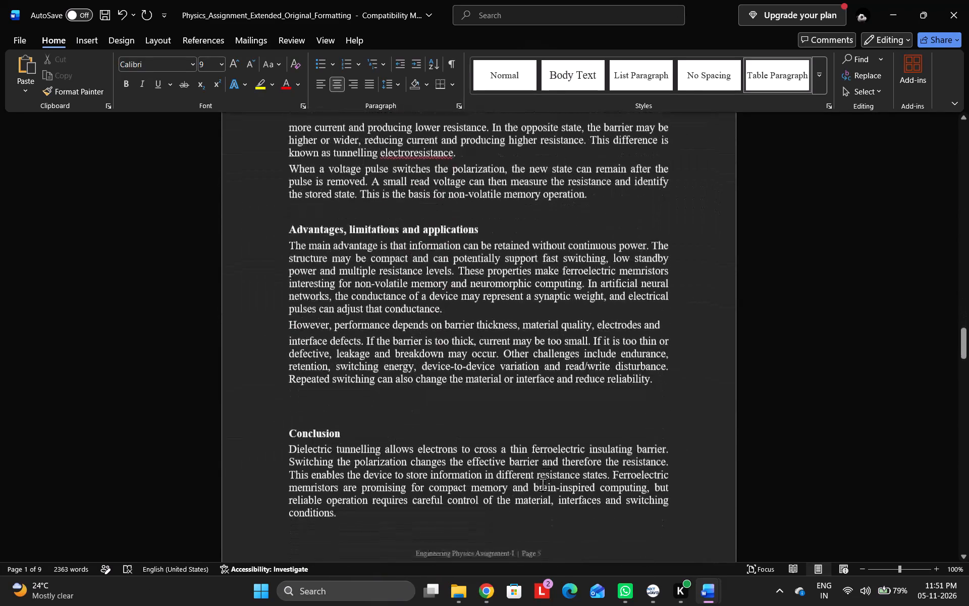
scroll(543, 484, "down", 20)
scroll(543, 484, "down", 19)
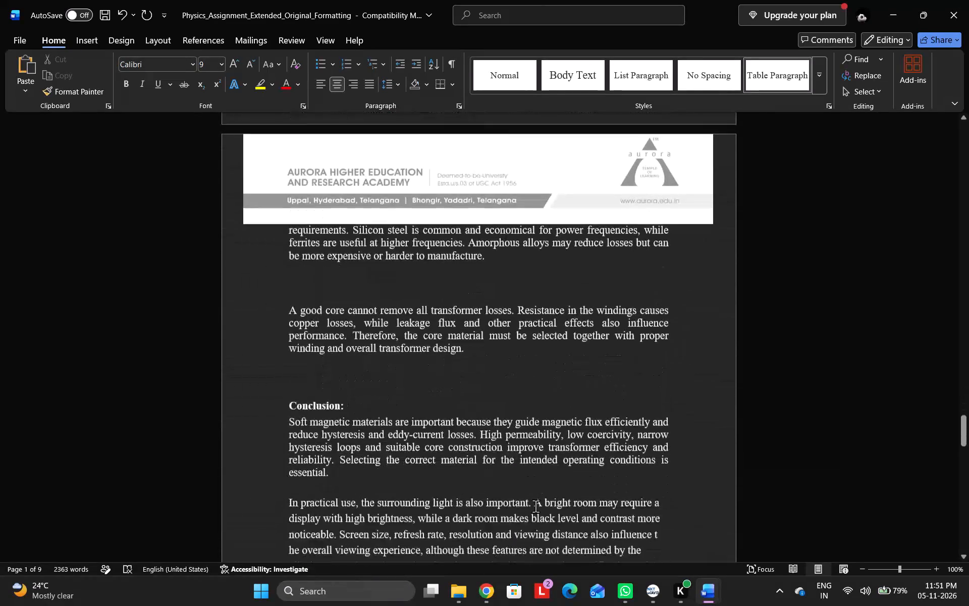
scroll(535, 506, "down", 20)
scroll(535, 506, "down", 19)
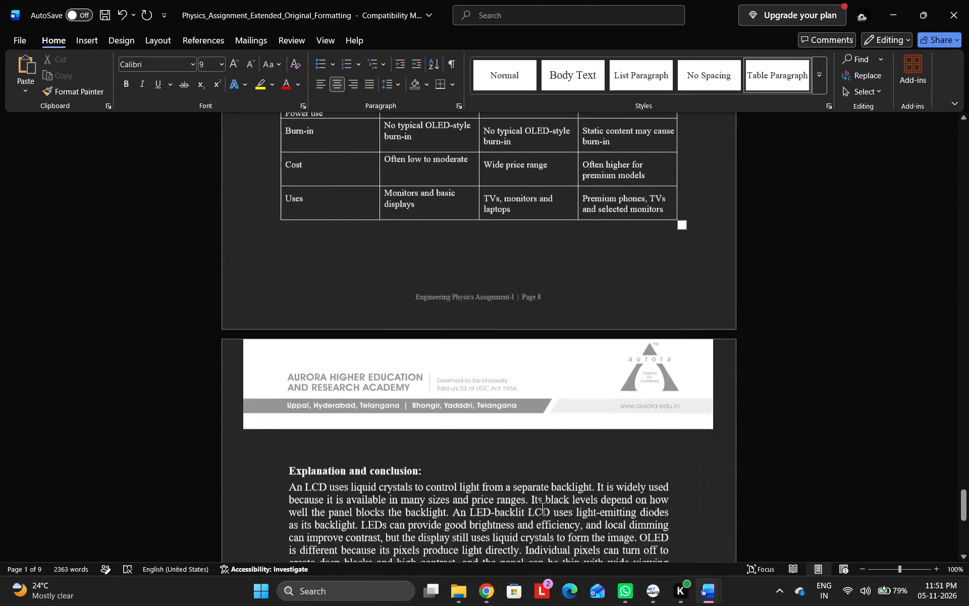
scroll(542, 508, "down", 14)
scroll(540, 517, "down", 20)
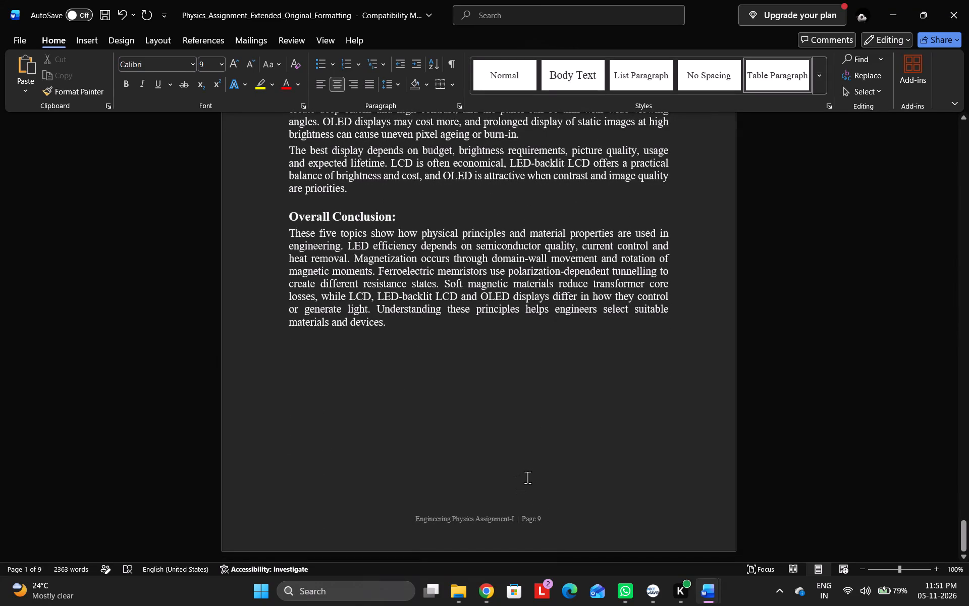
Open the print settings and preview for the assignment.
key("ctrl+p")
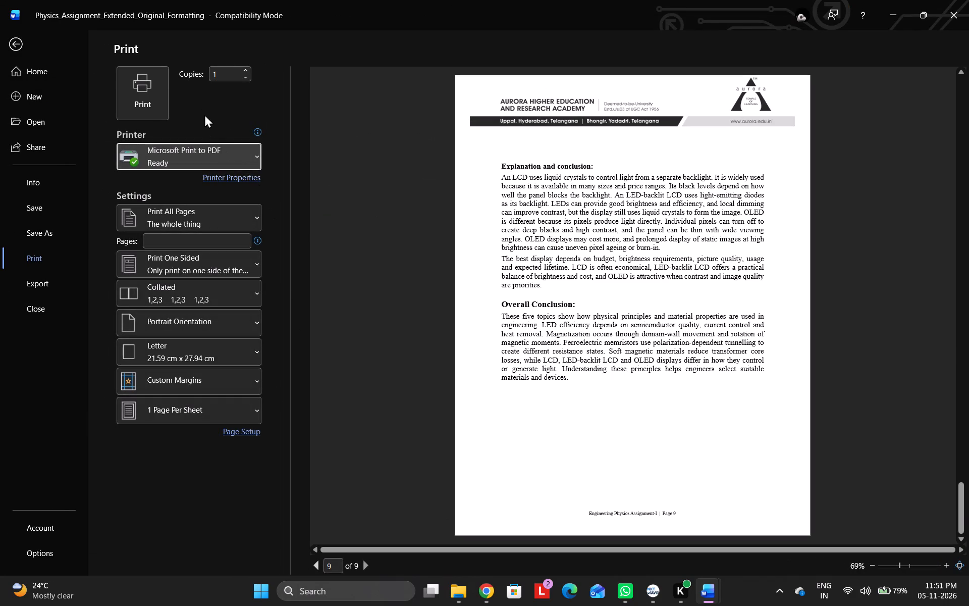
Print the whole assignment to PDF in the PHYSICS folder, replacing the existing file PHYSICS INDIVIDUAL ASSESSMENT-1 edited.
left_click(162, 92)
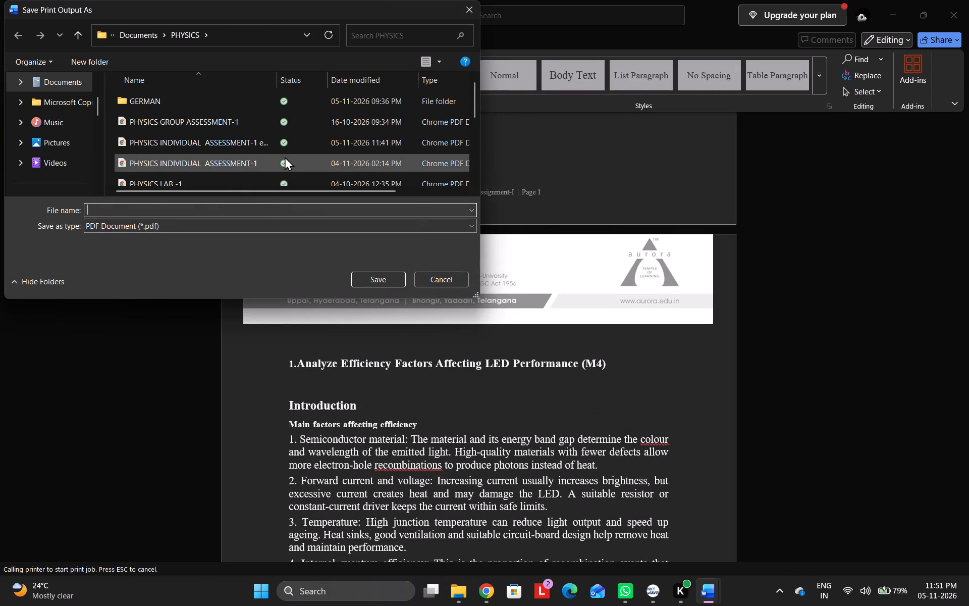
double_click(281, 145)
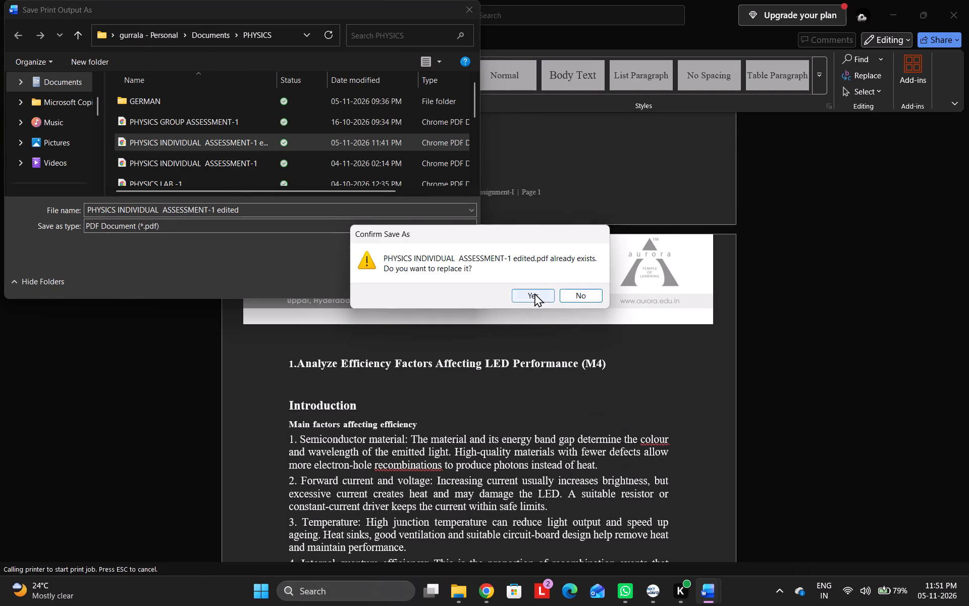